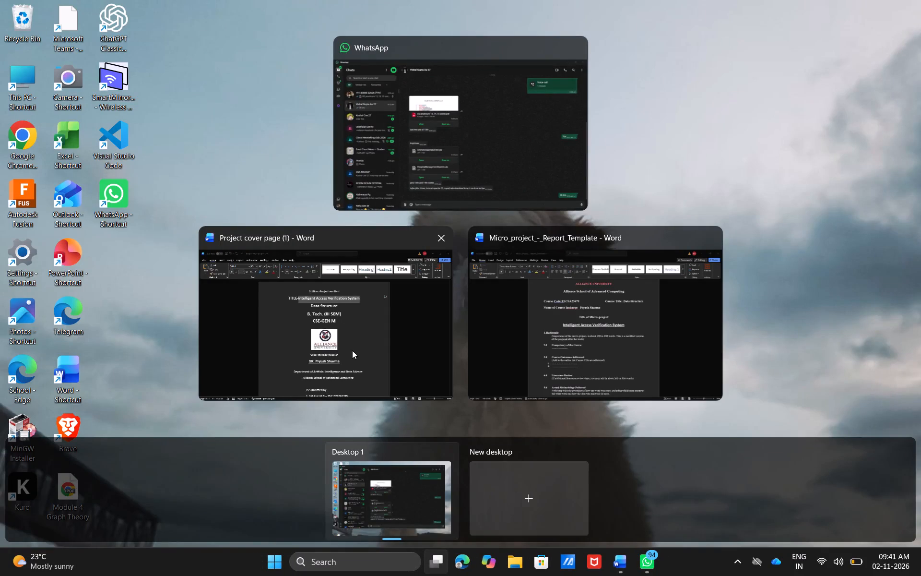
Switch to the "Project cover page (1)" document in Word, look over the cover page, and close the document.
click(352, 350)
scroll(352, 350, down, 12)
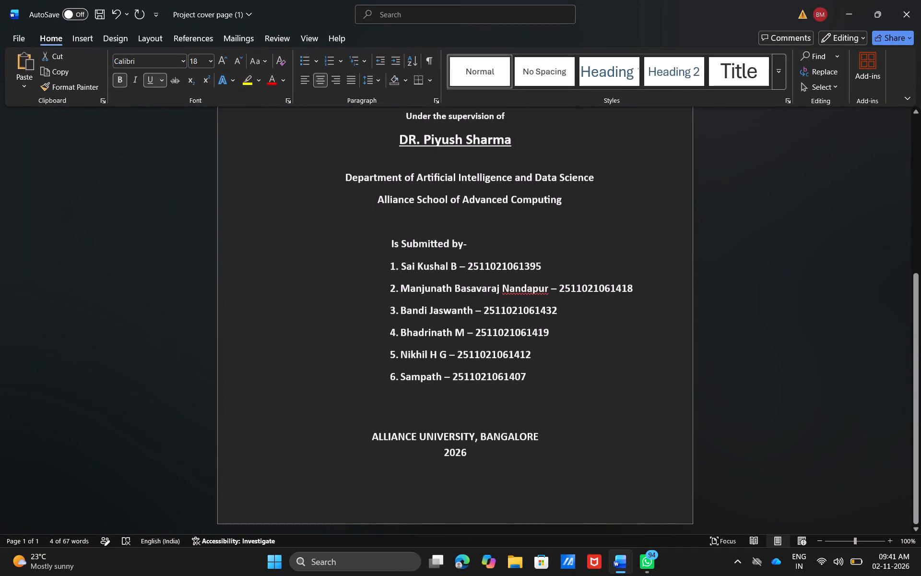
scroll(352, 350, up, 6)
click(920, 0)
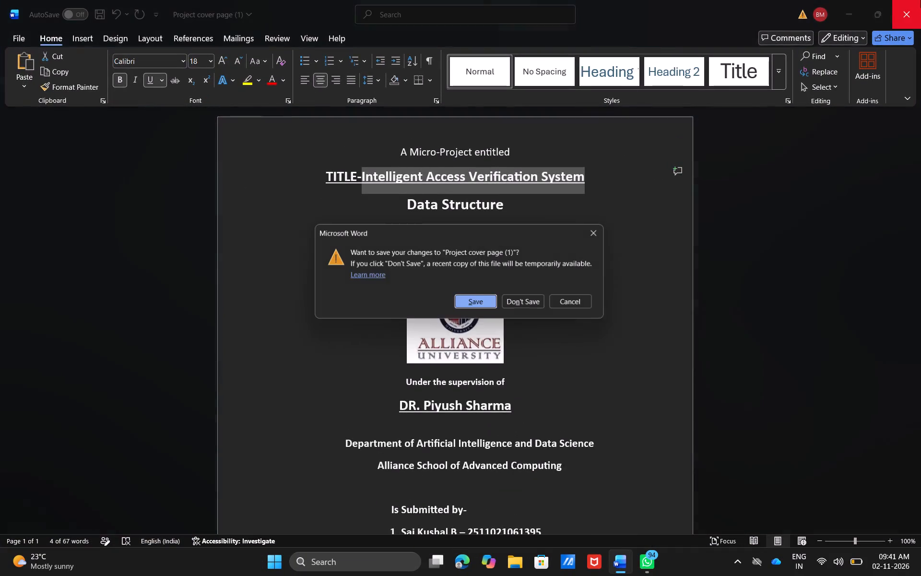
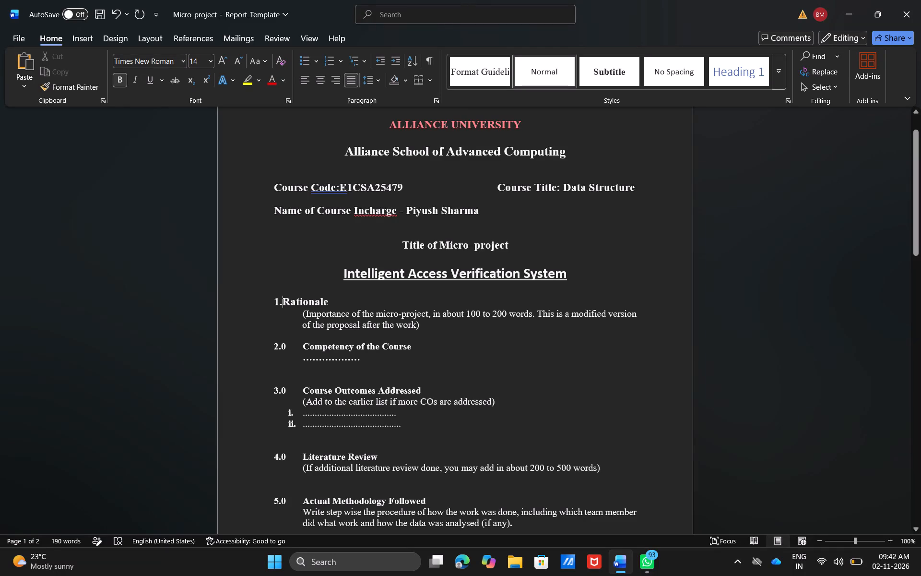
Replace the micro-project title with the copied text "Intelligent Access Verification System for High Security Biomedical Research Laboratory".
drag(578, 274, 328, 271)
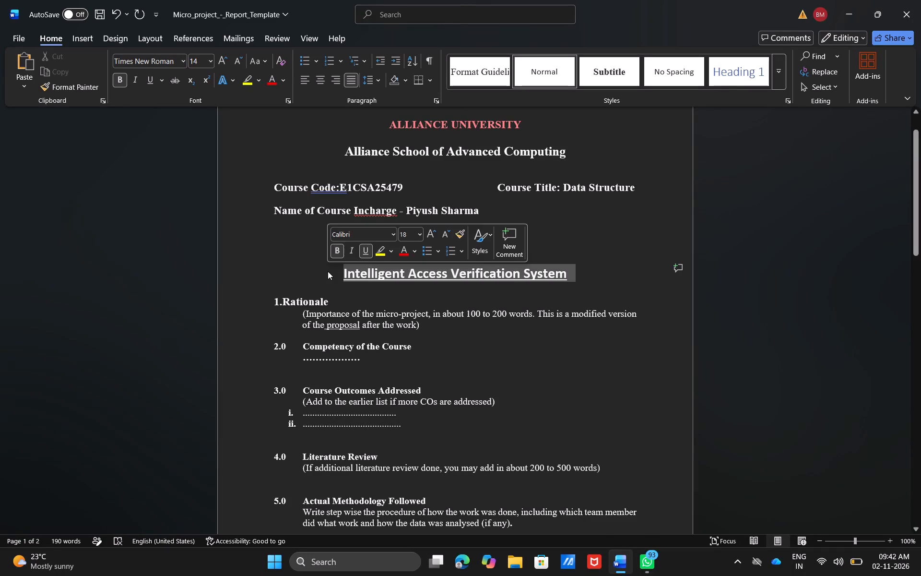
key(ctrl+v)
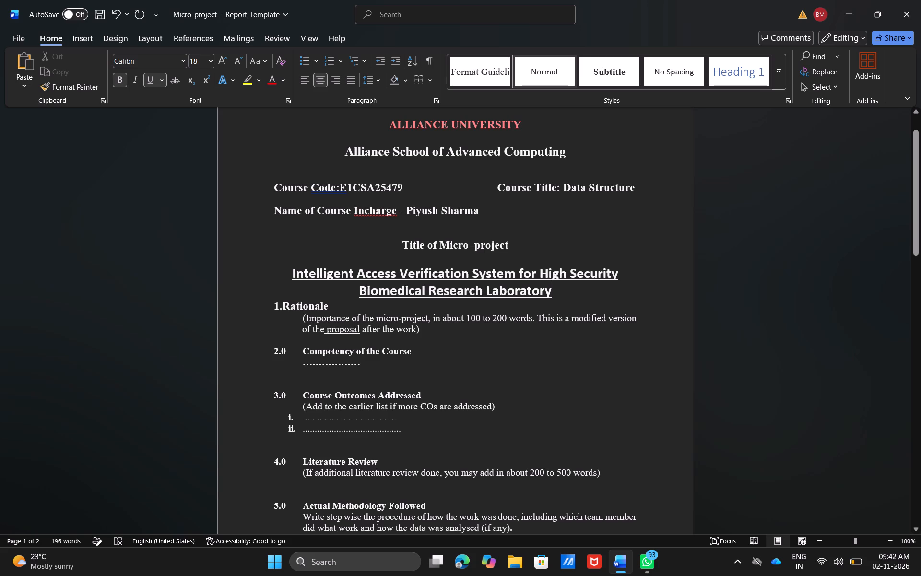
Insert a blank line between the project title and the "1.Rationale" heading.
scroll(586, 280, up, 2)
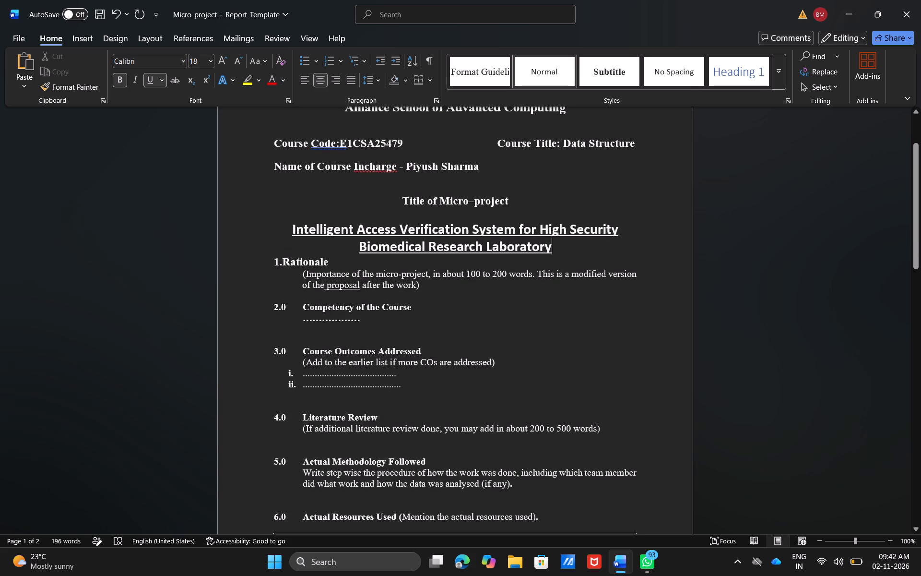
scroll(586, 280, up, 1)
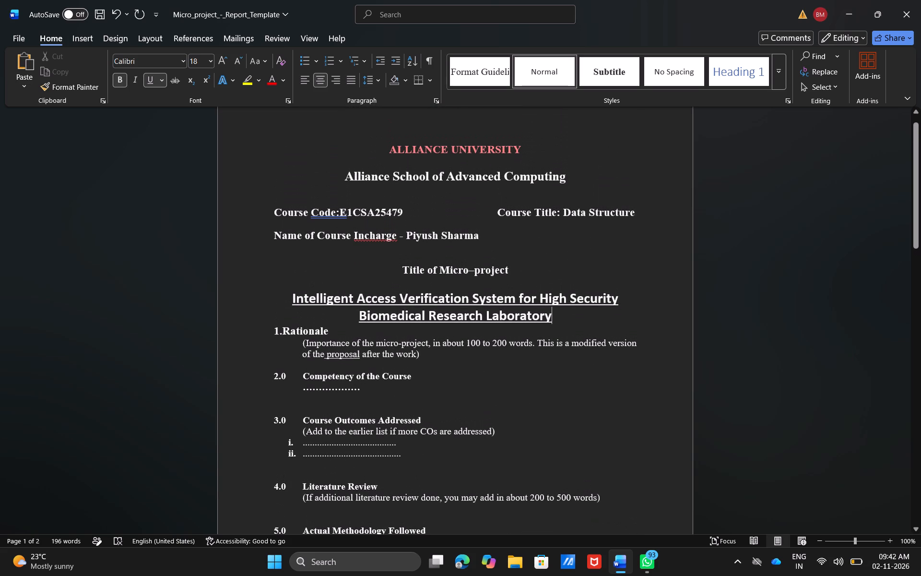
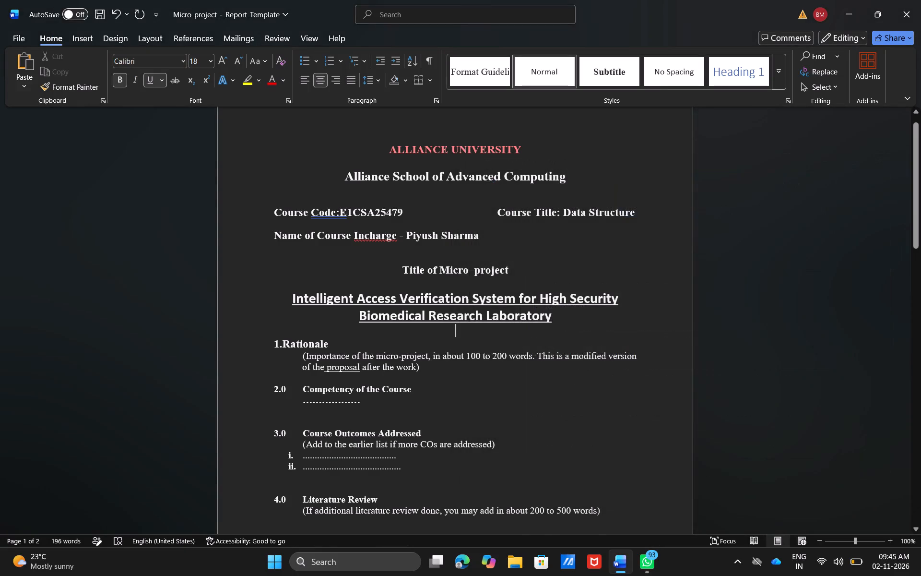
drag(300, 357, 416, 375)
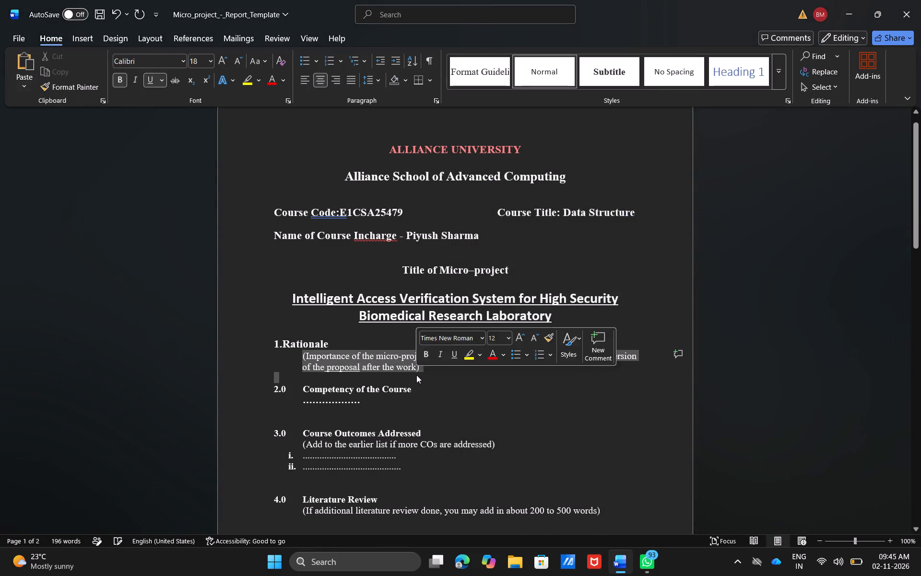
key(ctrl+v)
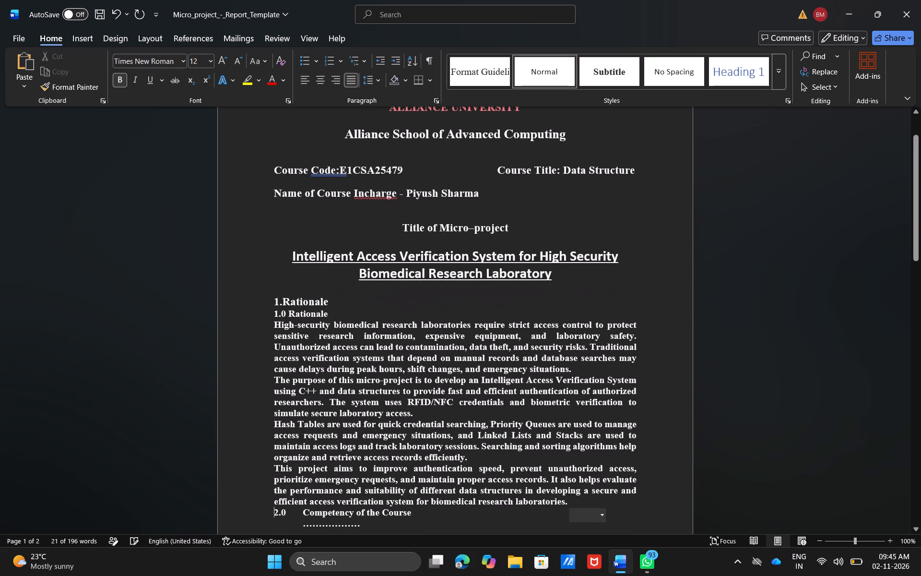
Delete the duplicate "1.0 Rationale" heading text at the start of the pasted rationale.
scroll(416, 375, down, 1)
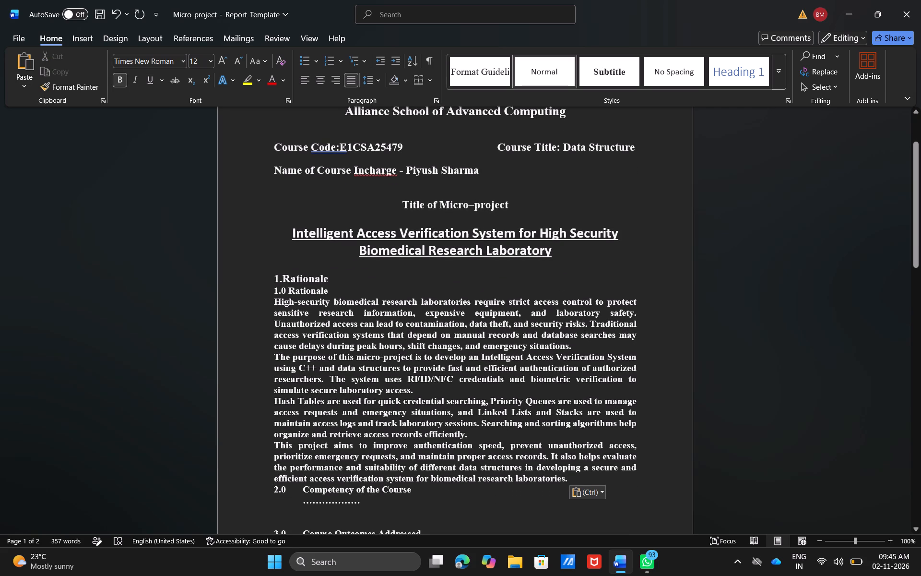
click(331, 288)
key(BackSpace)
key(BackSpace)
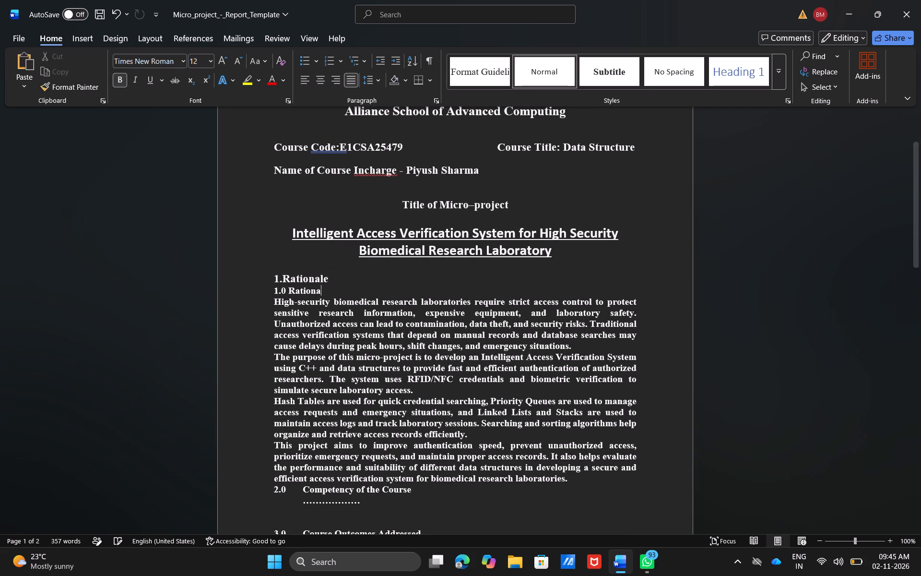
key(BackSpace)
key(BackSpace)
key(BackSpace)
key(BackSpace)
key(BackSpace)
key(BackSpace)
key(BackSpace)
key(BackSpace)
key(BackSpace)
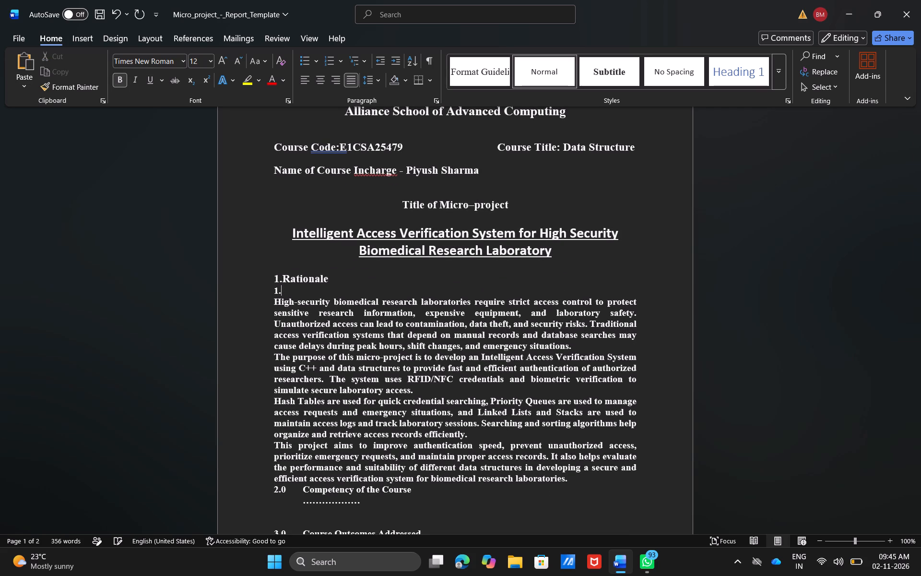
key(BackSpace)
key(BackSpace)
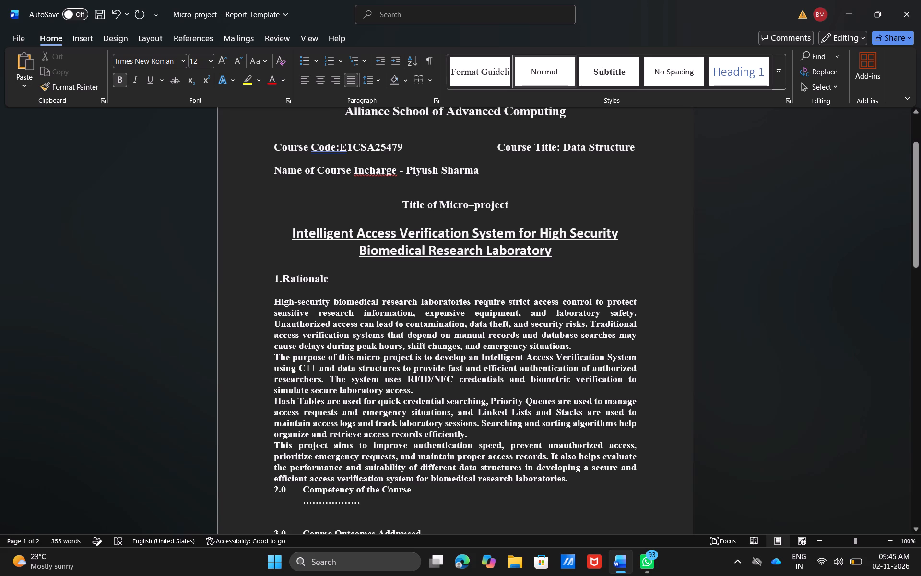
click(335, 281)
Remove bold from all the pasted rationale paragraphs and the following "2.0 Competency of the Course" line.
drag(272, 298, 410, 527)
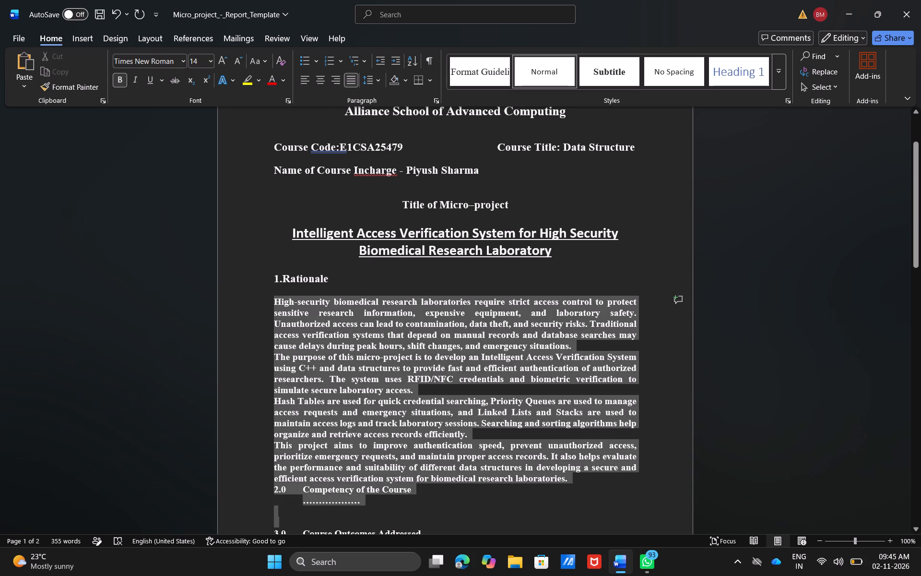
drag(410, 527, 413, 470)
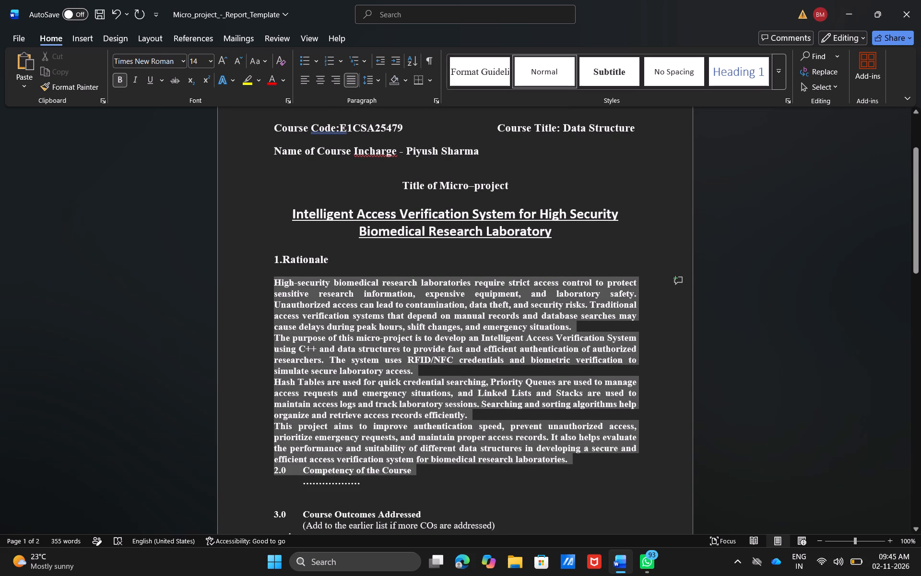
click(422, 453)
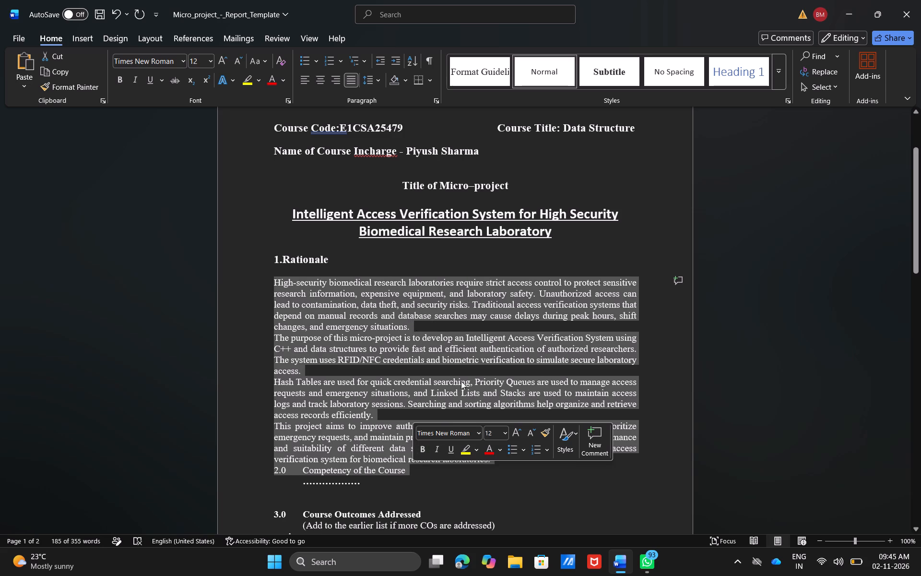
click(422, 325)
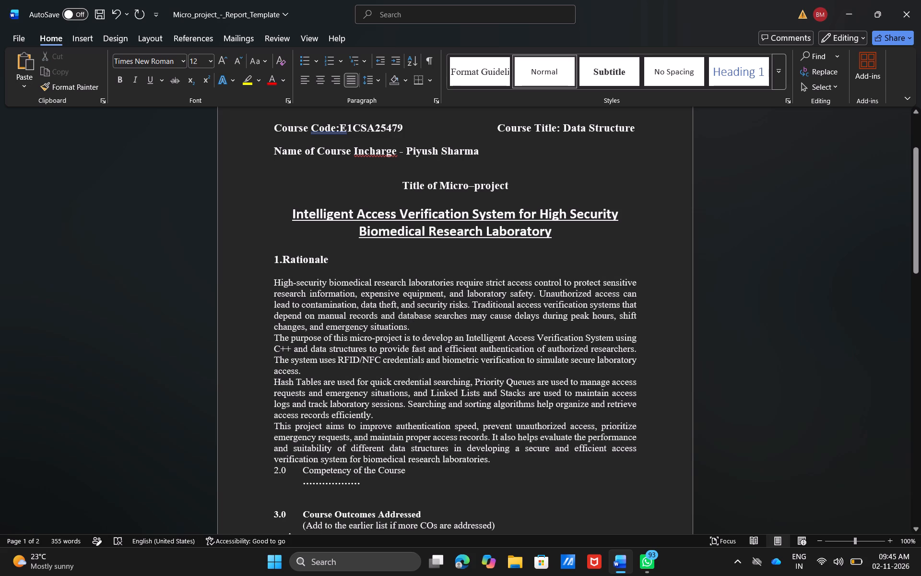
Remove the empty line between the 1.Rationale heading and the first rationale paragraph.
click(274, 279)
key(BackSpace)
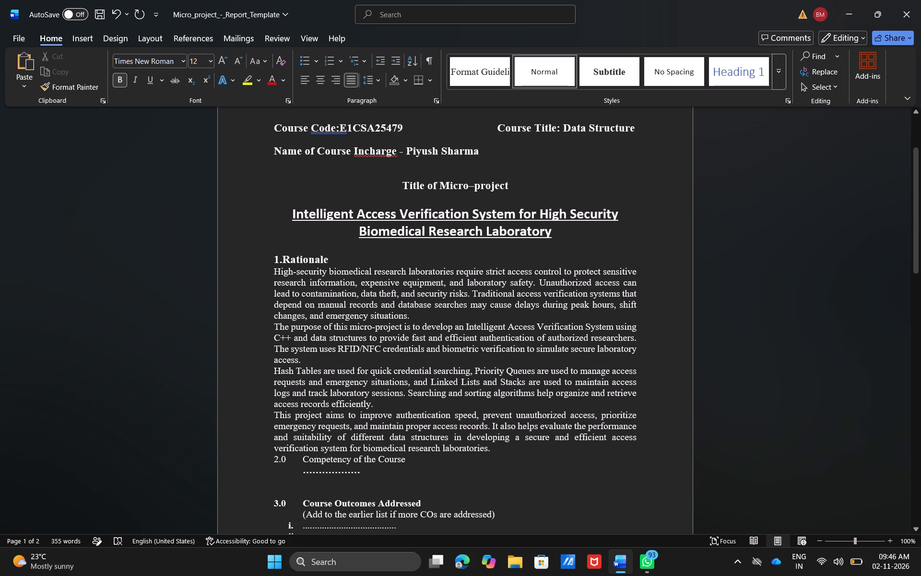
Underline the 1.Rationale heading and insert a blank line below it.
drag(328, 257, 250, 251)
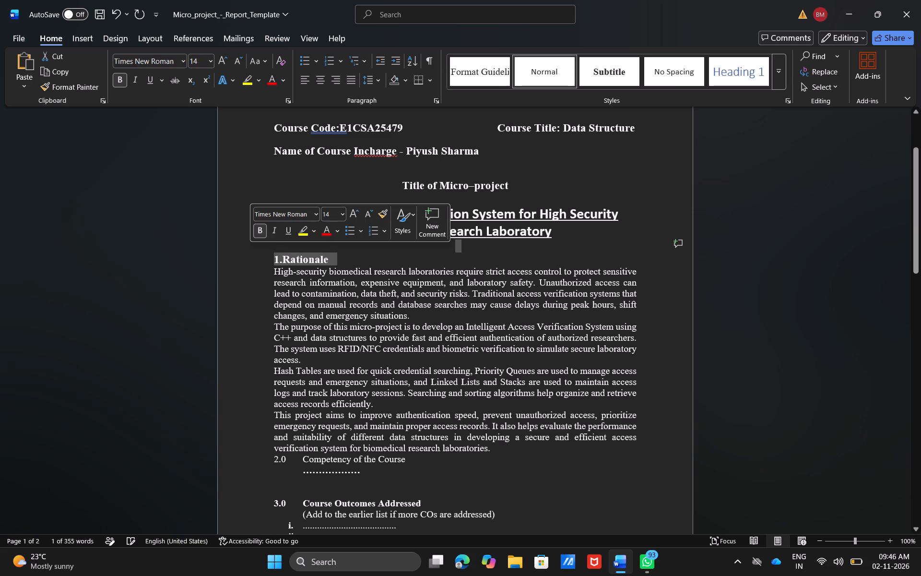
click(287, 233)
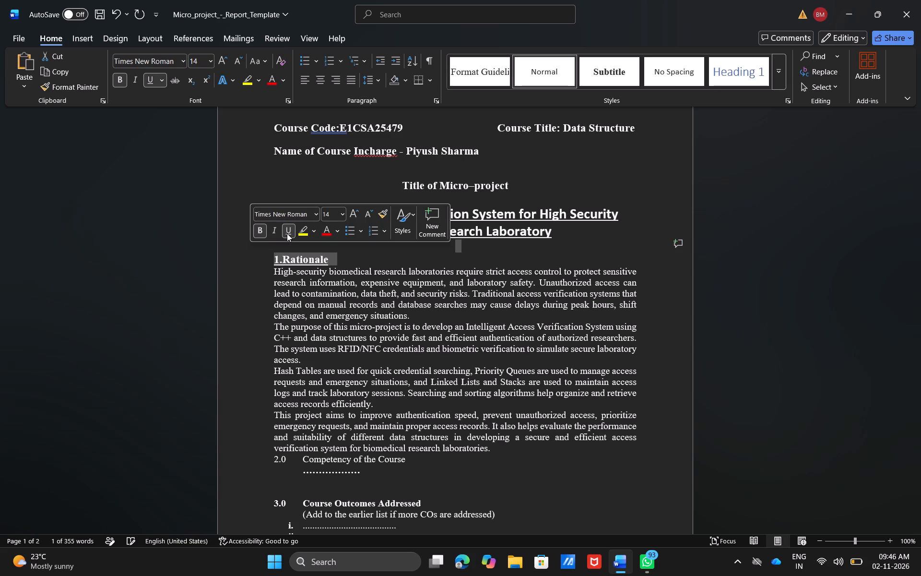
click(386, 263)
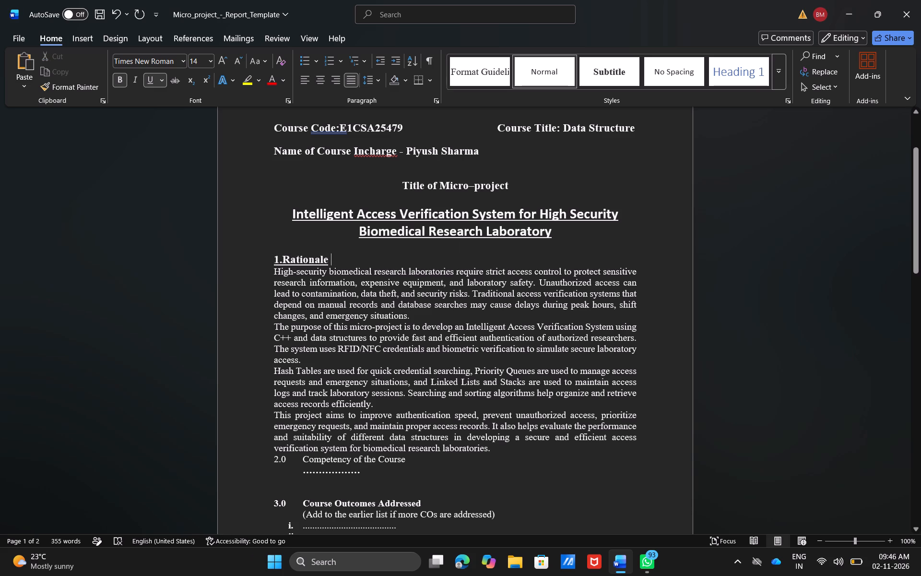
key(Return)
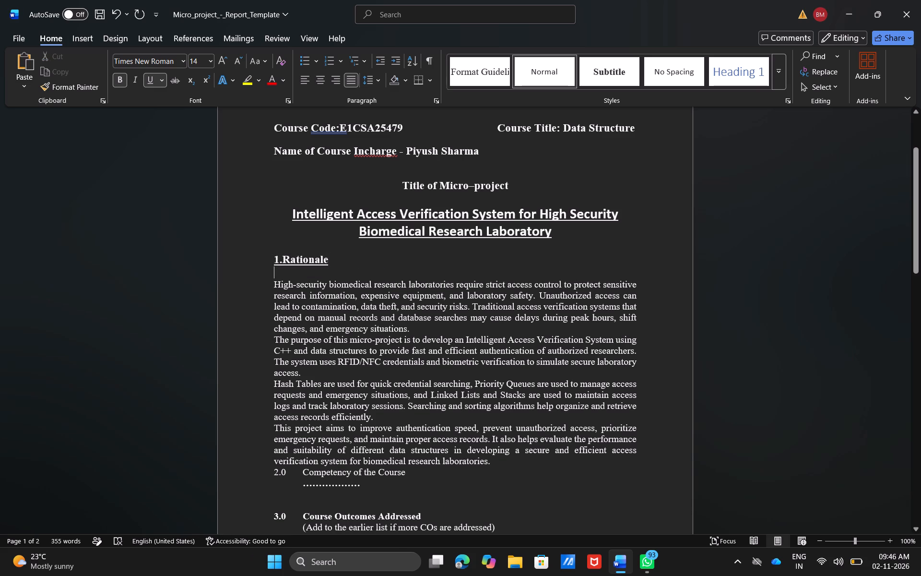
Set the first rationale paragraph, starting "High-security biomedical research laboratories", to font size 14 and add a blank line after it.
drag(272, 280, 407, 327)
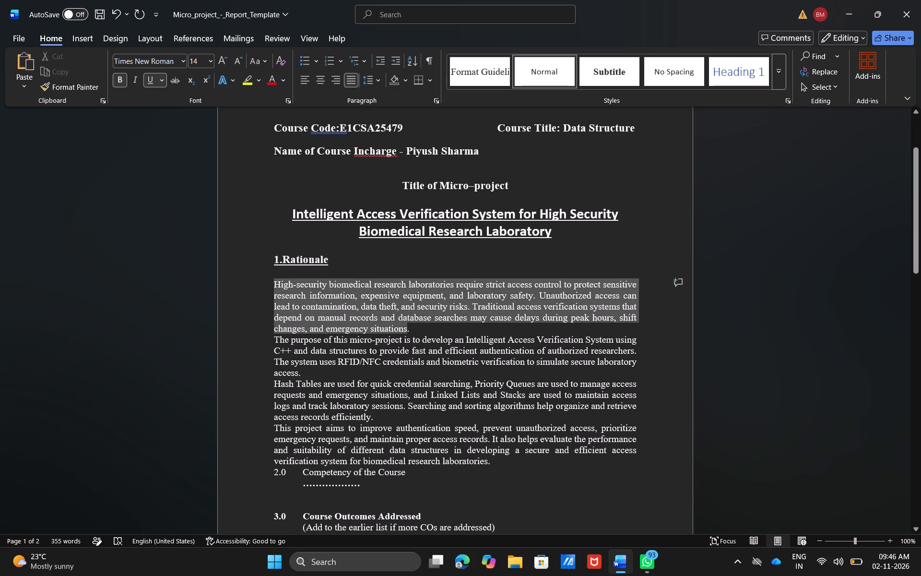
drag(407, 327, 414, 328)
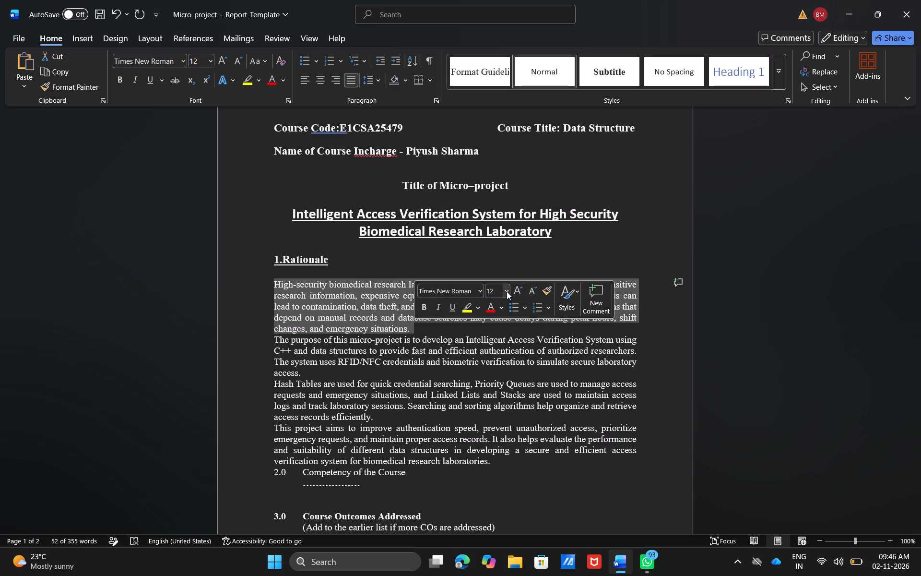
click(507, 291)
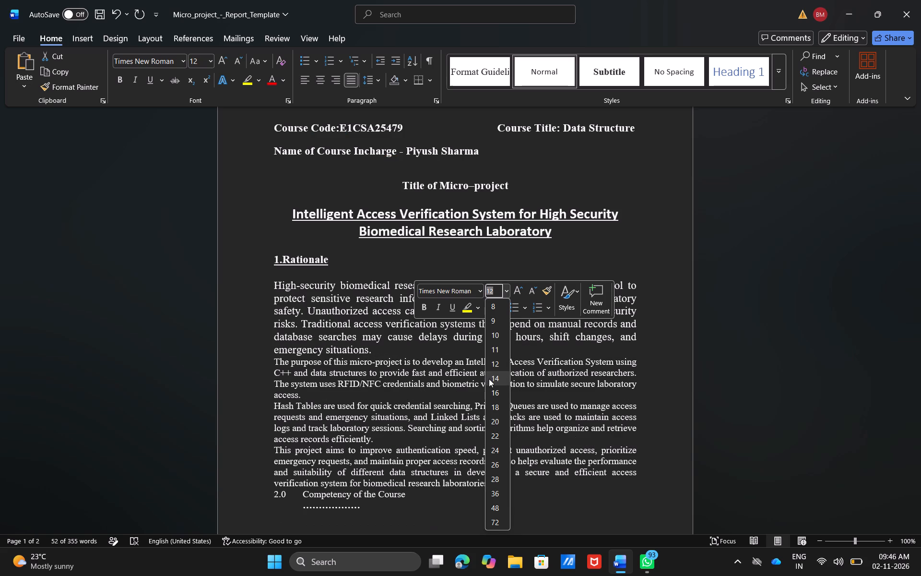
click(489, 379)
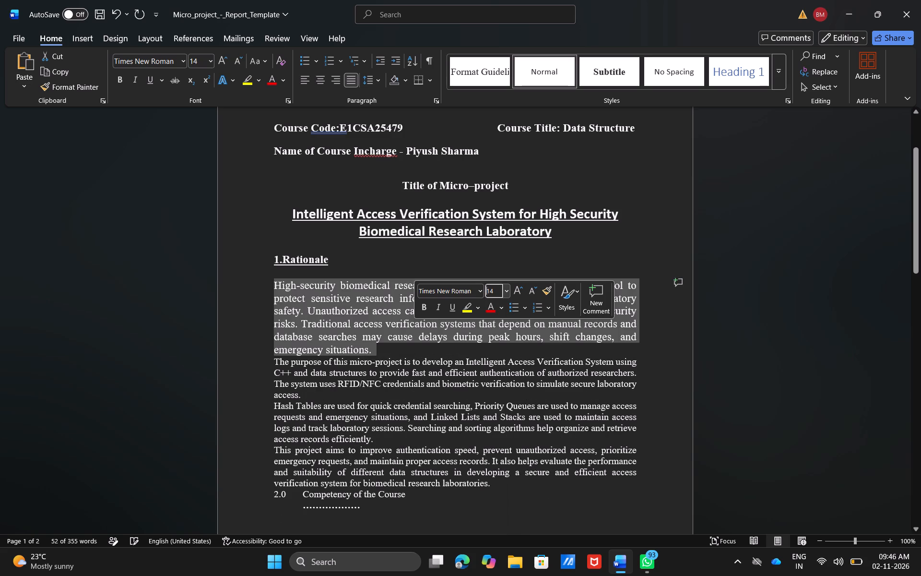
click(367, 350)
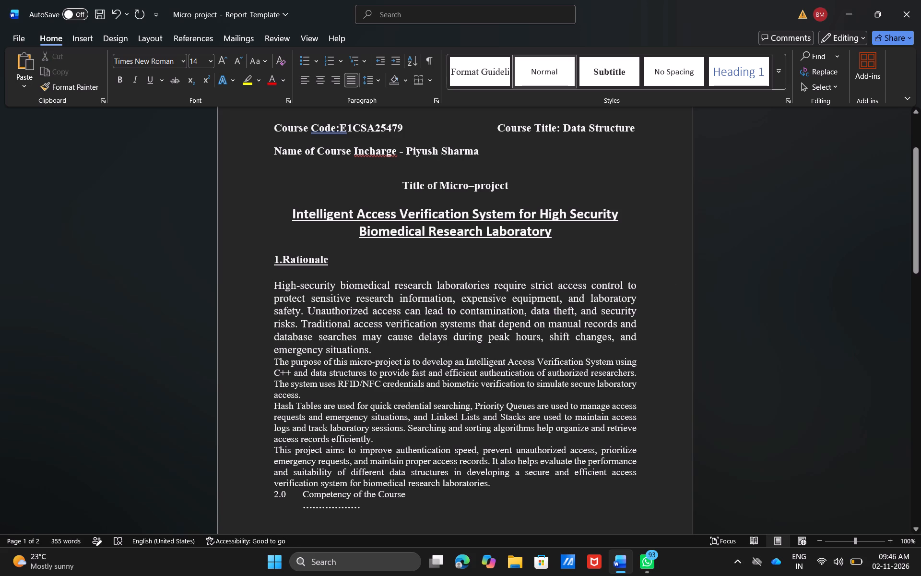
click(379, 349)
key(Return)
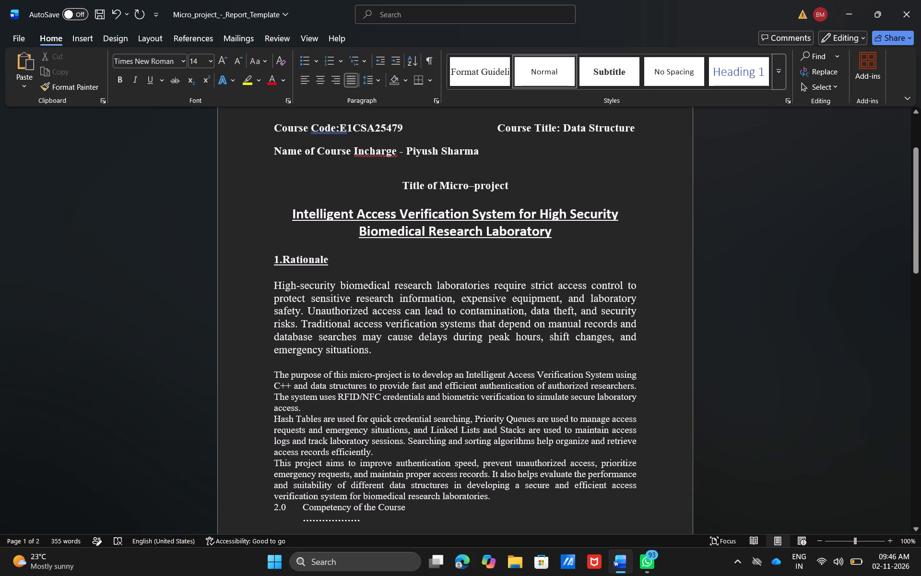
Set the second rationale paragraph, starting "The purpose of this micro-project", to font size 14.
drag(273, 371, 302, 407)
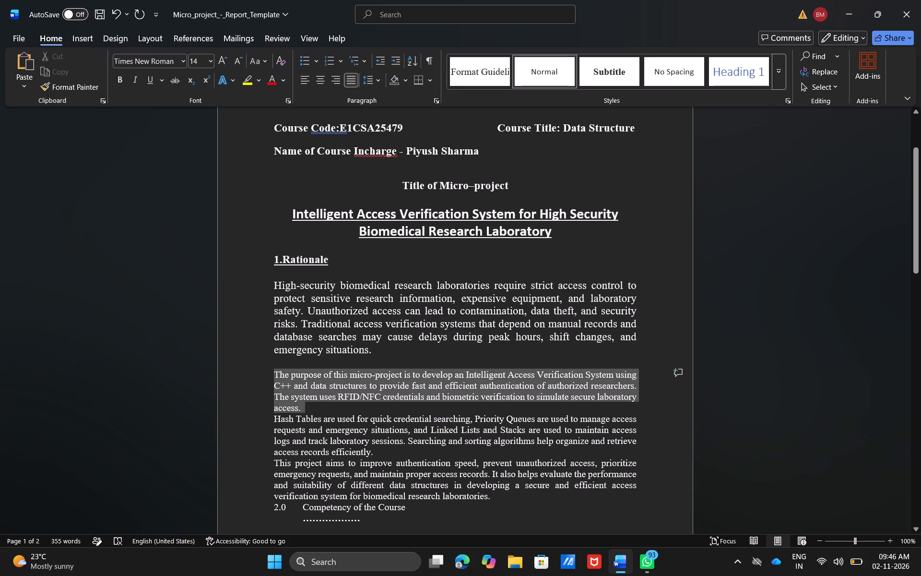
drag(302, 407, 300, 406)
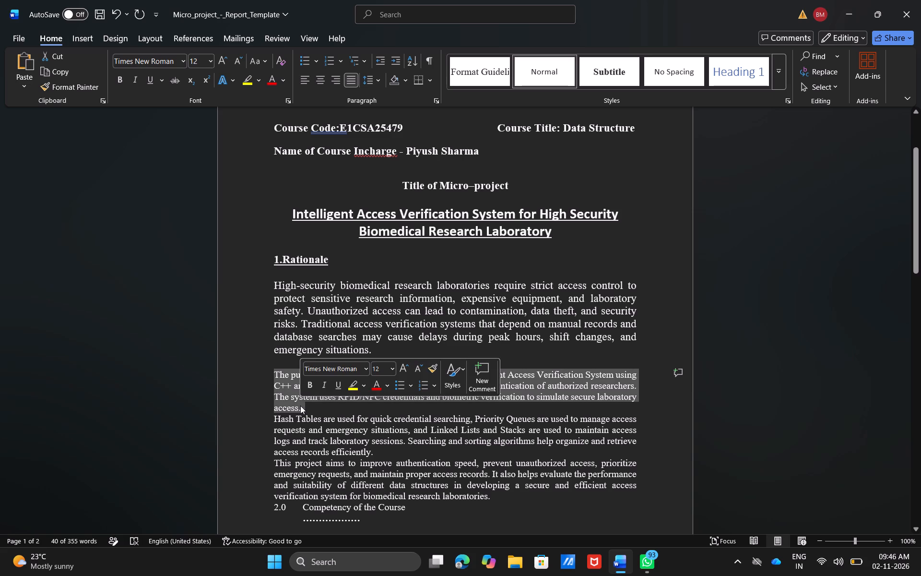
click(390, 371)
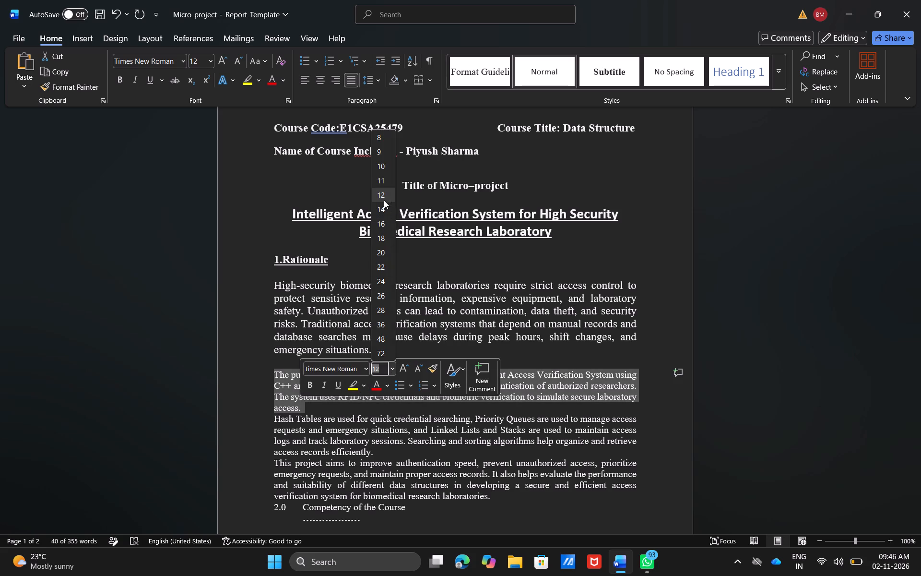
click(379, 211)
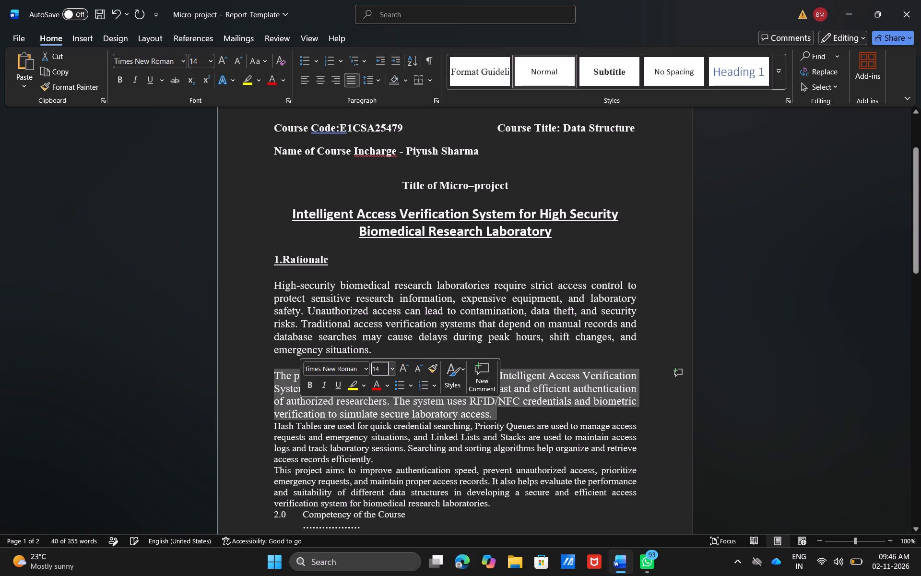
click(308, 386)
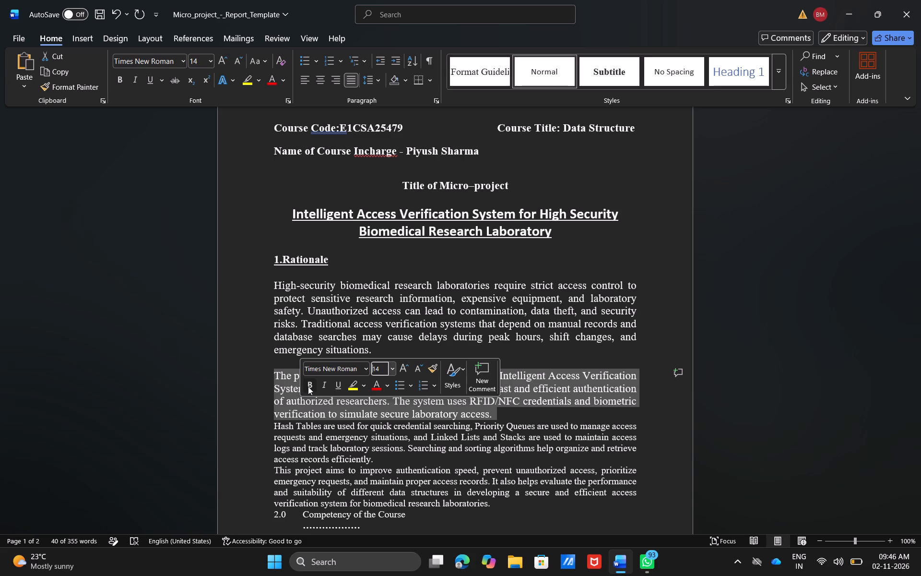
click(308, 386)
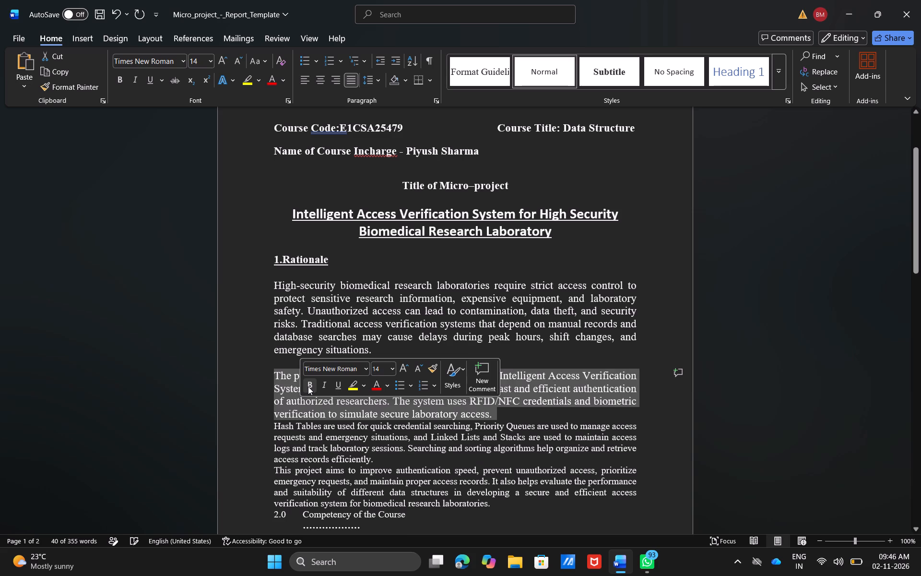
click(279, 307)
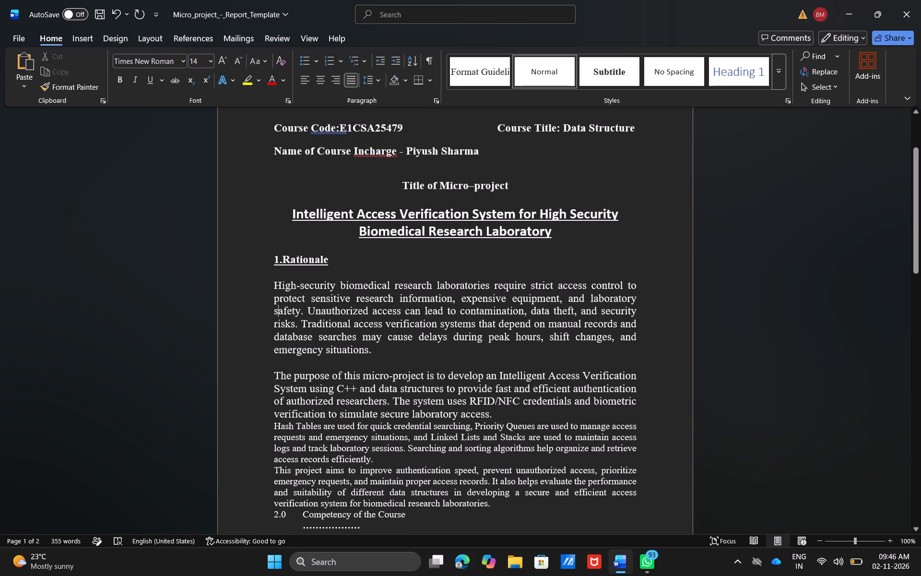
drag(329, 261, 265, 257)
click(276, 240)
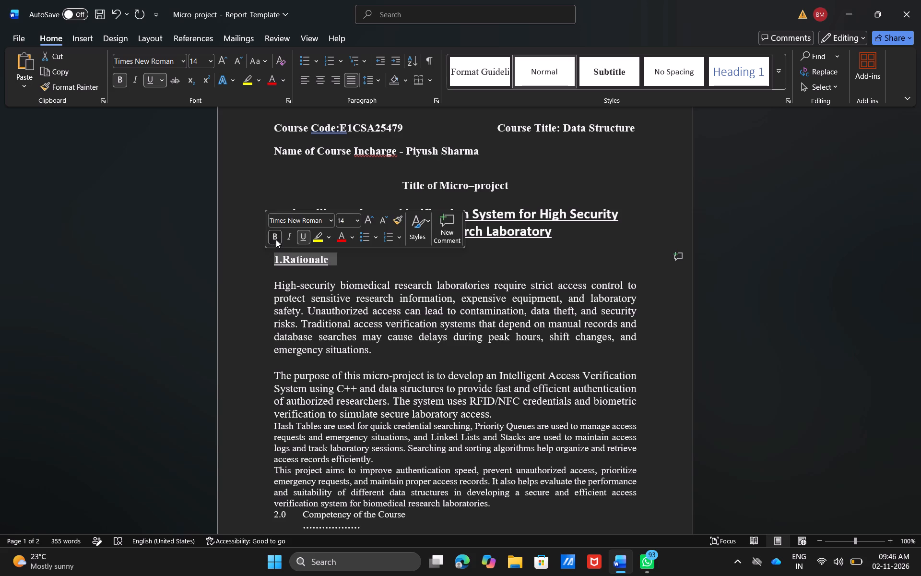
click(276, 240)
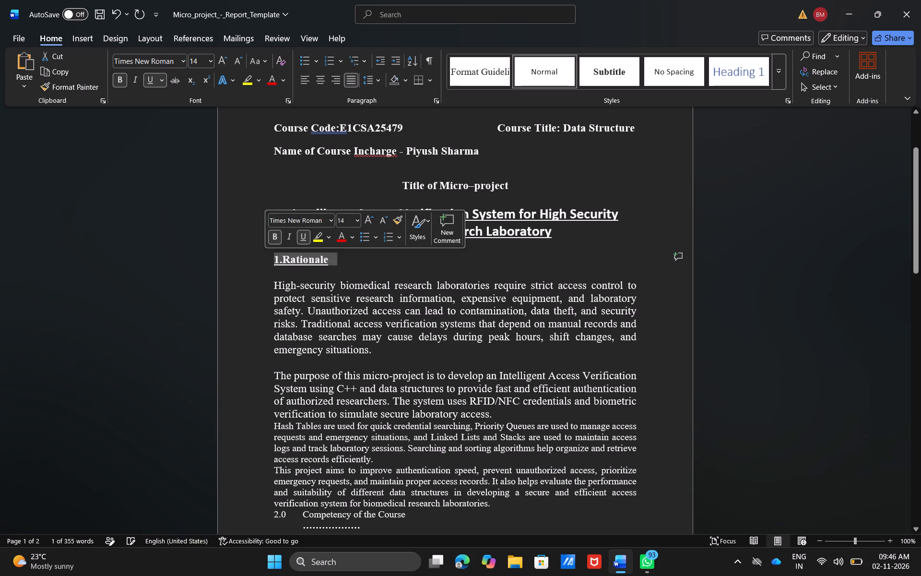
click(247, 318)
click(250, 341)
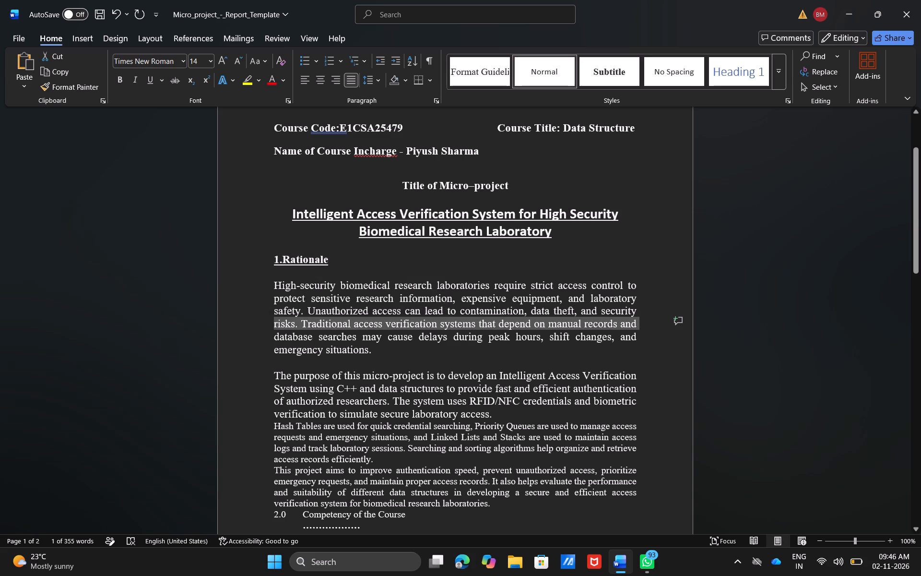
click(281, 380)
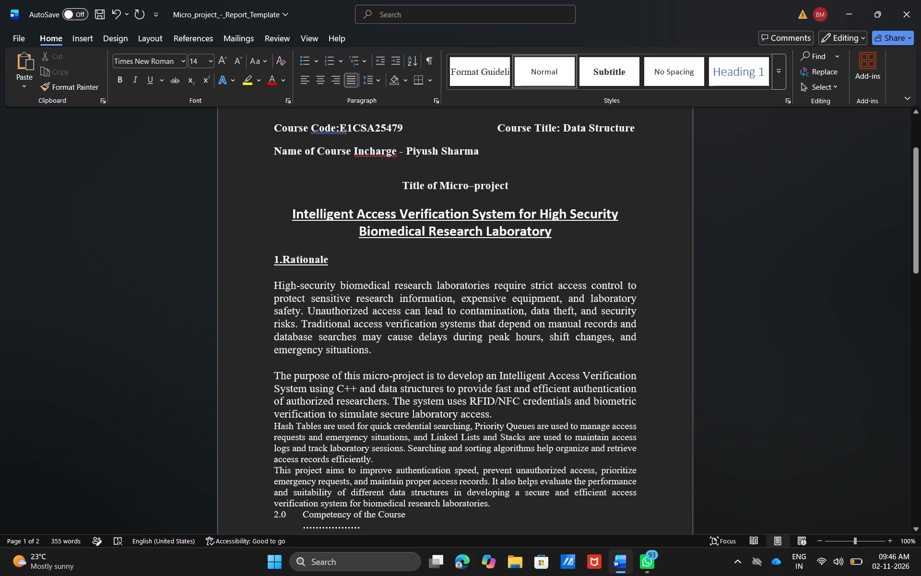
Set the first rationale paragraph, starting "High-security biomedical research laboratories", to font size 12.
drag(272, 285, 374, 355)
click(467, 318)
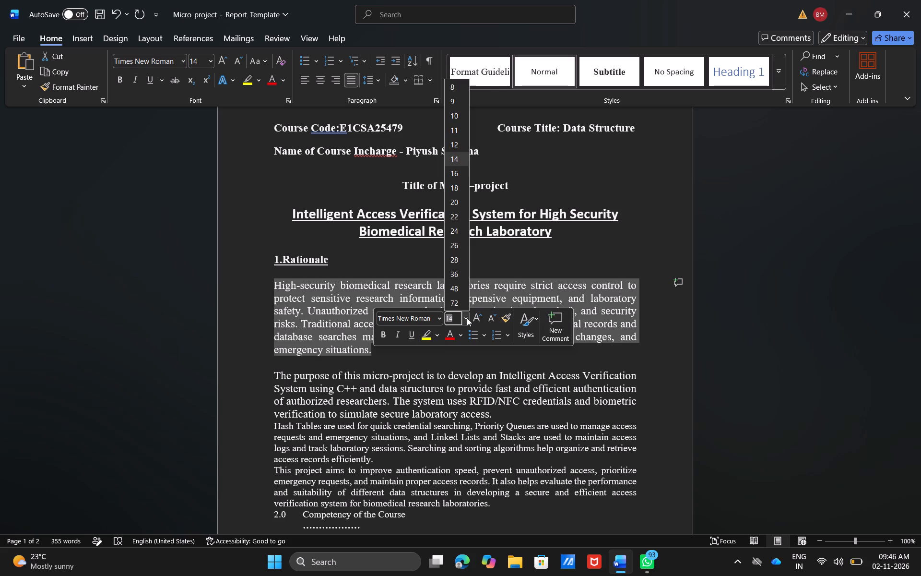
click(457, 140)
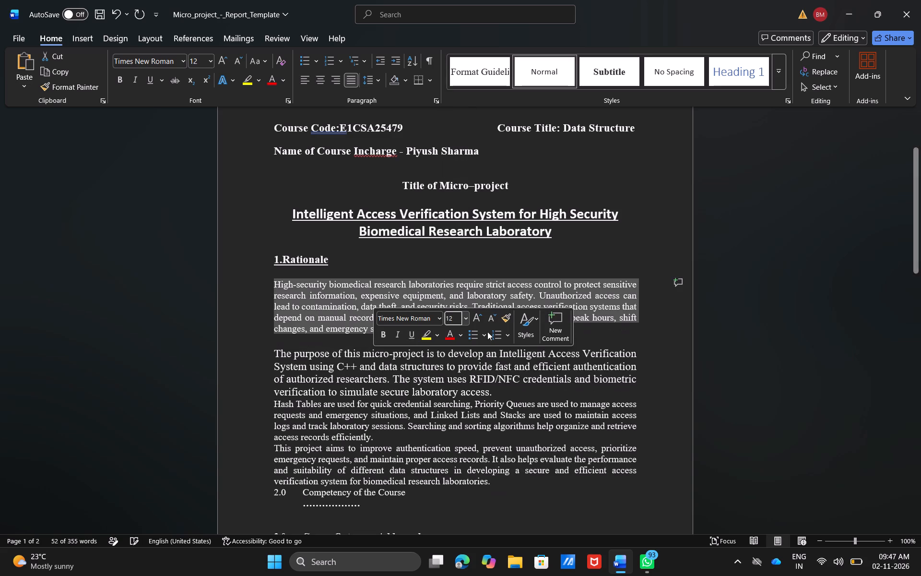
click(598, 352)
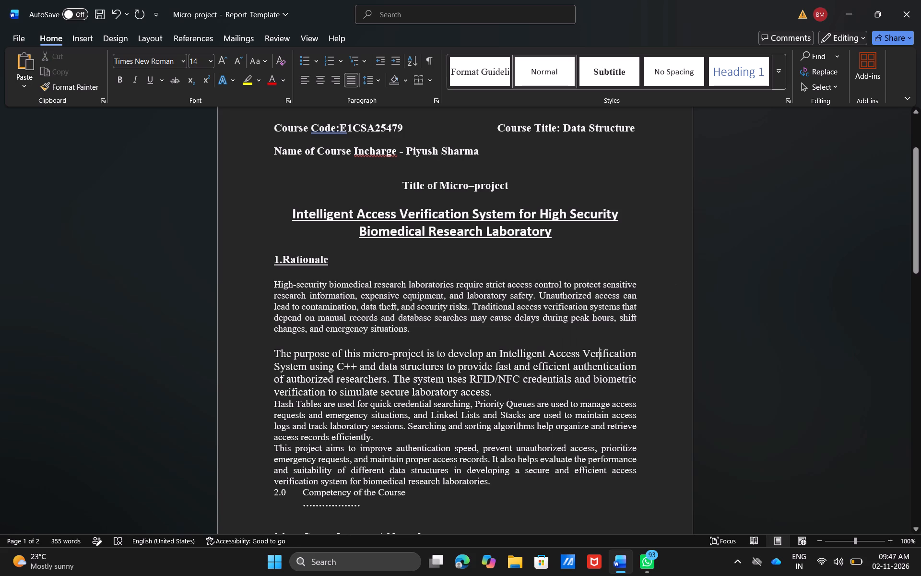
Set the remaining three rationale paragraphs, from "The purpose of this micro-project" to "biomedical research laboratories.", to font size 12.
drag(274, 350, 410, 484)
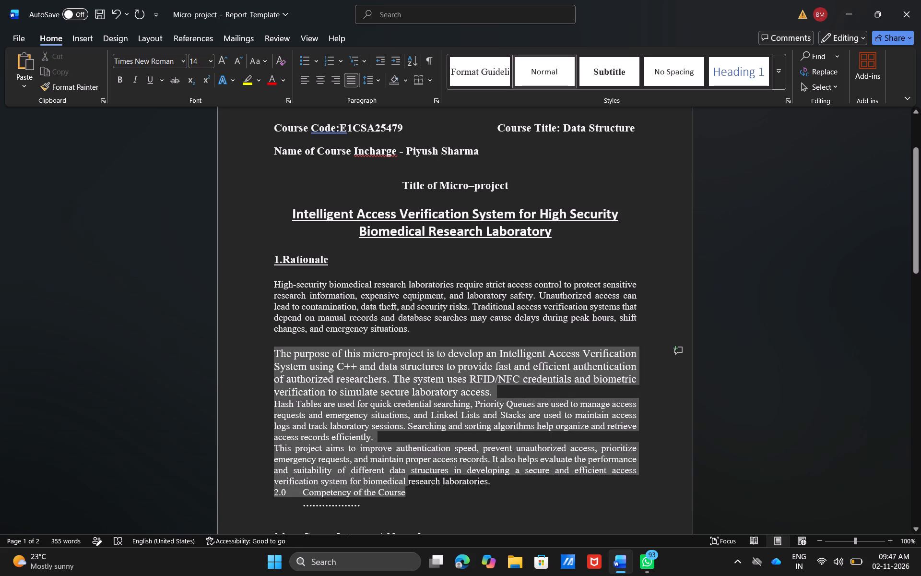
drag(410, 484, 489, 481)
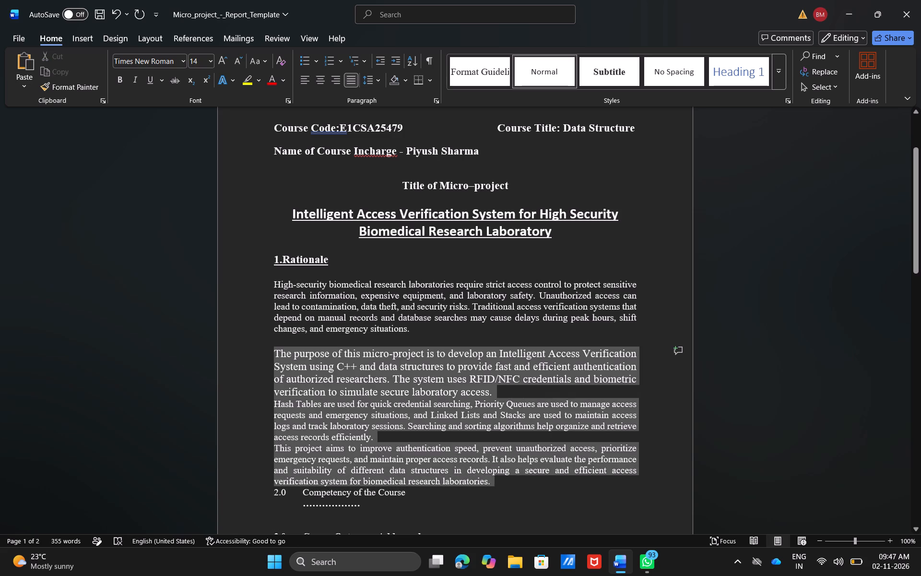
click(578, 439)
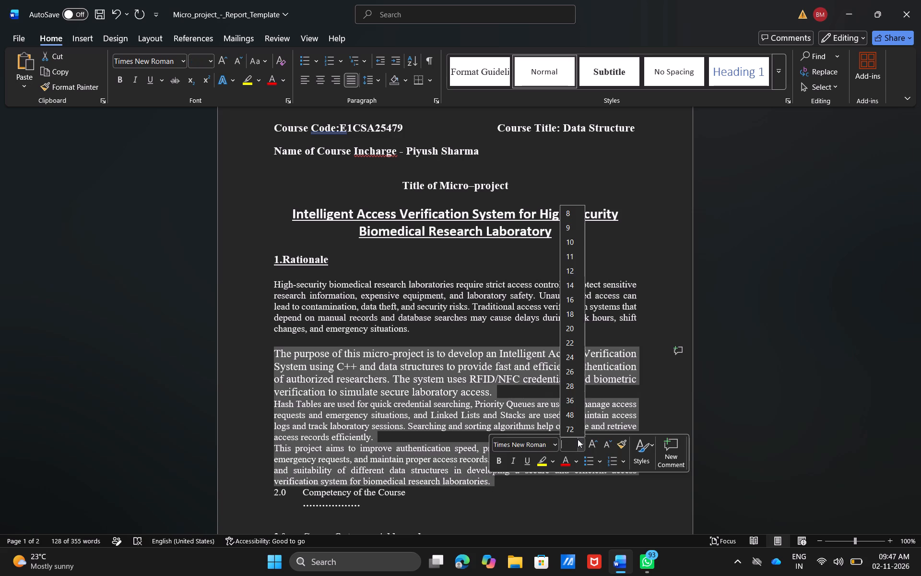
click(574, 273)
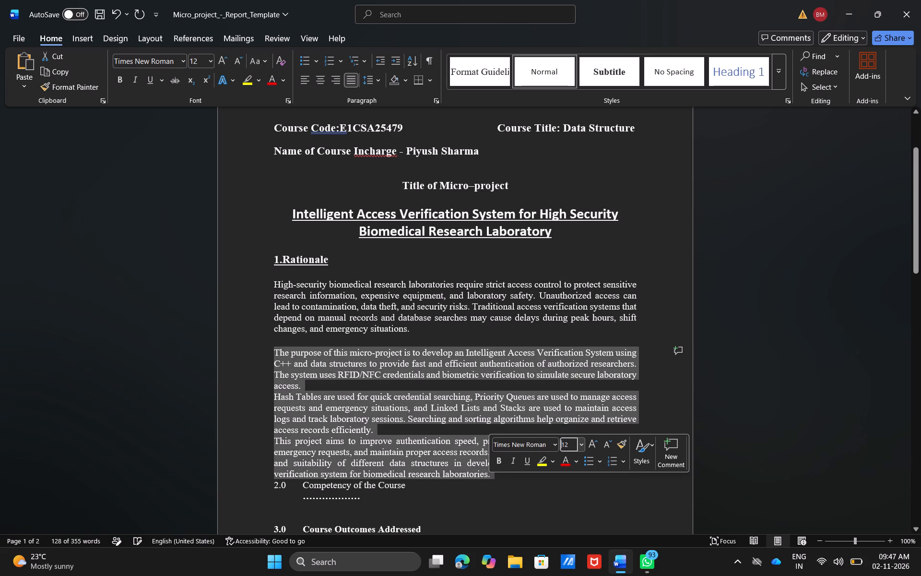
Add a blank line after the second rationale paragraph and another after the third, ending "access records efficiently.".
click(308, 384)
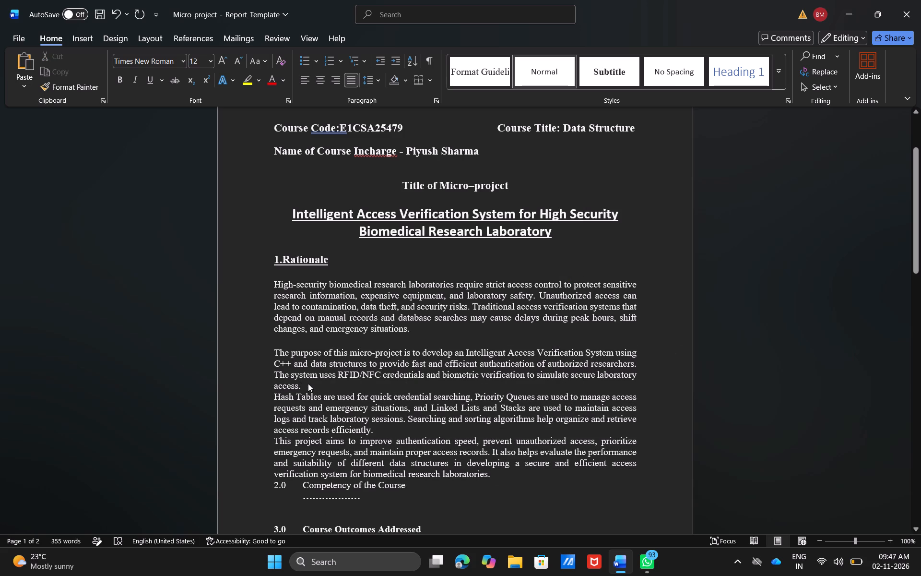
key(Return)
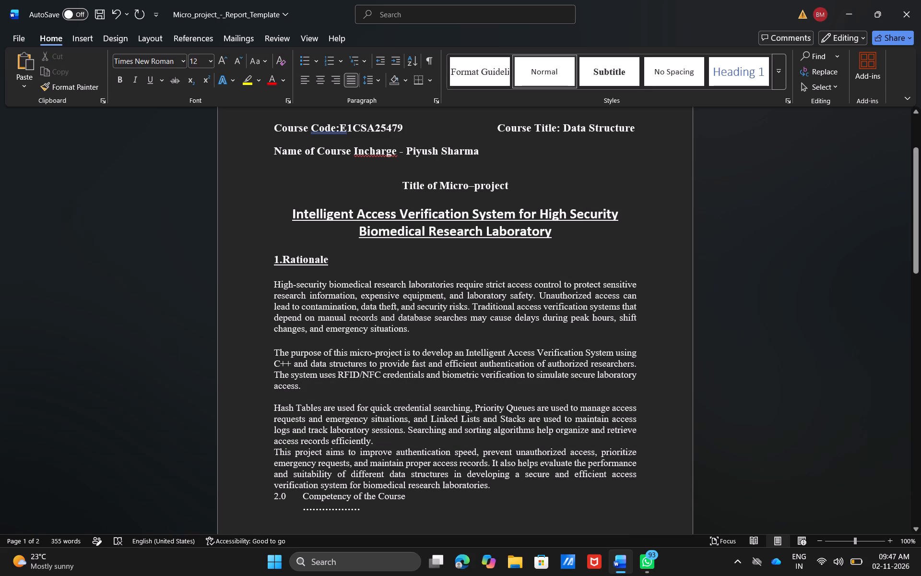
click(377, 441)
key(Return)
Insert twelve blank lines before the 2.0 Competency of the Course heading to move it onto the second page.
scroll(377, 441, down, 1)
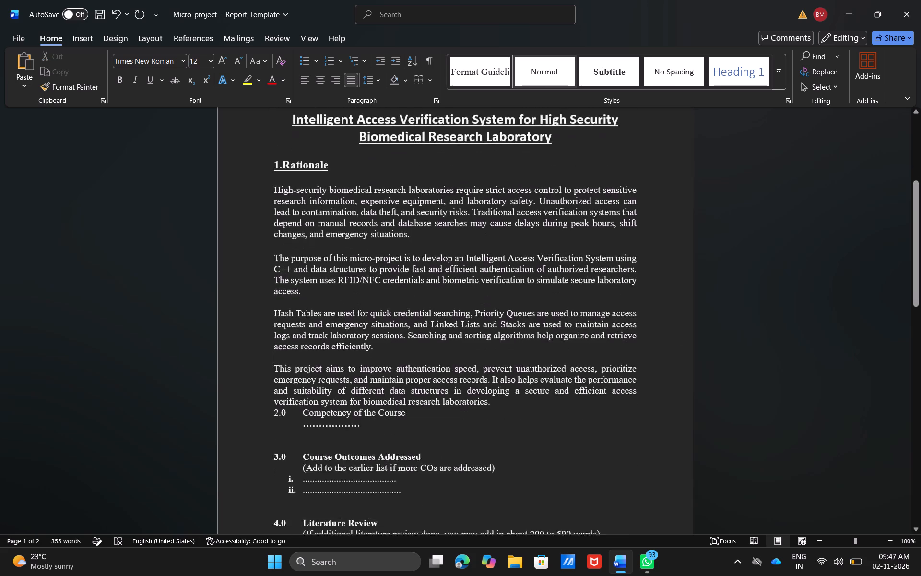
scroll(377, 441, down, 2)
scroll(377, 441, up, 5)
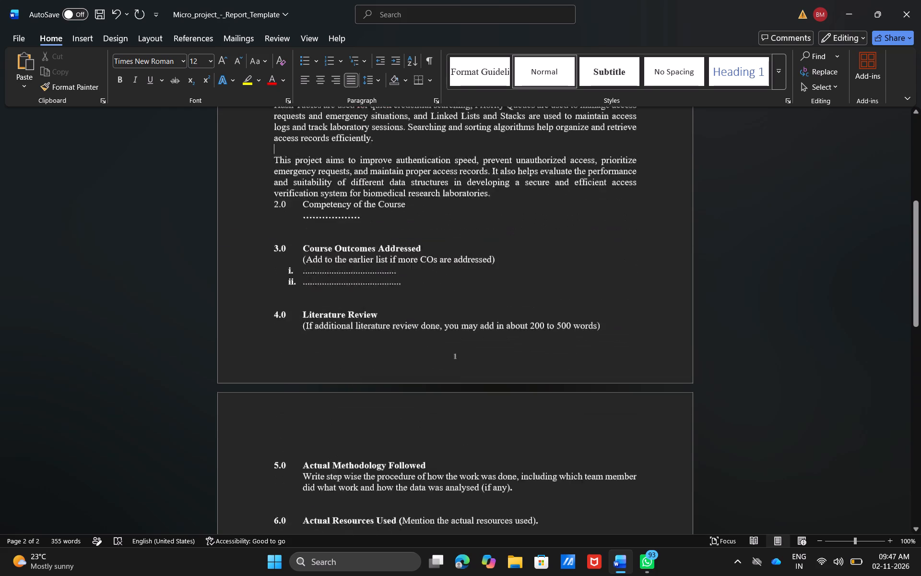
scroll(377, 441, up, 1)
scroll(377, 441, down, 3)
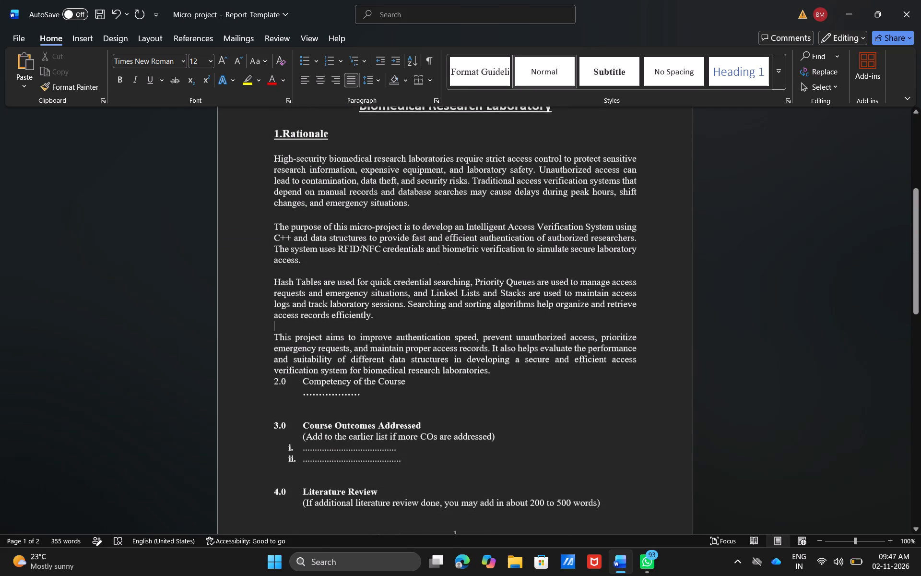
scroll(377, 441, down, 1)
click(272, 369)
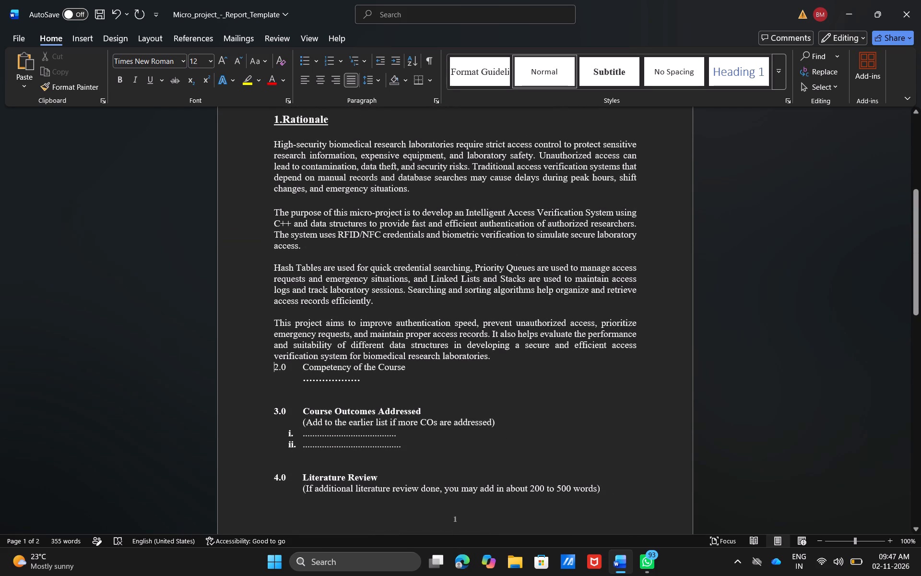
key(Return)
key(Return)
key(Return)
key(Return)
key(Return)
key(Return)
key(Return)
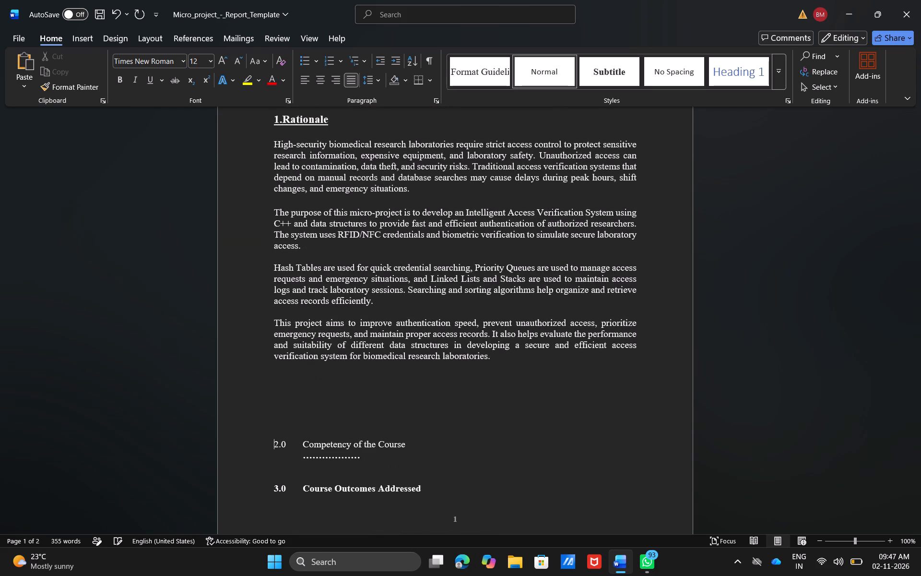
key(Return)
key(Return)
key(Return)
key(Return)
key(Return)
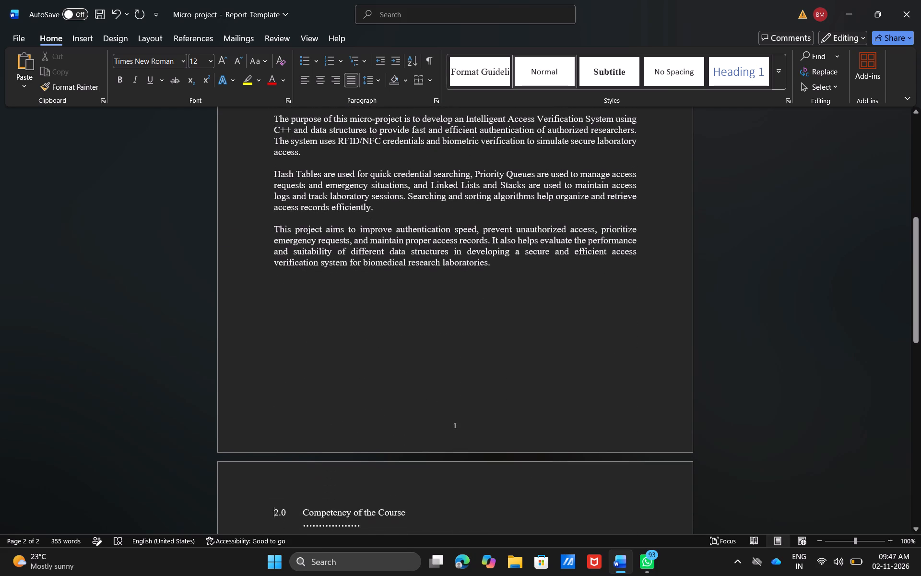
Change the Competency of the Course heading's number to "2." with no gap before the text.
scroll(272, 369, down, 2)
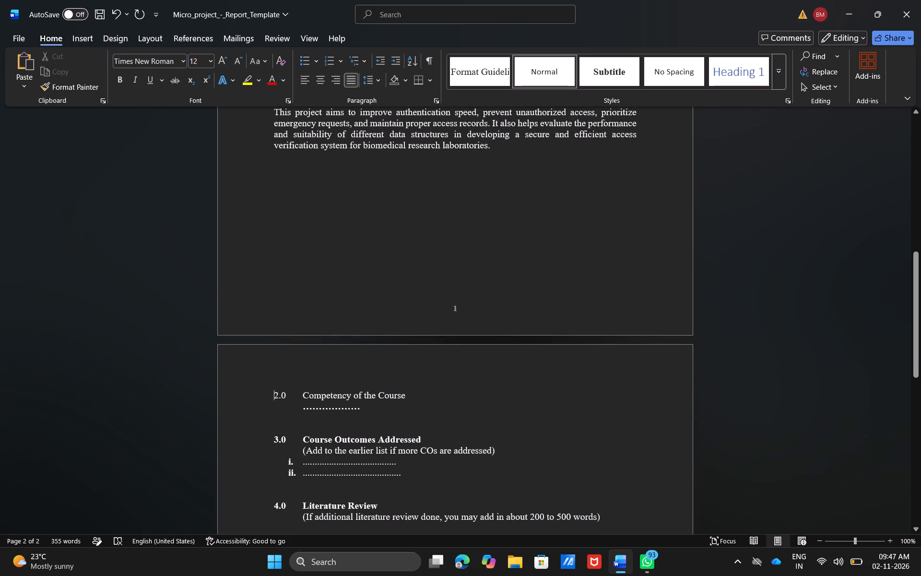
click(304, 396)
key(BackSpace)
key(BackSpace)
key(BackSpace)
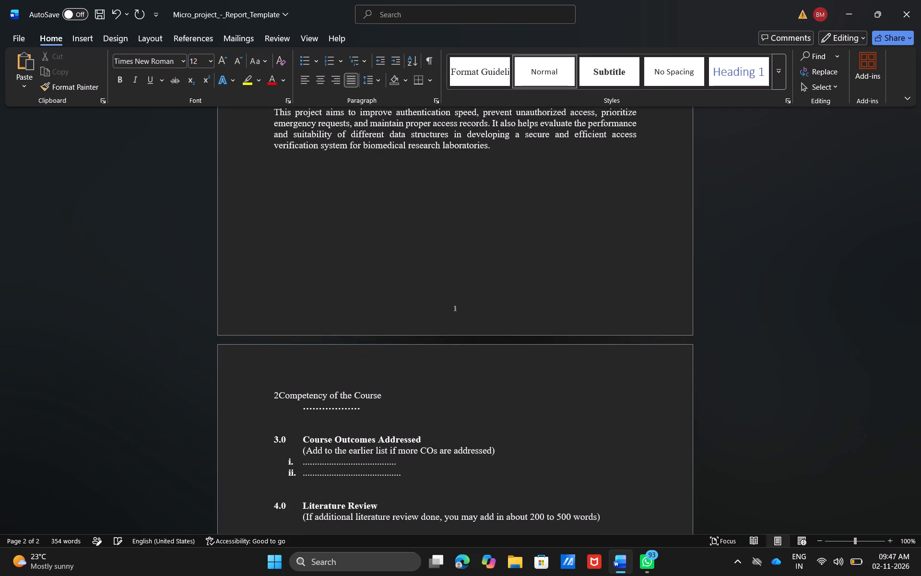
key(period)
Format the 2.Competency of the Course heading as size 14, bold and underlined.
scroll(304, 396, right, 1)
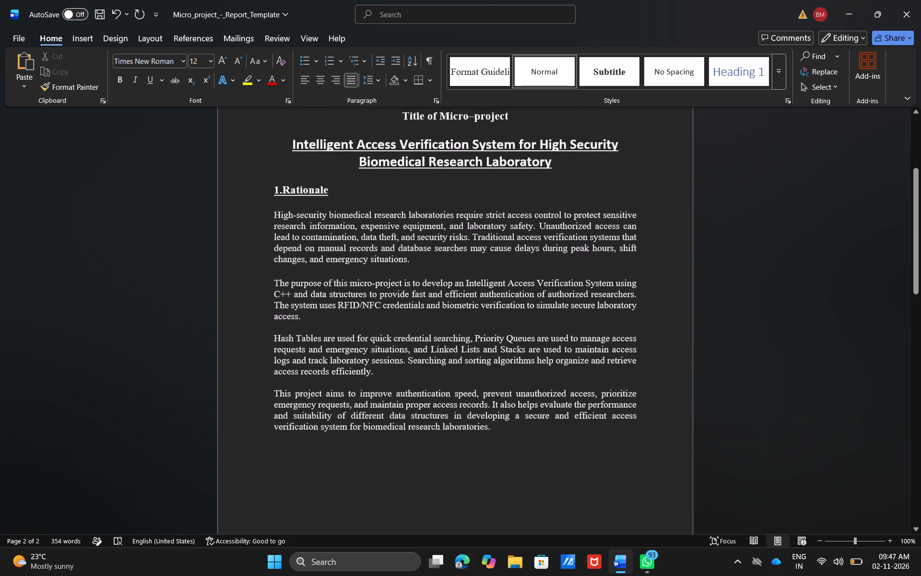
scroll(304, 396, right, 1)
scroll(304, 396, down, 1)
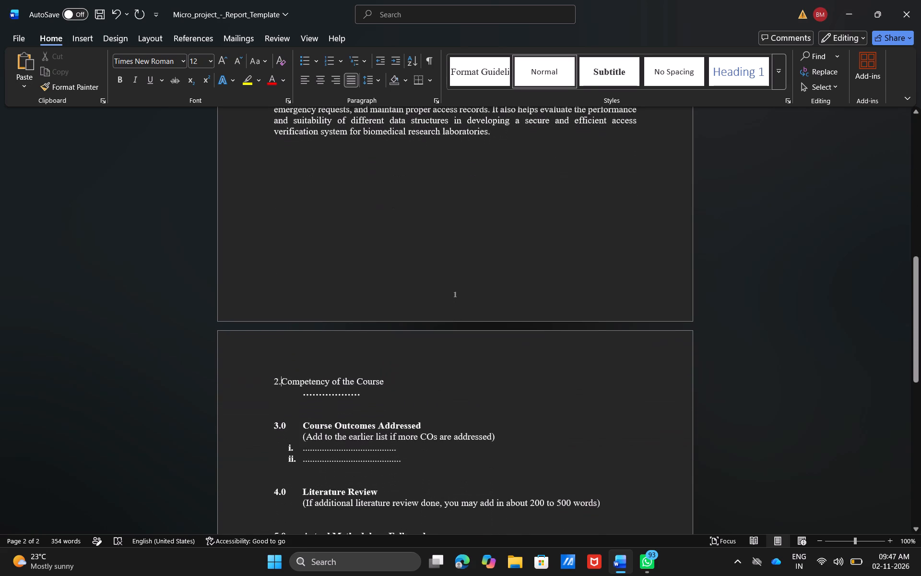
drag(387, 377, 297, 375)
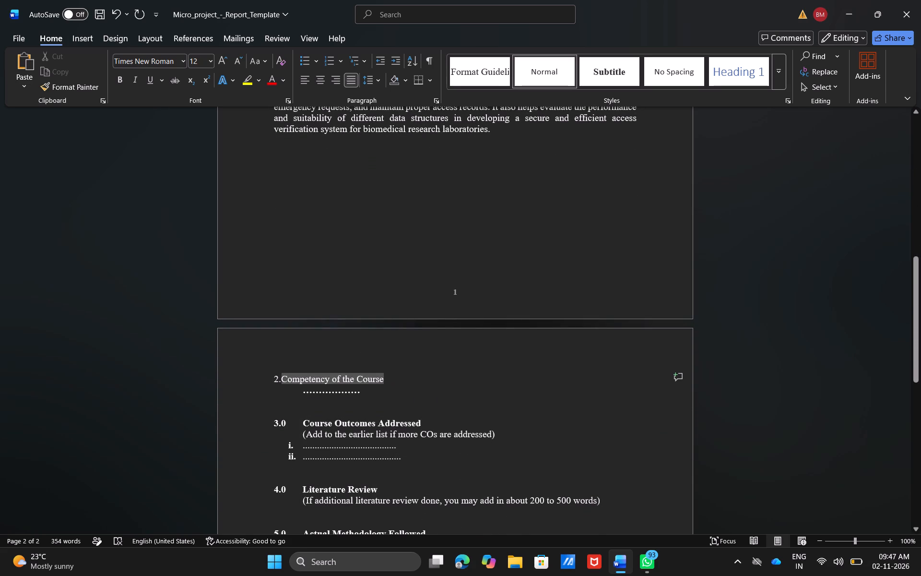
drag(297, 375, 265, 381)
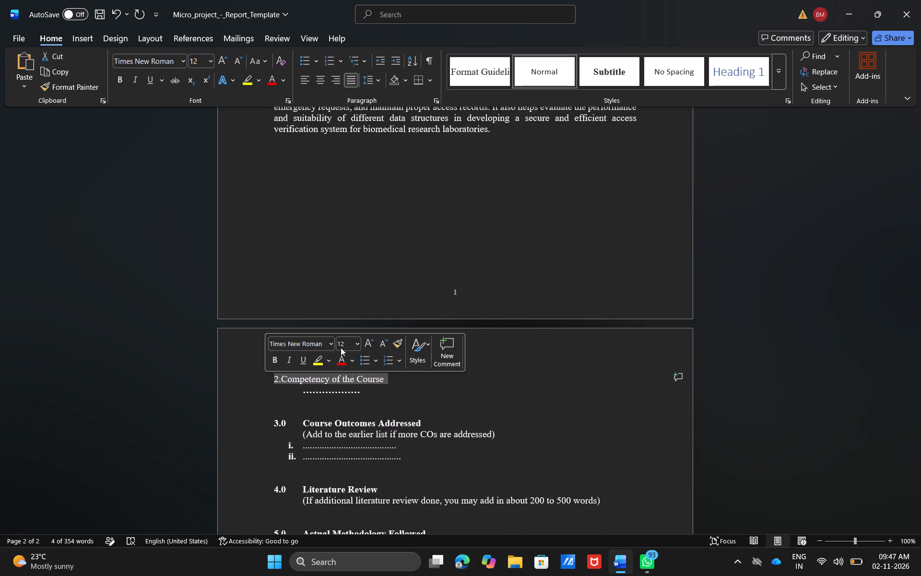
click(358, 347)
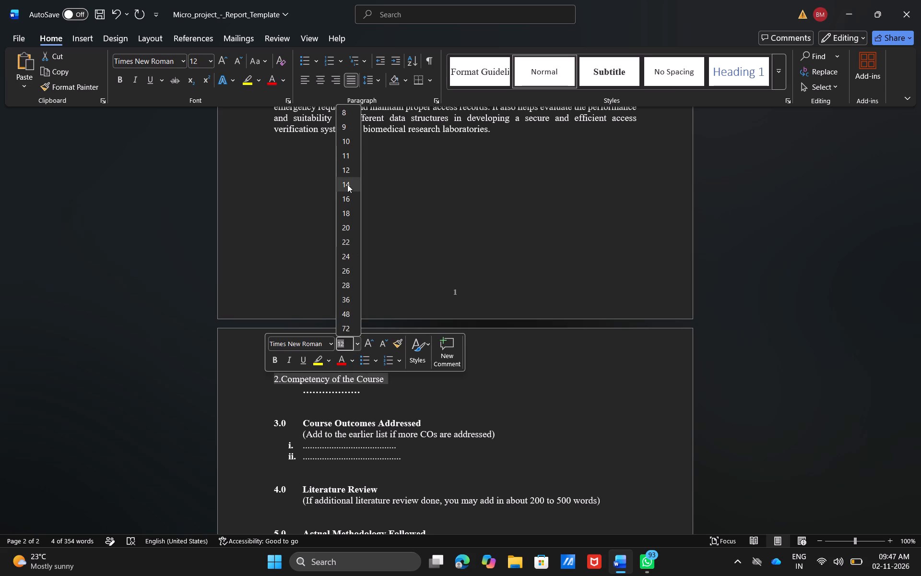
click(347, 184)
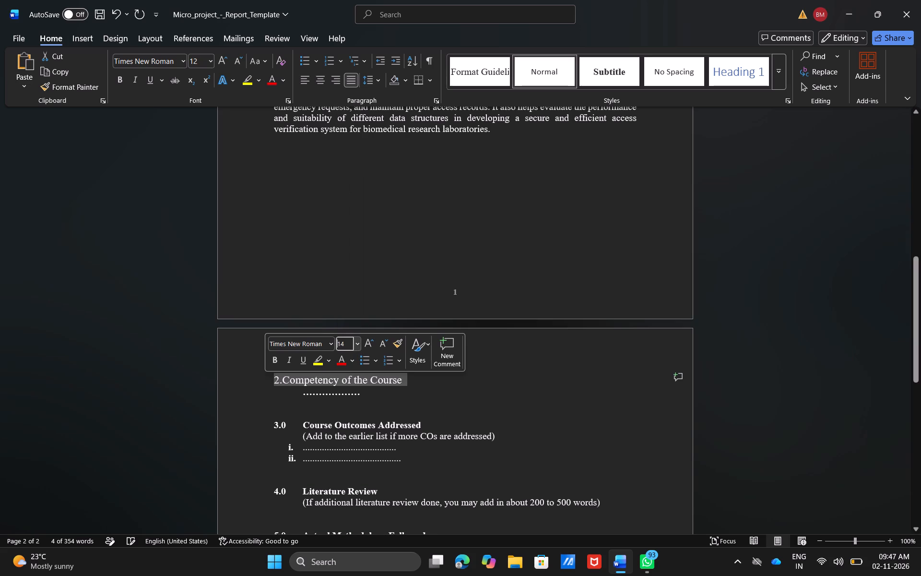
click(277, 359)
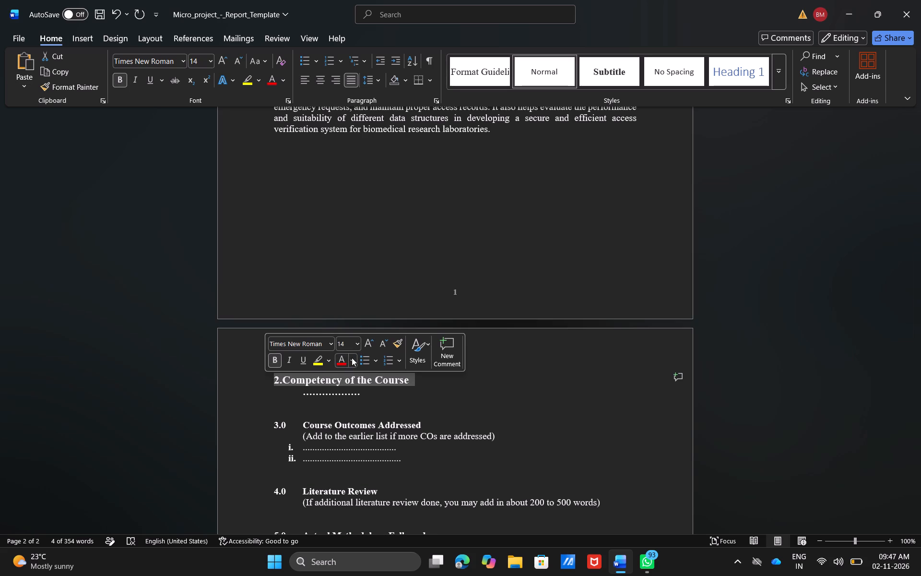
click(303, 362)
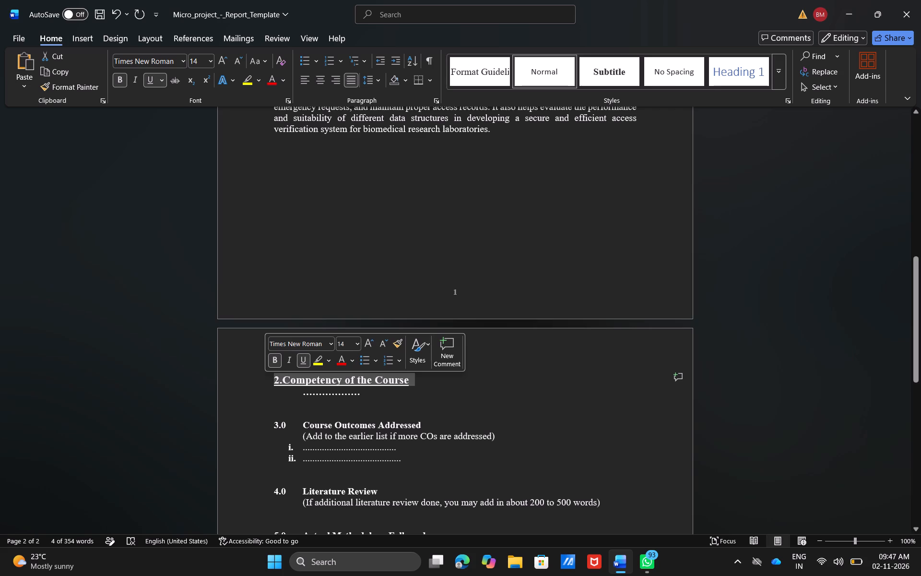
Delete the dotted placeholder line below the 2.Competency of the Course heading.
drag(363, 396, 302, 395)
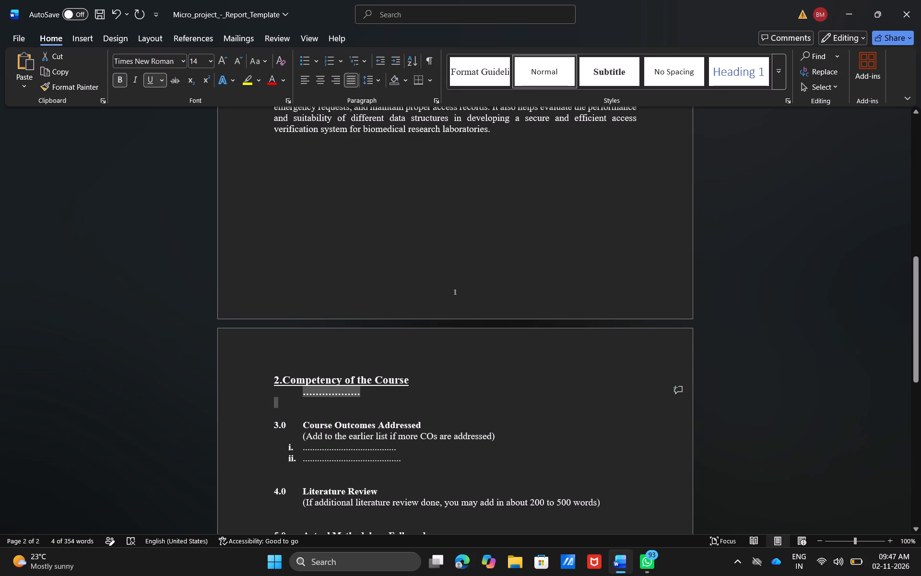
drag(302, 395, 301, 396)
key(BackSpace)
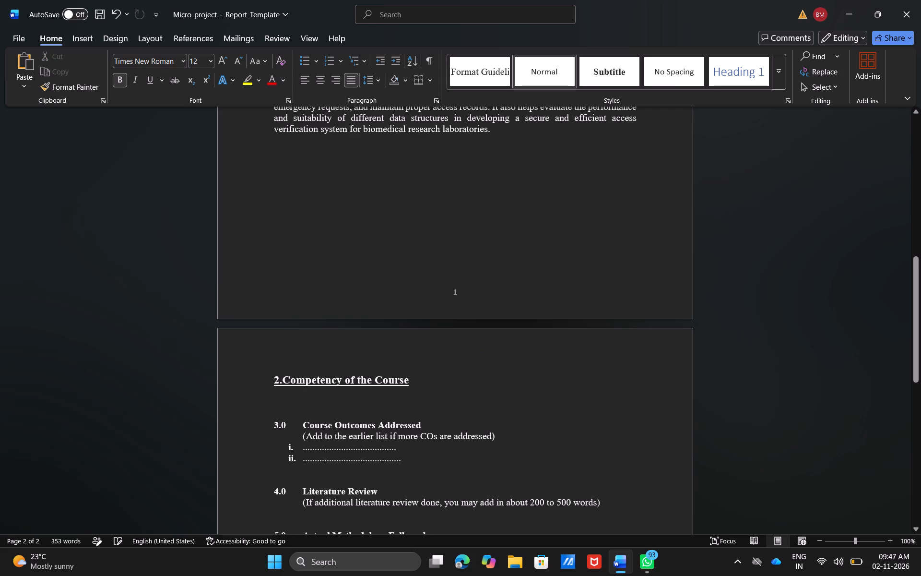
Copy the 2.Competency of the Course heading text.
drag(410, 382, 264, 376)
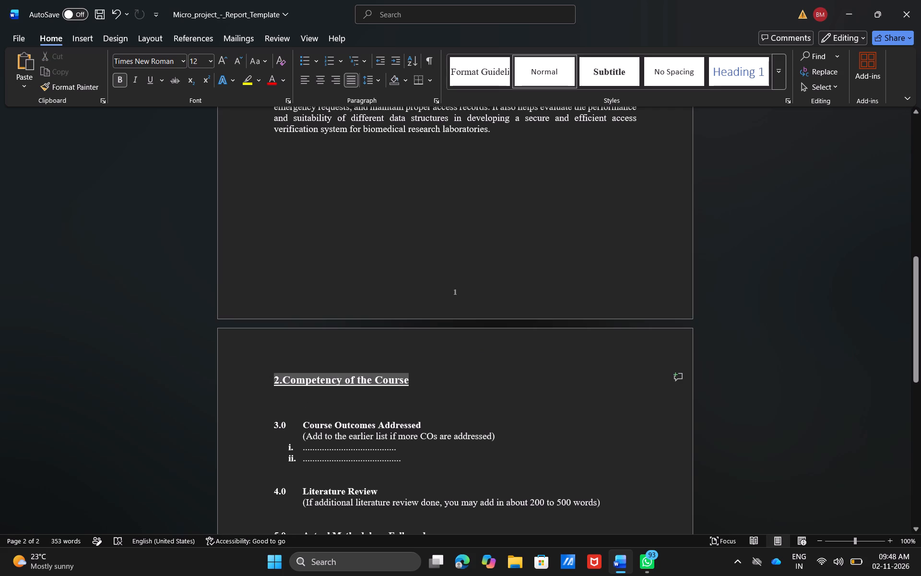
drag(264, 376, 268, 375)
key(ctrl+c)
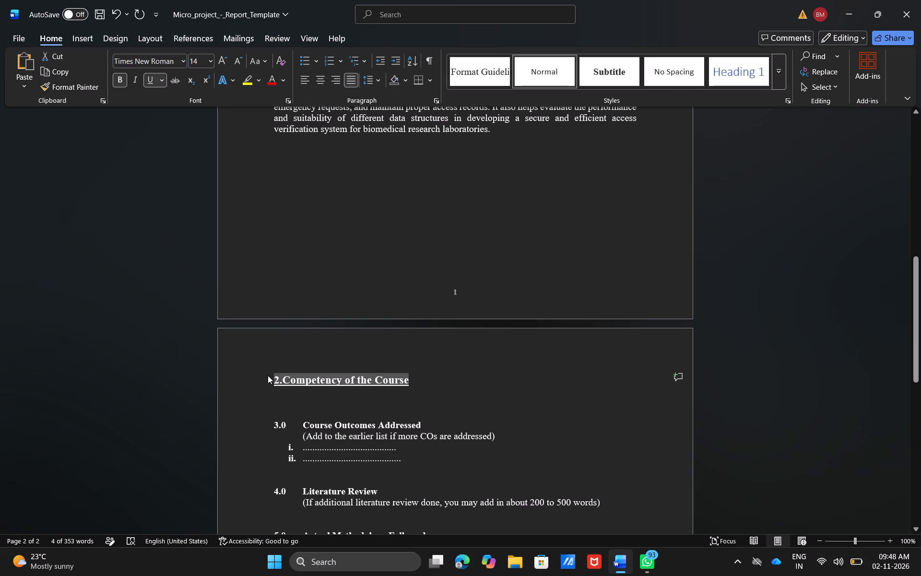
Insert three blank lines between the micro-project title and the 1.Rationale heading on the first page.
scroll(436, 237, up, 2)
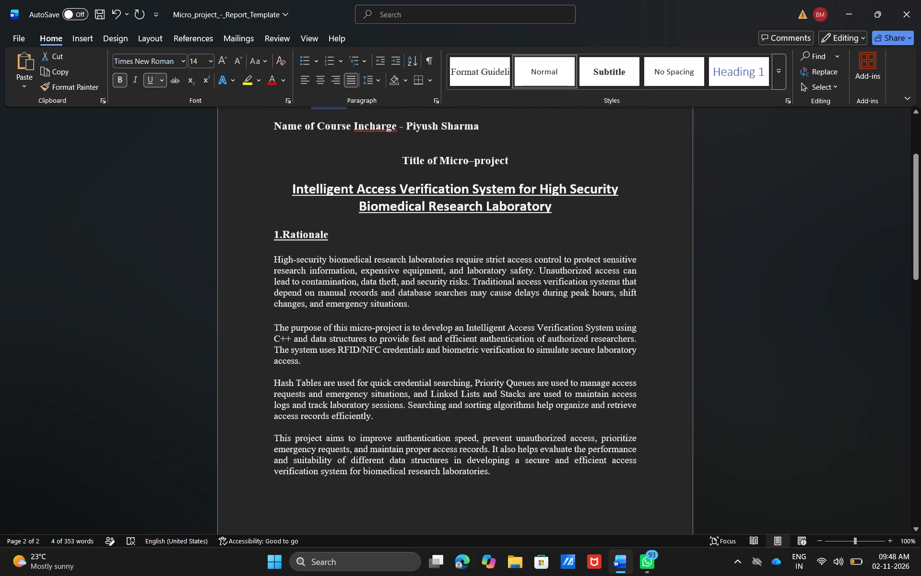
scroll(436, 237, up, 2)
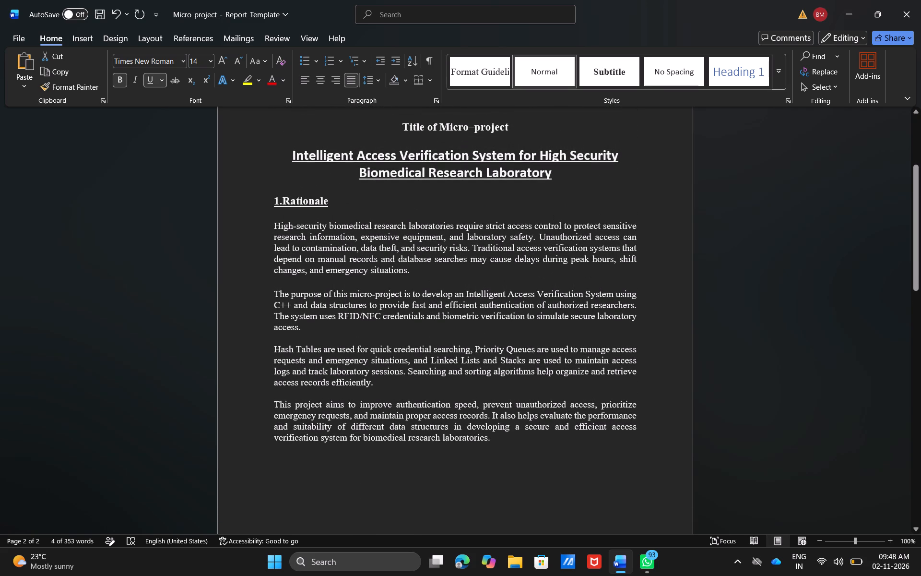
click(281, 190)
key(Return)
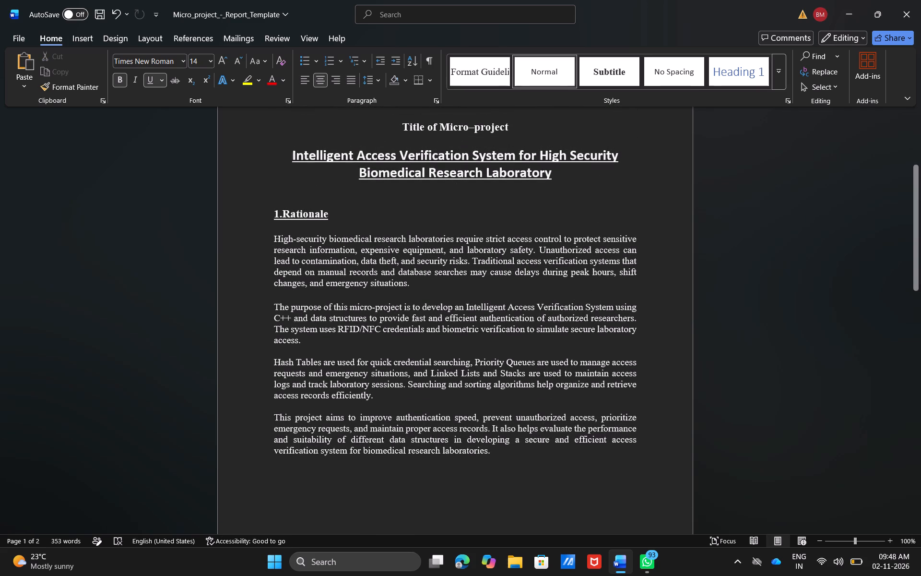
key(Return)
key(Return)
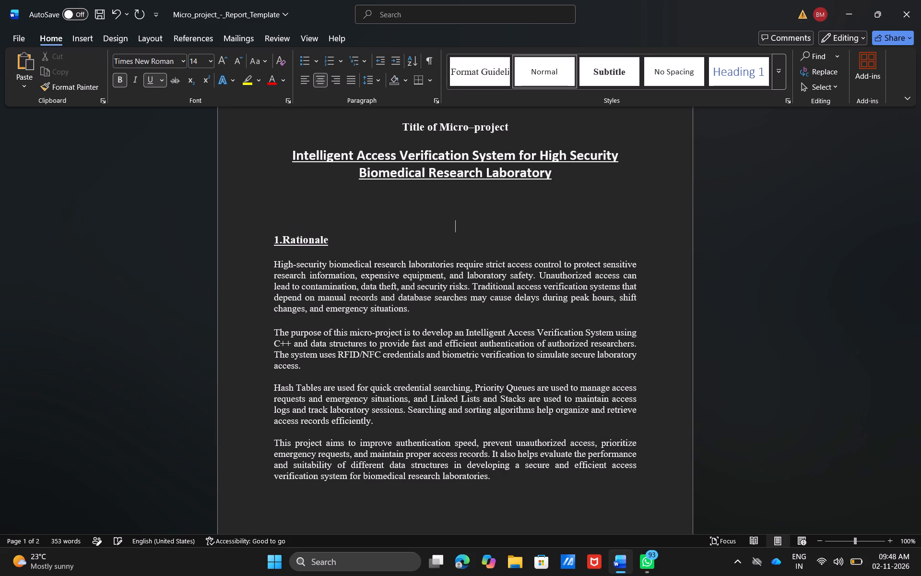
scroll(281, 190, up, 2)
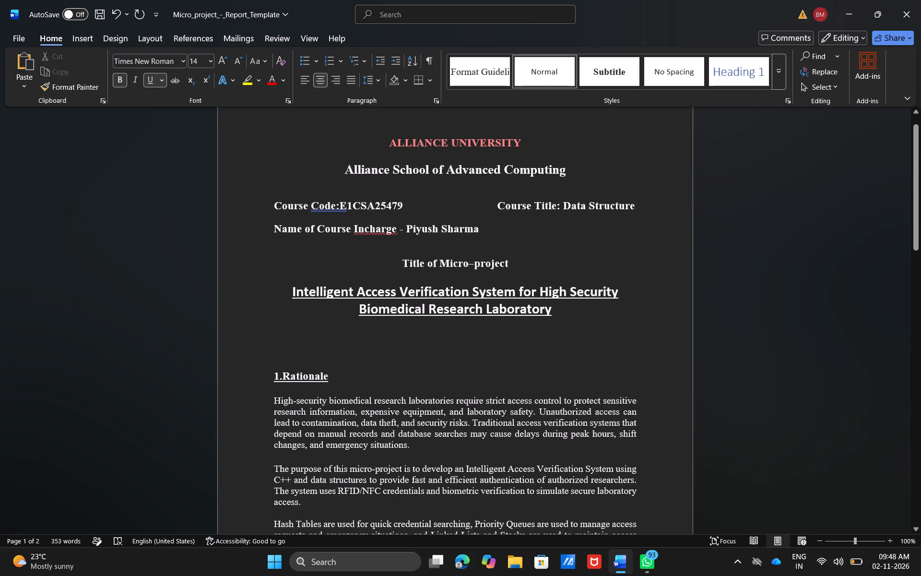
Insert a space after the number in the 2.Competency of the Course heading on the second page.
scroll(462, 197, right, 1)
scroll(462, 197, down, 3)
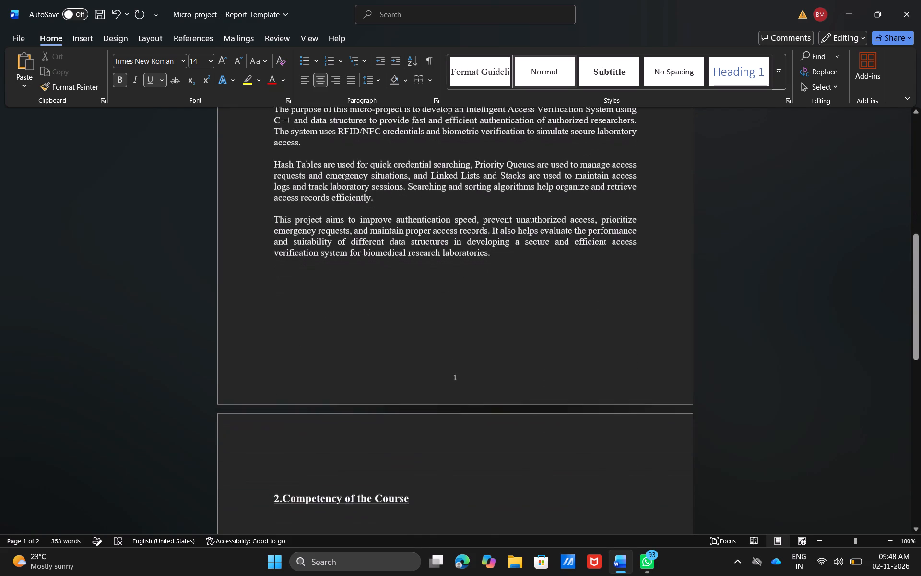
scroll(462, 197, down, 2)
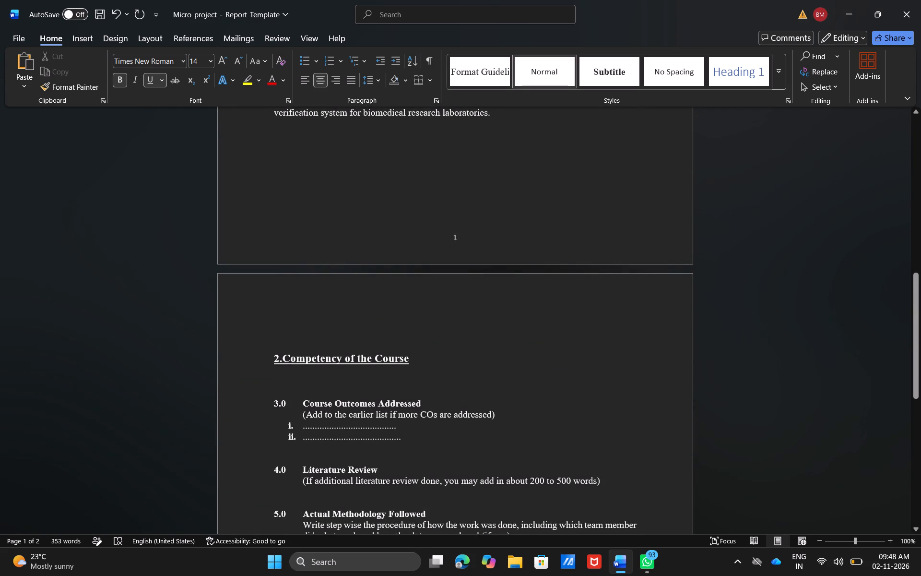
scroll(462, 197, right, 1)
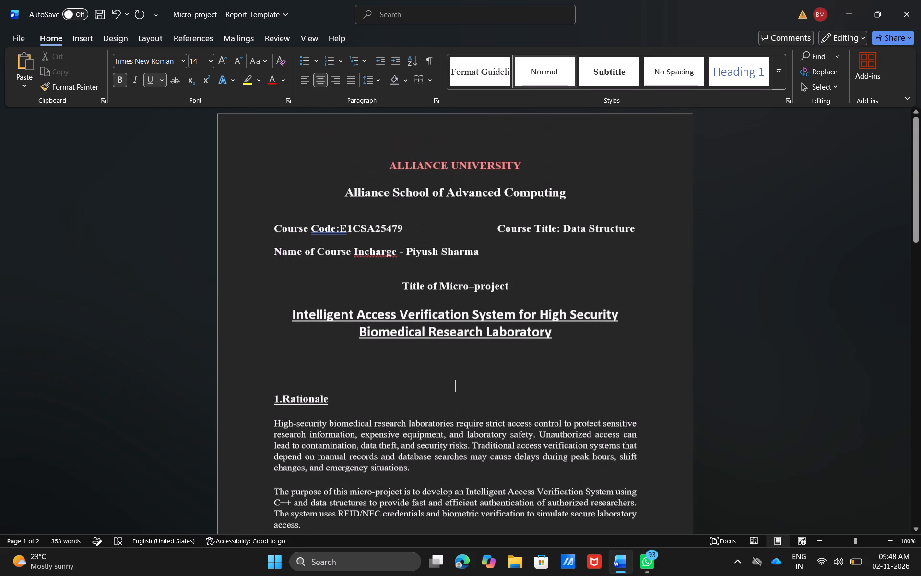
scroll(462, 197, right, 1)
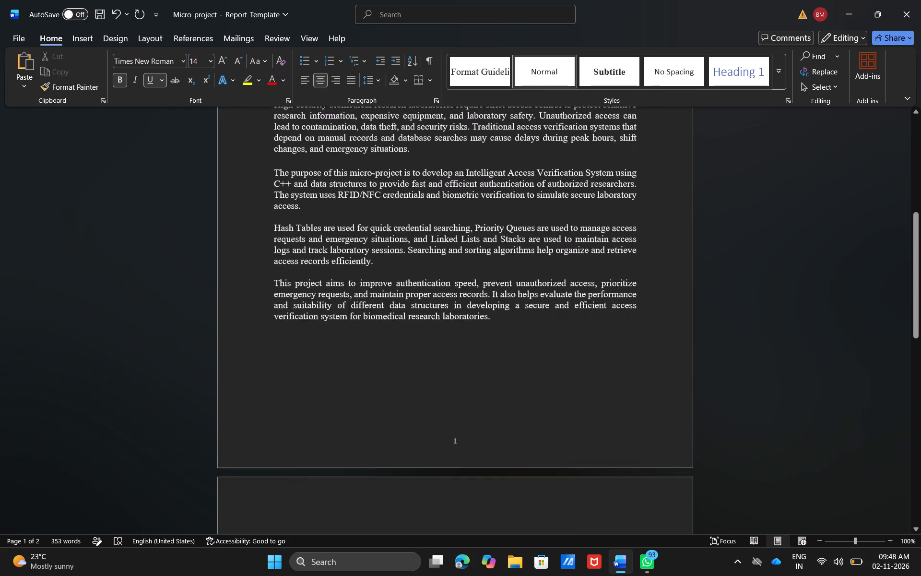
scroll(462, 197, down, 1)
scroll(462, 197, up, 2)
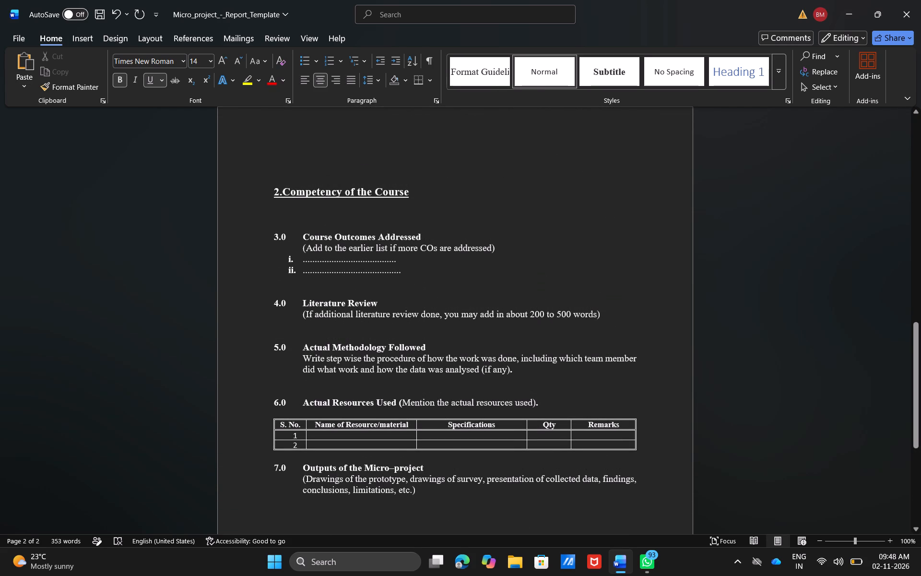
click(281, 192)
key(space)
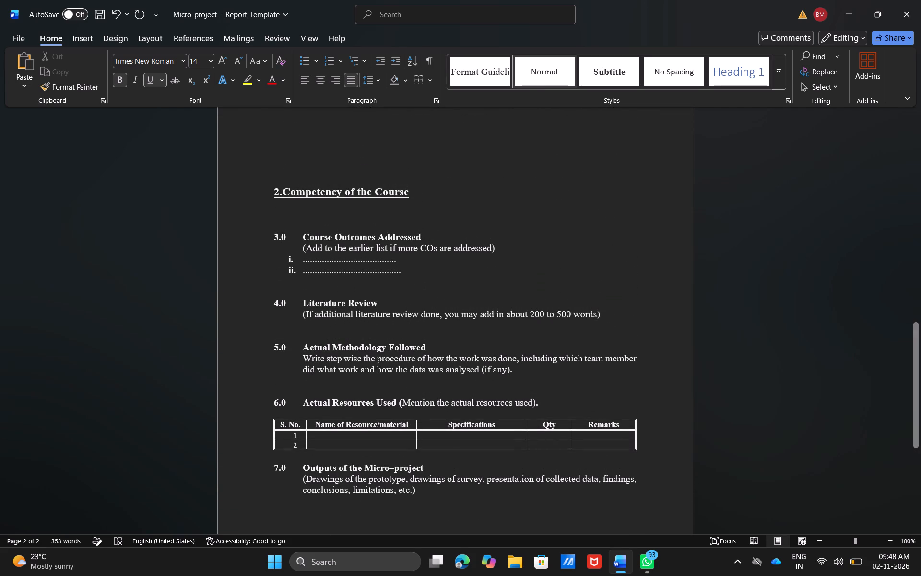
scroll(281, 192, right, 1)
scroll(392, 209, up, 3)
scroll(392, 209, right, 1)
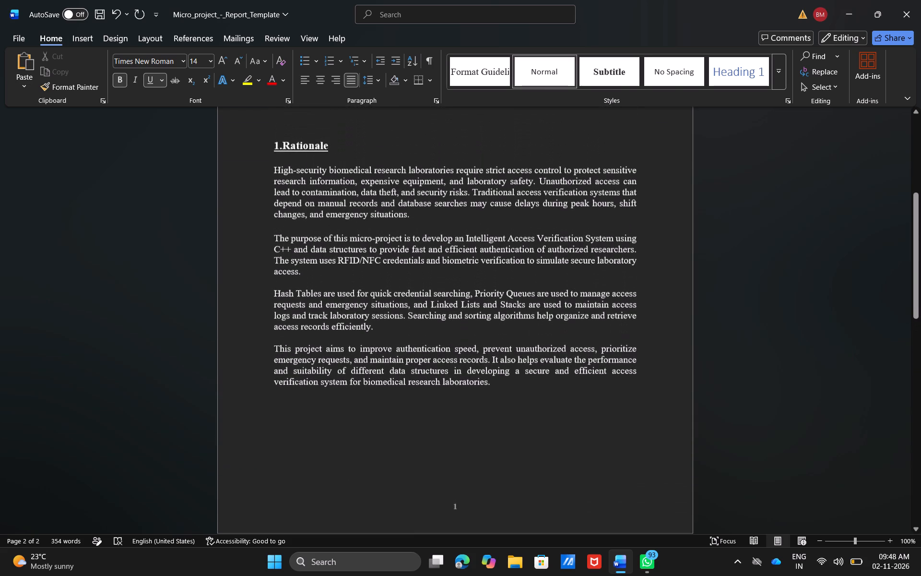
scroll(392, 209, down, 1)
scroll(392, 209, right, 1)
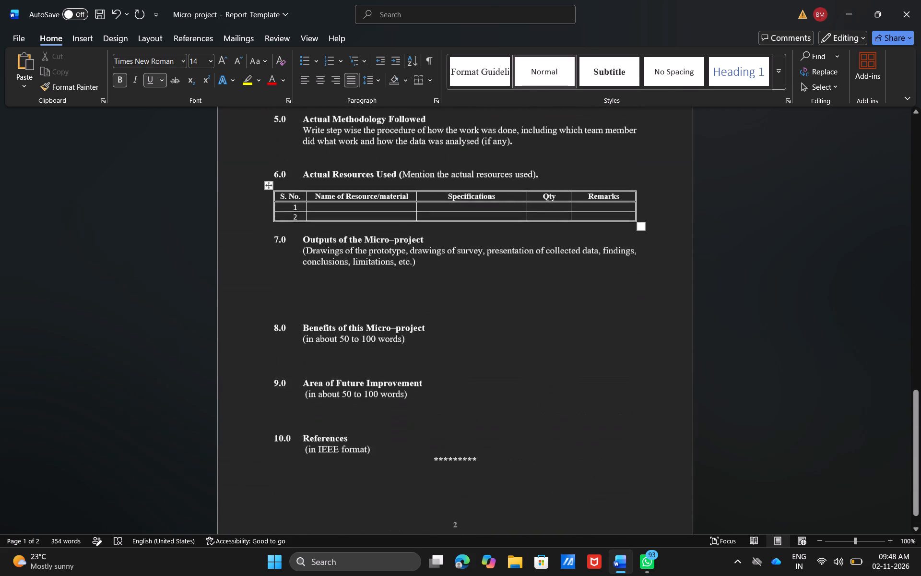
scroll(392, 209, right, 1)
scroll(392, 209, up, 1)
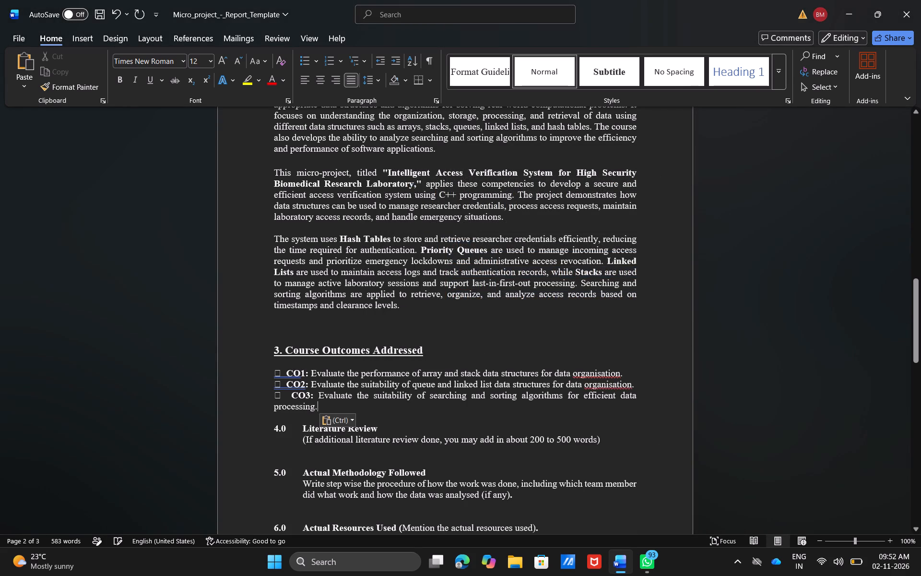
Replace the box symbols before CO1, CO2 and CO3 with the numbers "1.", "2." and "3.".
click(283, 374)
key(BackSpace)
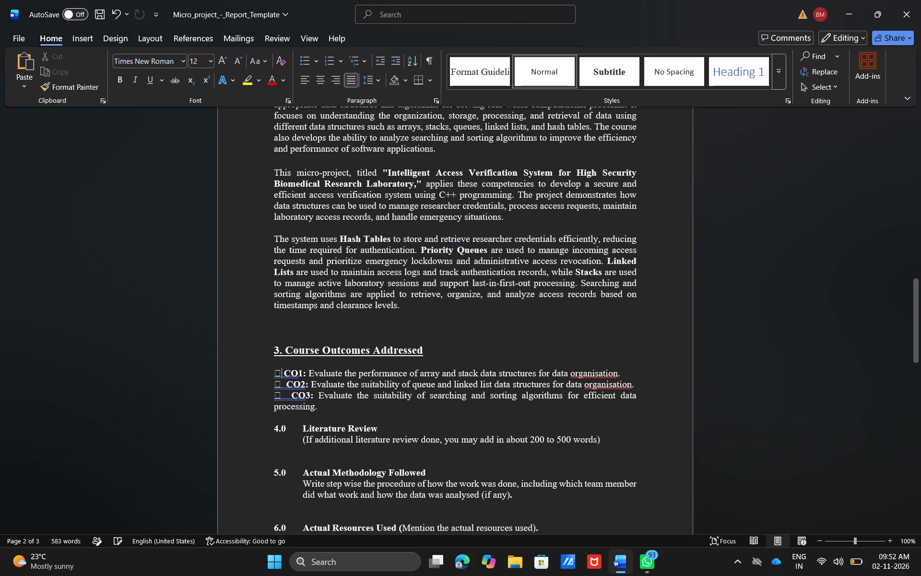
key(BackSpace)
text(1.)
key(Down)
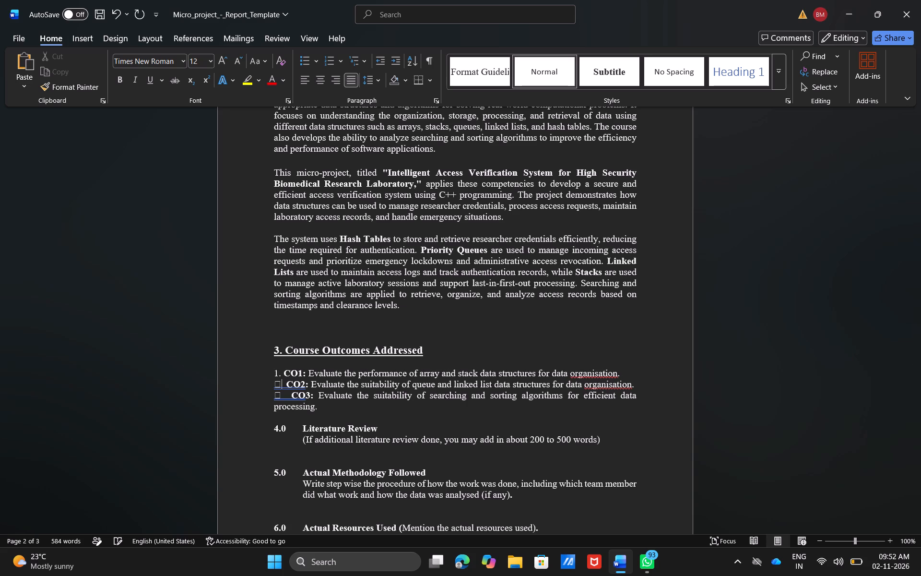
key(Right)
key(Right)
key(BackSpace)
key(BackSpace)
key(BackSpace)
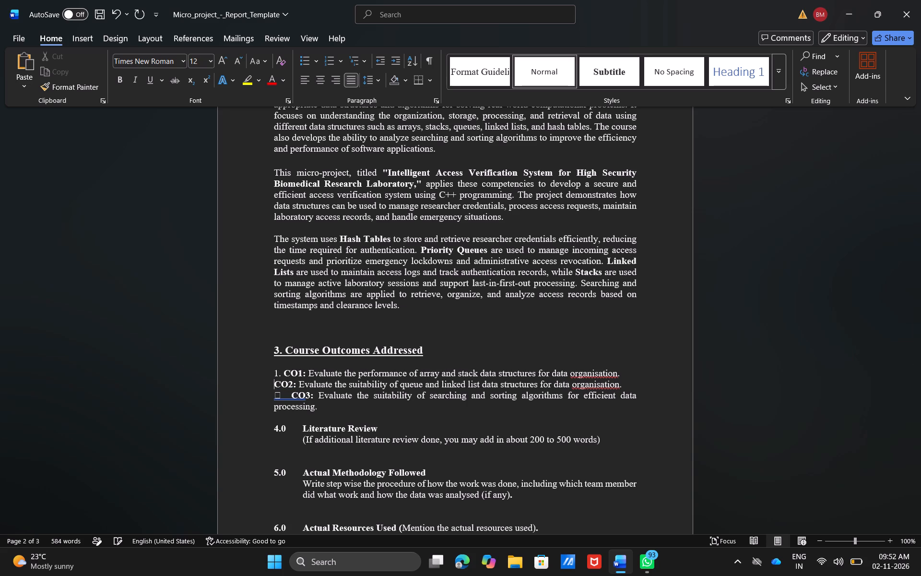
text(2.)
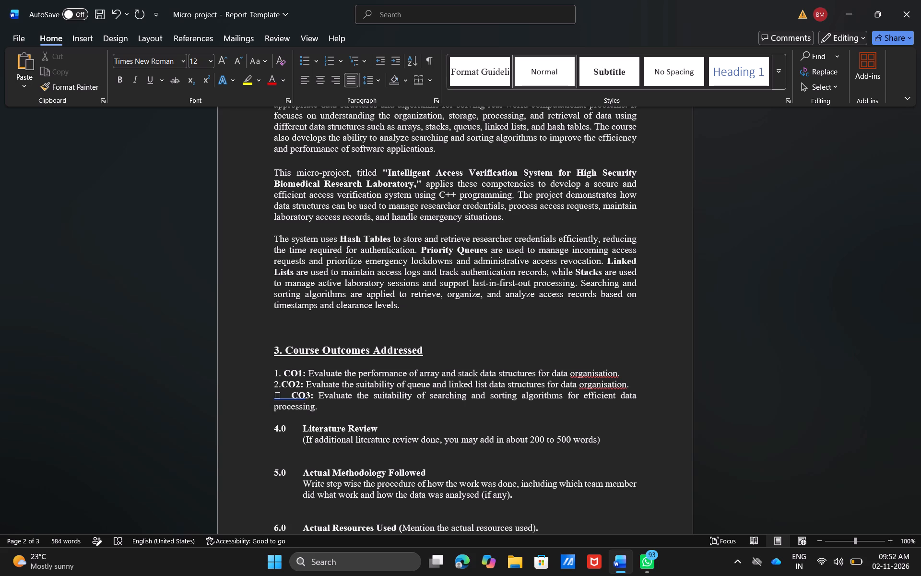
click(291, 396)
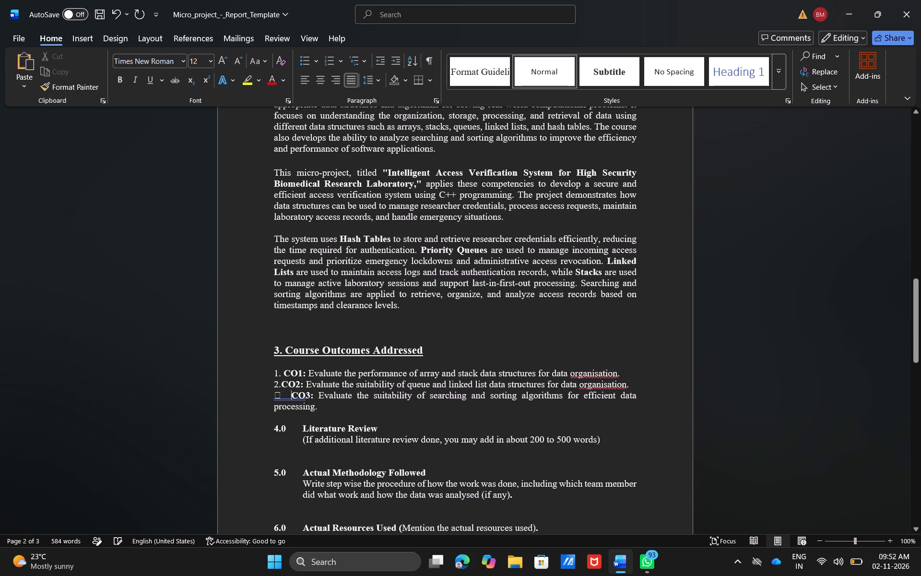
key(BackSpace)
key(BackSpace)
key(BackSpace)
text(3.)
Format the three course outcome lines CO1 to CO3 as a bulleted list.
scroll(291, 396, down, 1)
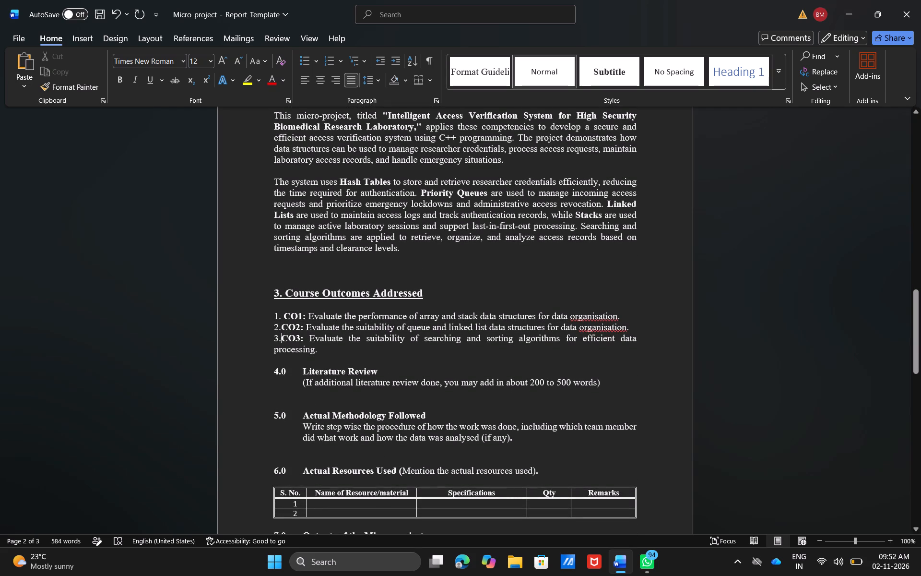
drag(272, 315, 315, 356)
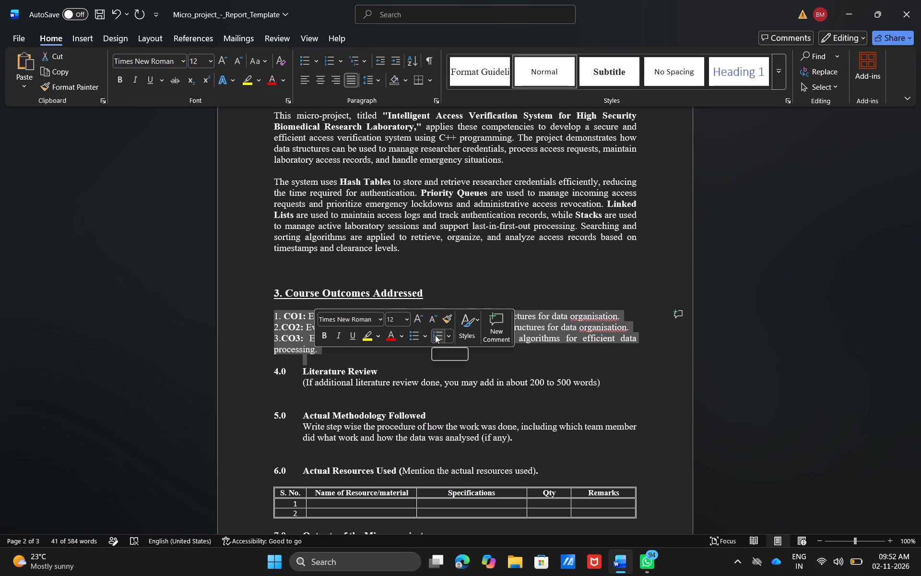
click(415, 336)
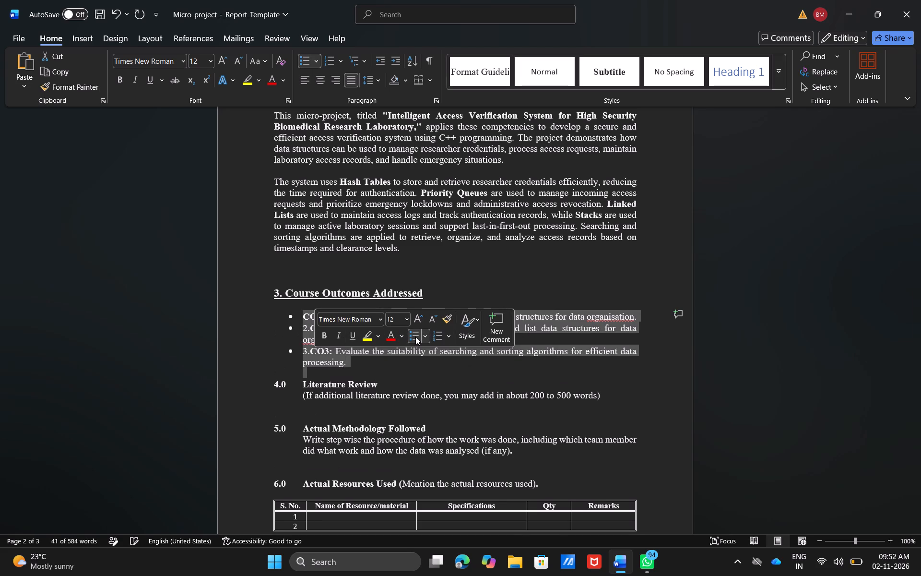
click(404, 365)
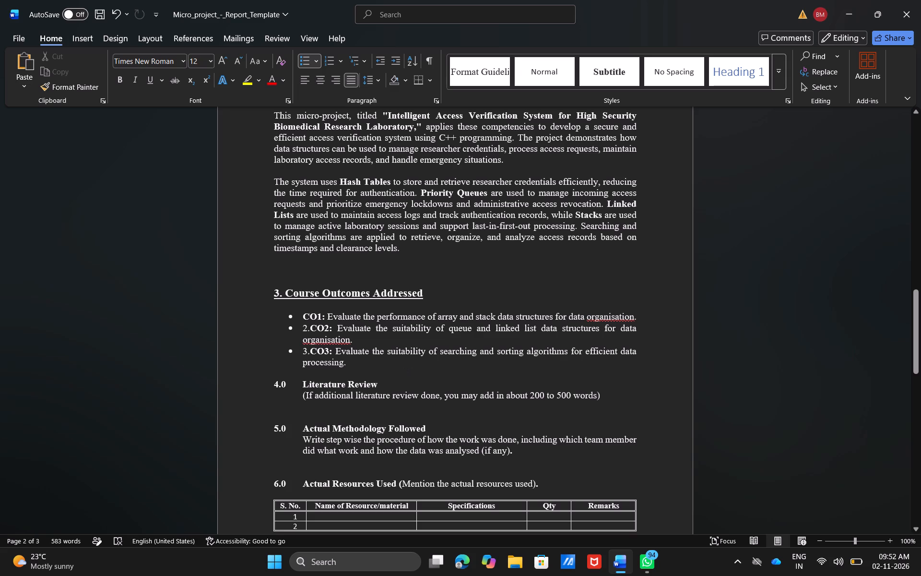
Delete the leftover typed numbers "2." and "3." in front of CO2 and CO3 in the bulleted list.
click(307, 324)
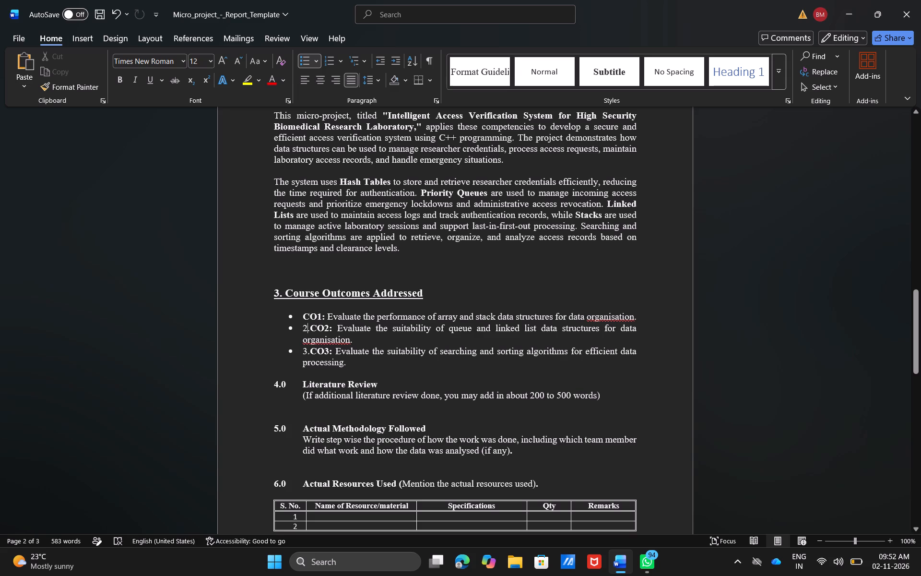
click(309, 327)
key(BackSpace)
key(BackSpace)
key(Down)
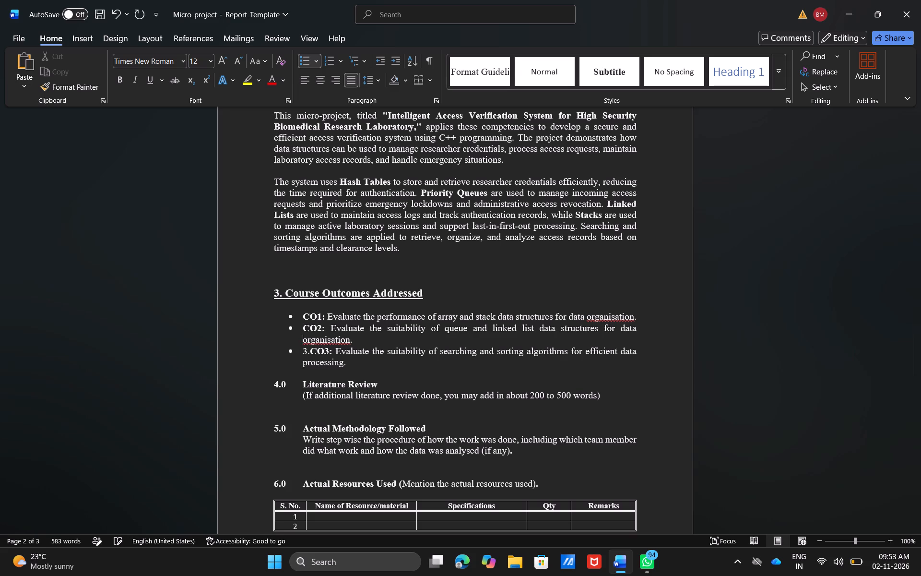
key(Down)
key(Right)
key(Right)
key(BackSpace)
key(BackSpace)
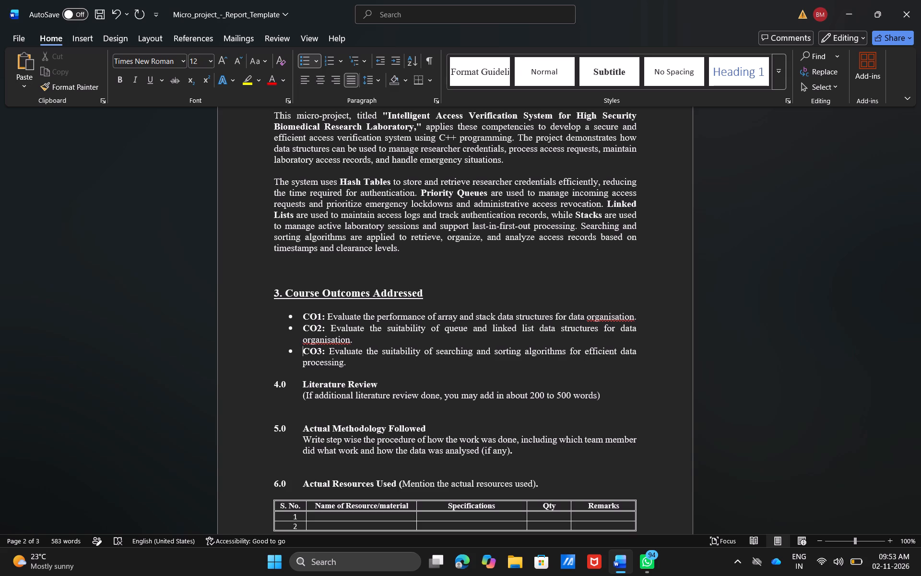
Insert an empty line before CO2 and another before CO3 in the course outcomes list.
key(Up)
key(Up)
key(Up)
key(Down)
key(Left)
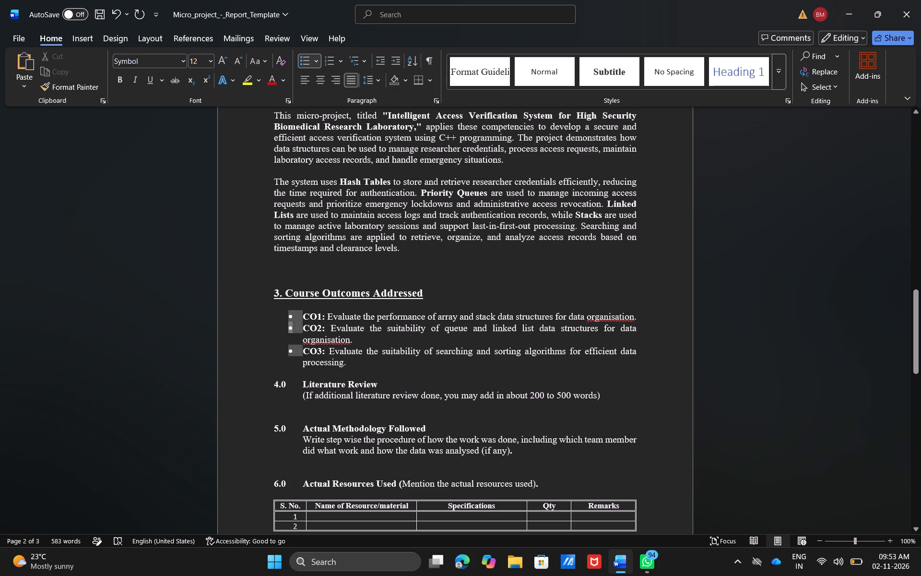
click(343, 326)
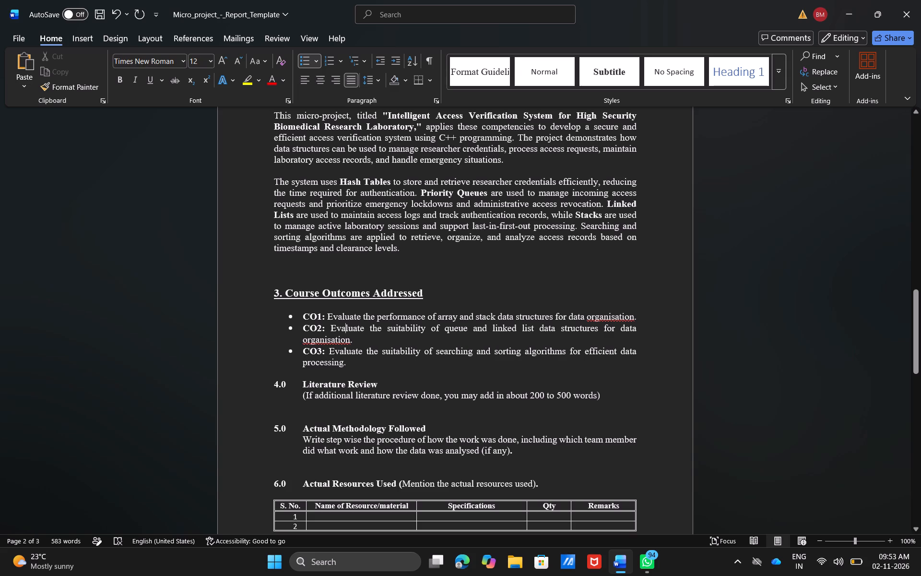
click(281, 328)
click(288, 327)
key(Return)
key(Down)
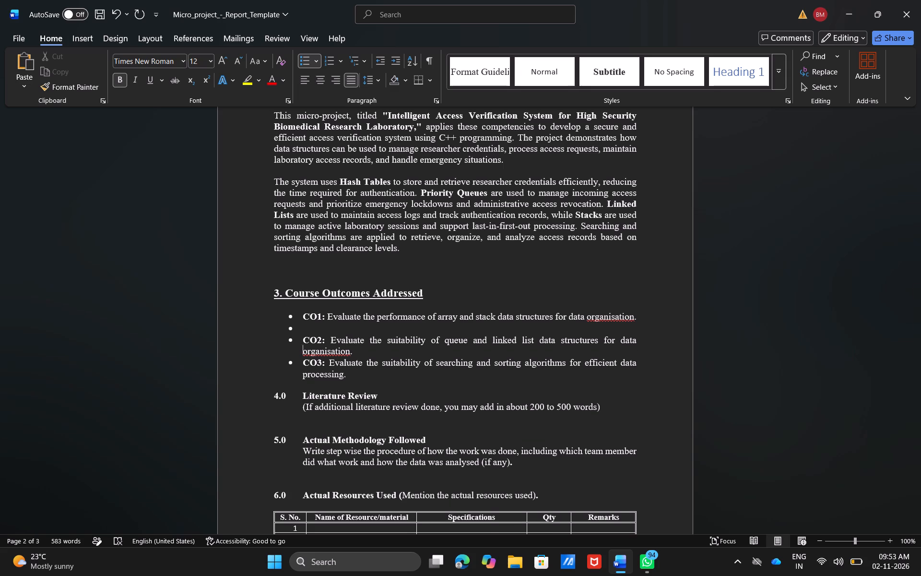
key(Down)
key(Return)
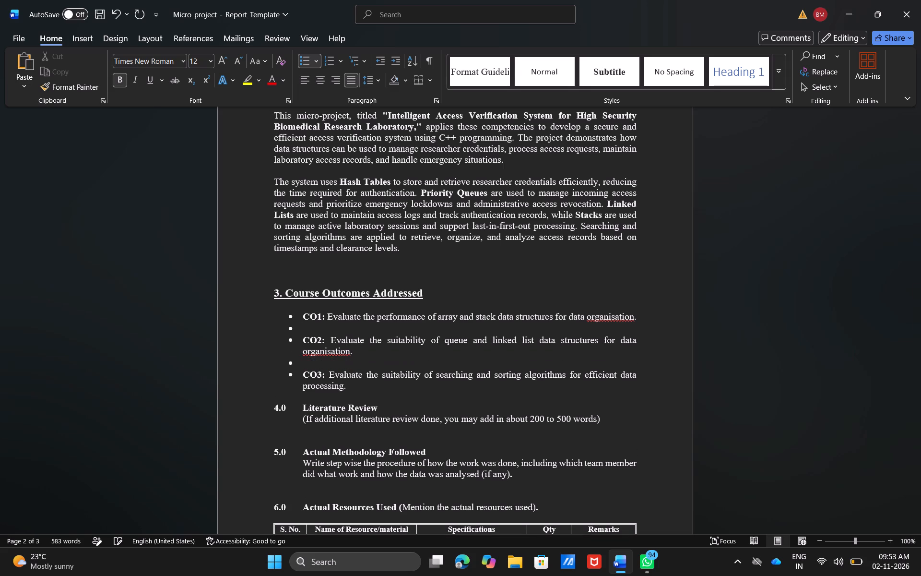
Remove the bullets from the two empty lines between the course outcomes, keeping the lines as blank spacing.
click(295, 331)
drag(295, 331, 284, 331)
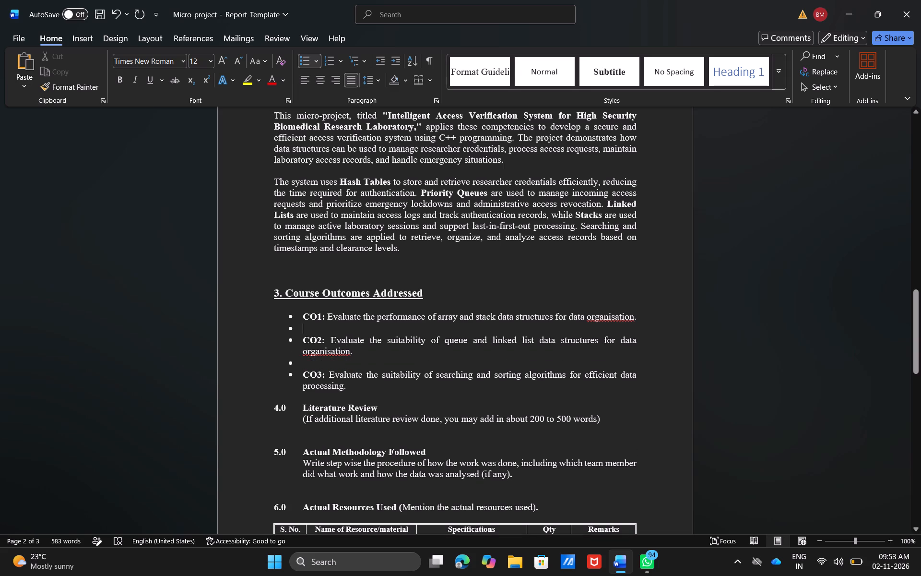
drag(284, 331, 303, 324)
key(BackSpace)
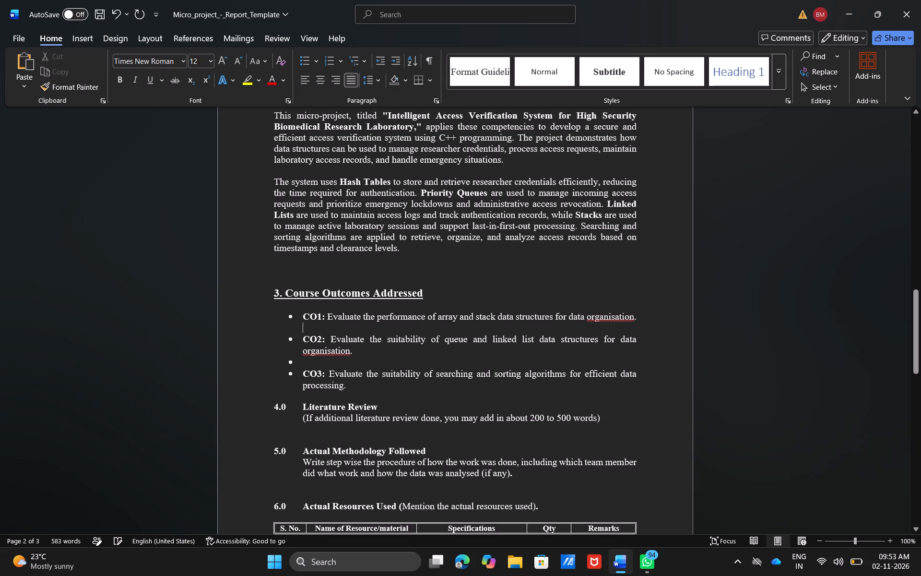
key(Down)
key(Down)
key(Down)
key(BackSpace)
scroll(303, 324, down, 1)
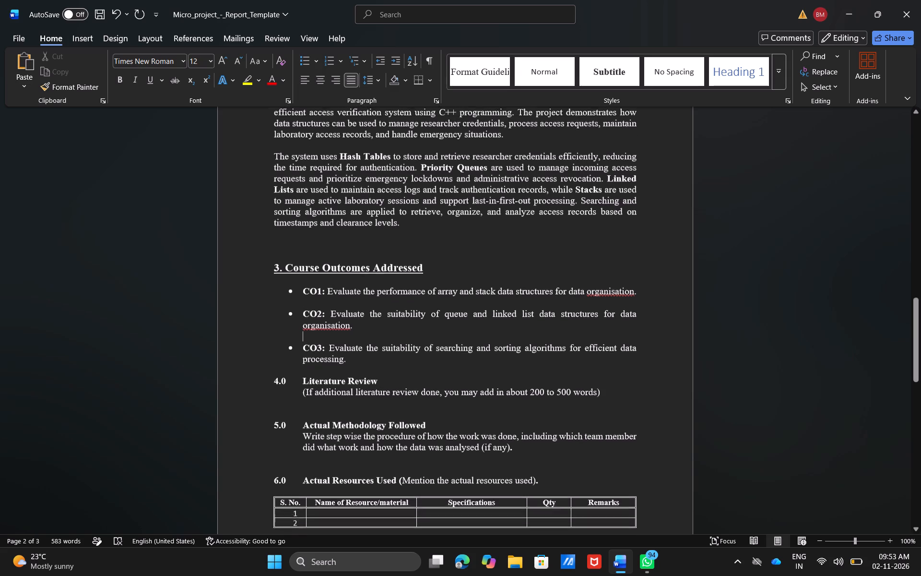
scroll(303, 324, down, 1)
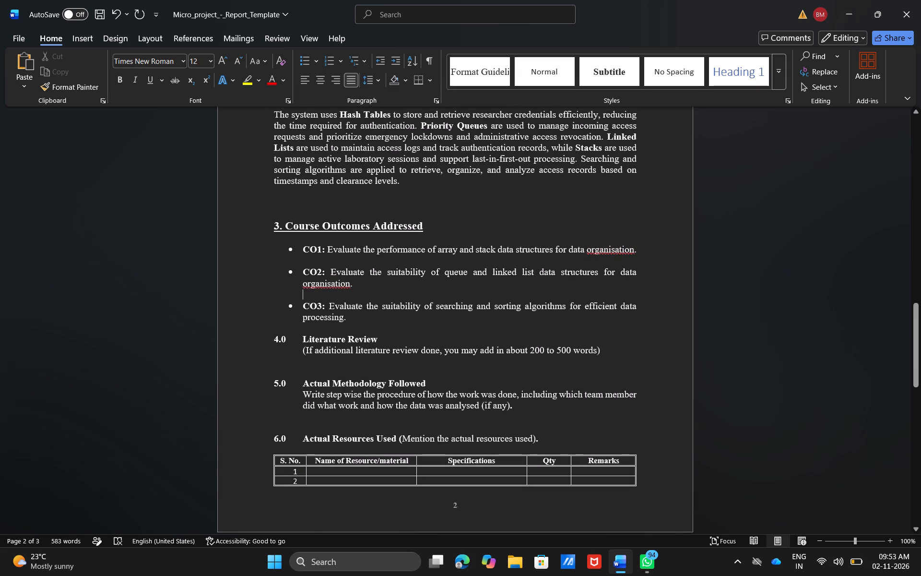
Decrease the indent of the CO1 to CO3 list, including its blank lines, so the bullets align with the section heading.
click(286, 246)
drag(286, 246, 520, 319)
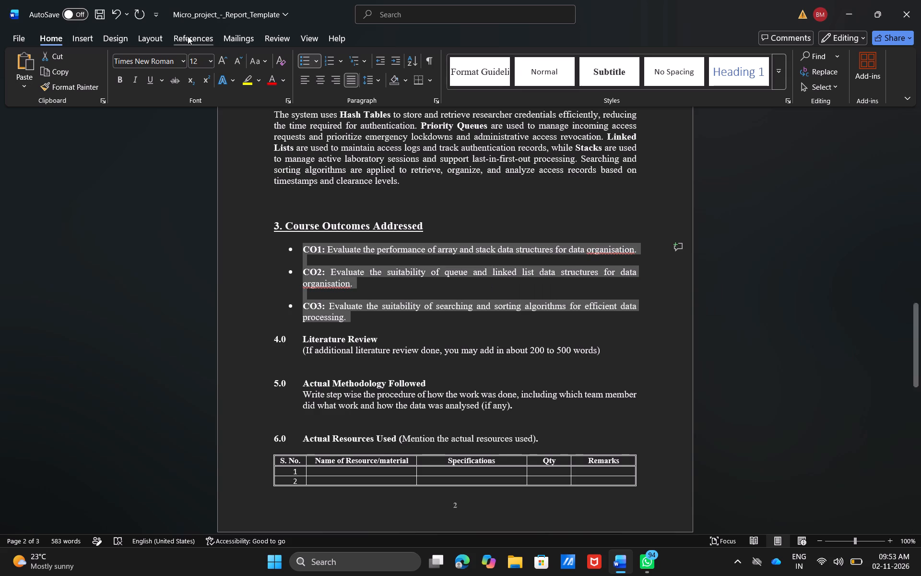
click(378, 63)
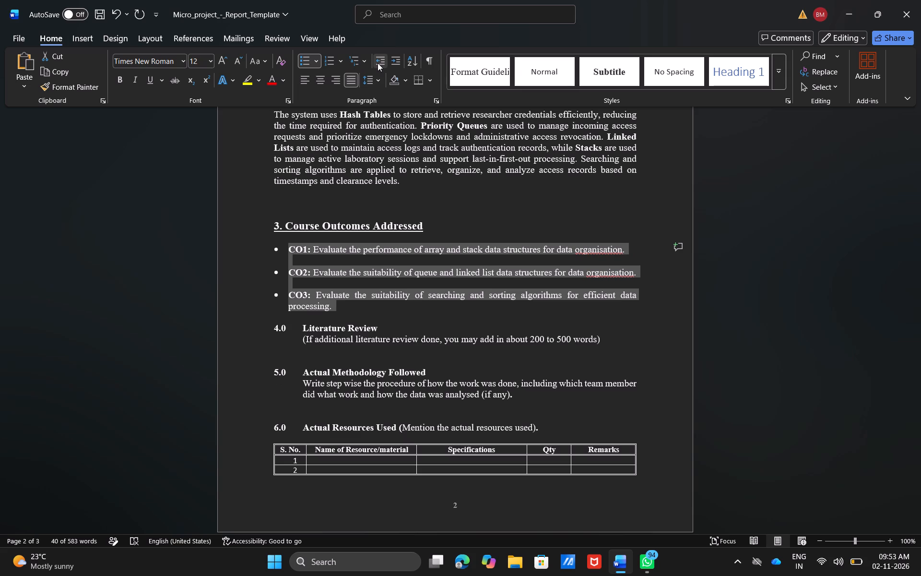
click(378, 63)
scroll(339, 328, up, 1)
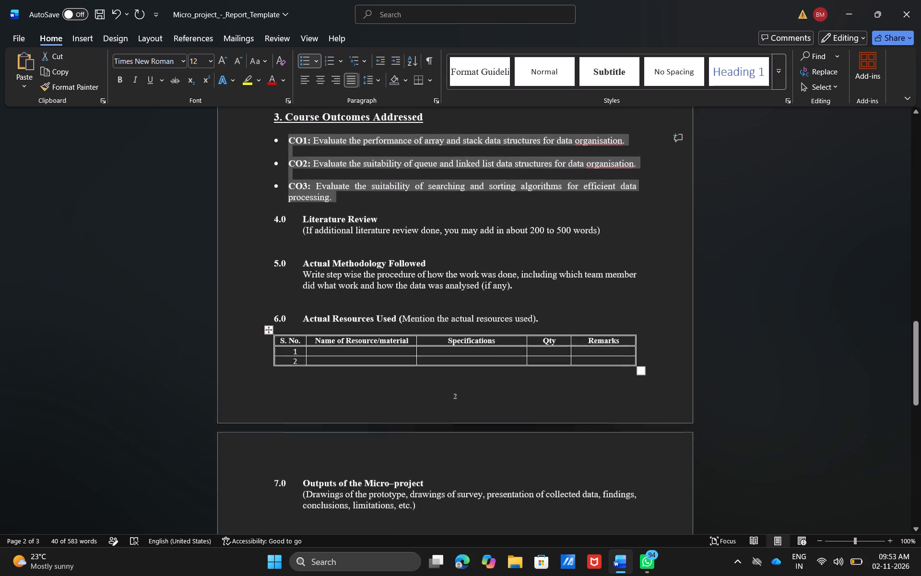
scroll(339, 328, up, 1)
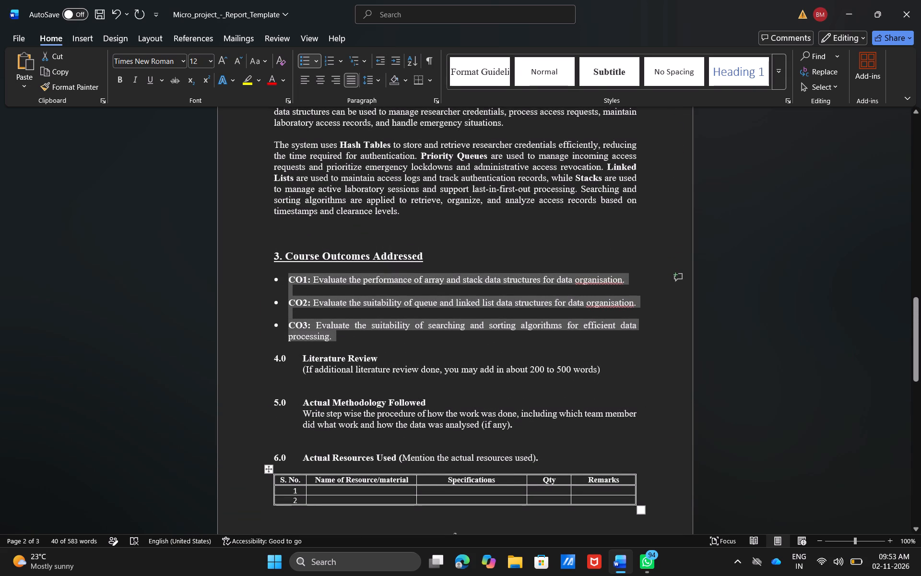
click(233, 312)
click(527, 213)
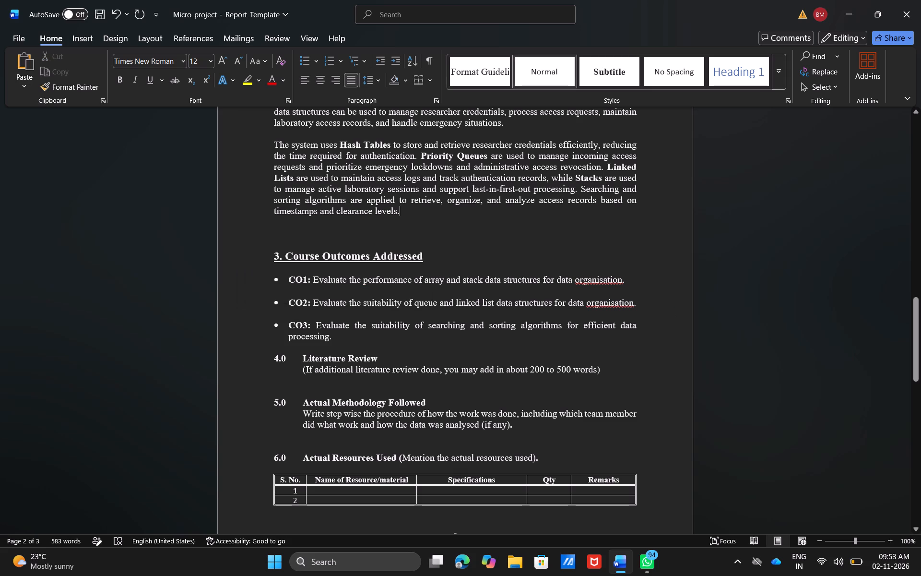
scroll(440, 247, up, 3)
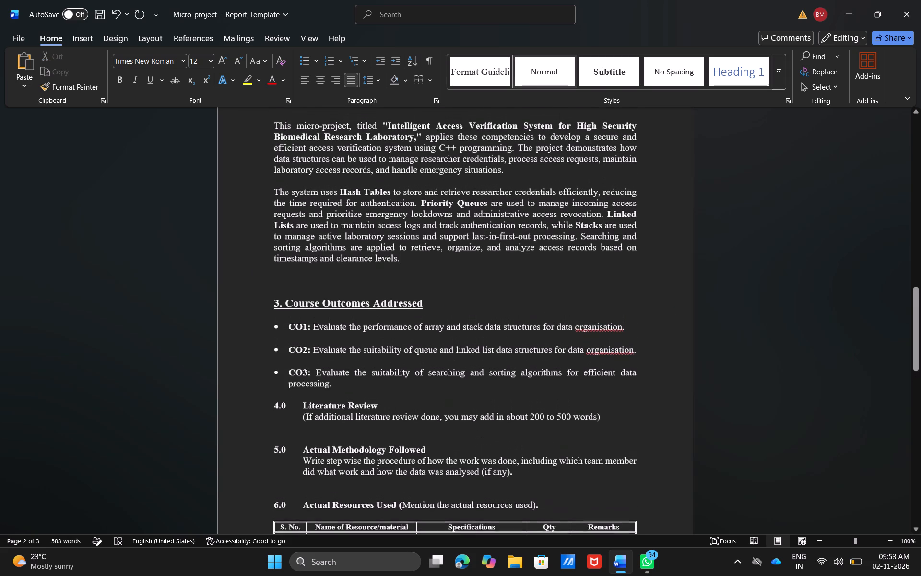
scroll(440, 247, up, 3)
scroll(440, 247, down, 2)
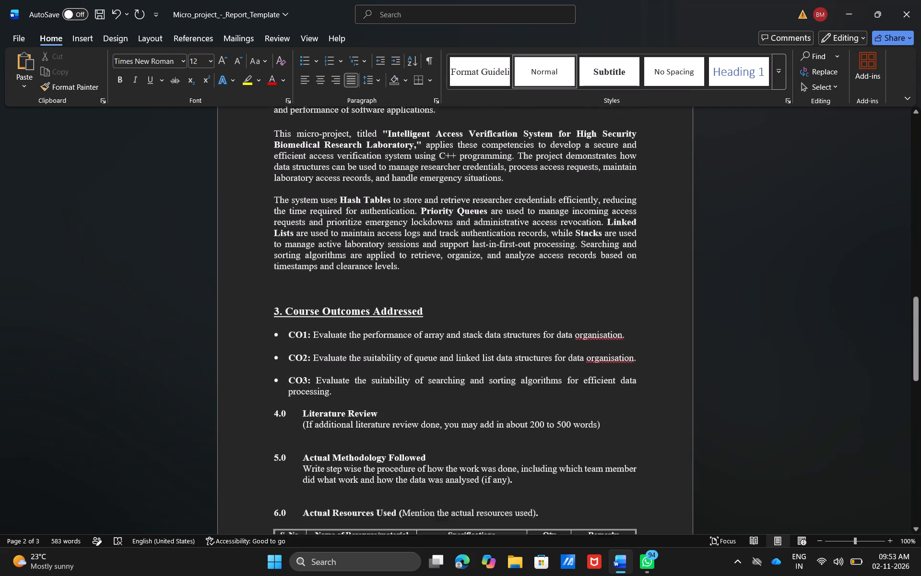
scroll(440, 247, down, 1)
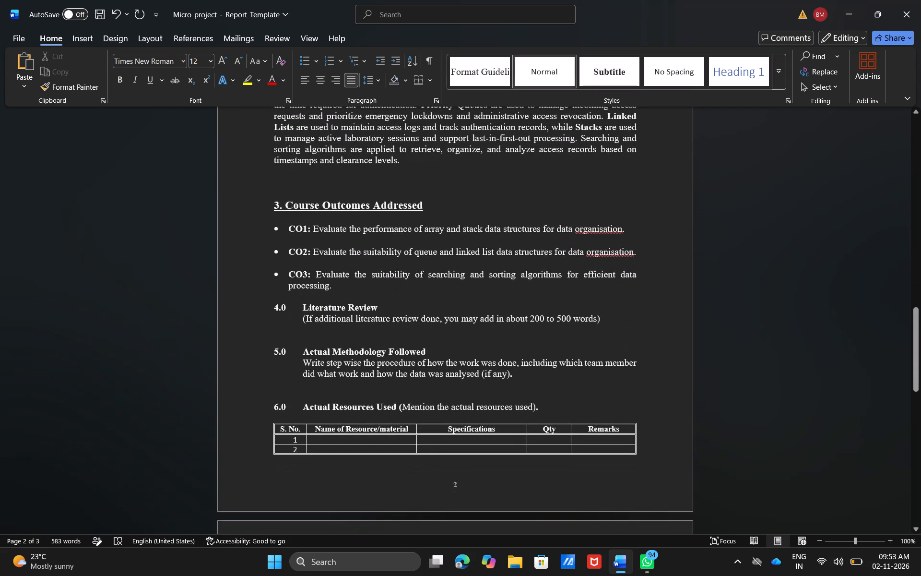
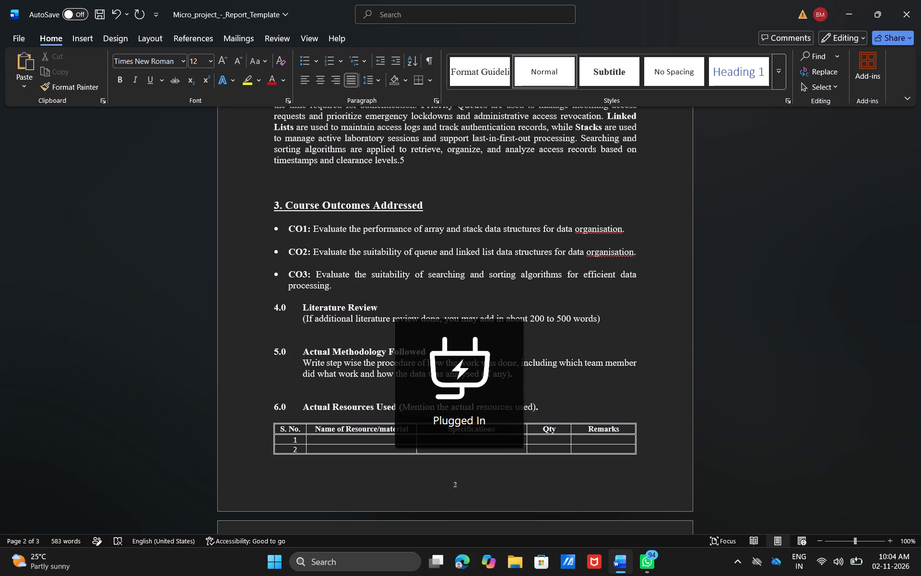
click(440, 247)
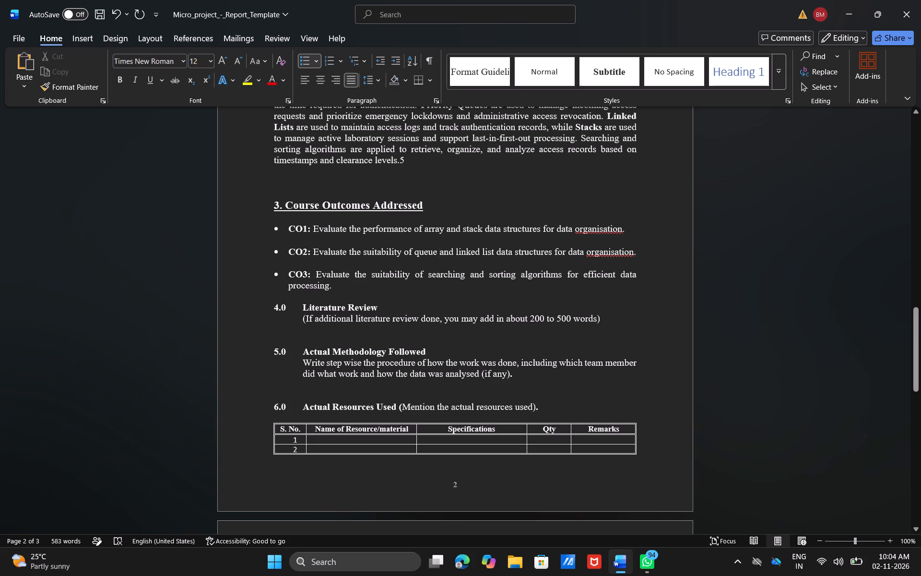
Insert extra spaces before "processing." in the CO3 outcome to adjust the spacing of its first line.
click(290, 288)
key(space)
key(space)
key(space)
key(space)
key(space)
key(space)
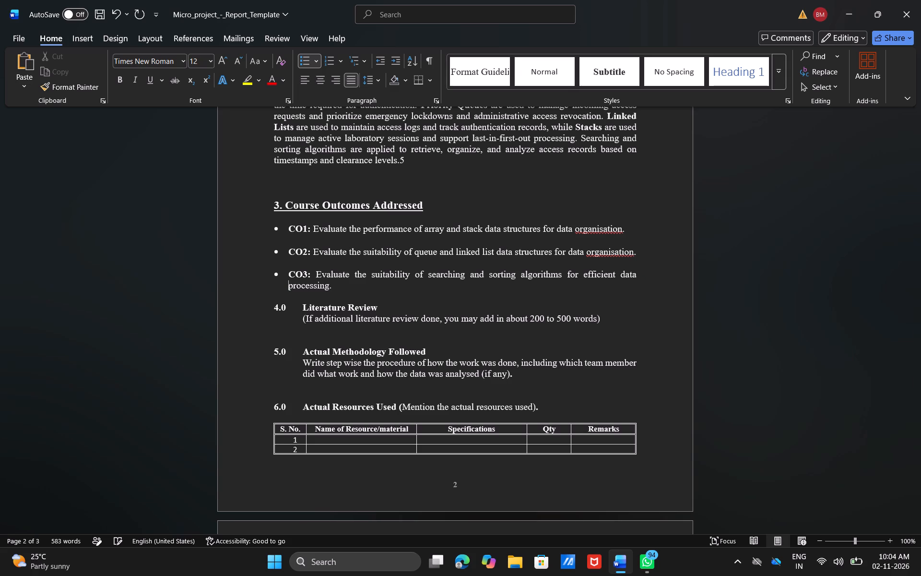
key(space)
scroll(290, 288, up, 1)
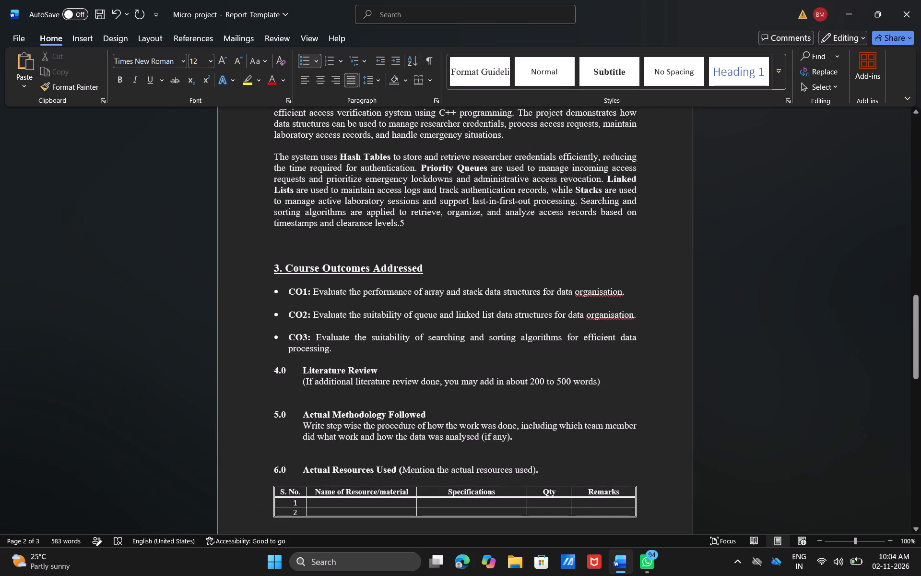
key(space)
key(space)
key(space)
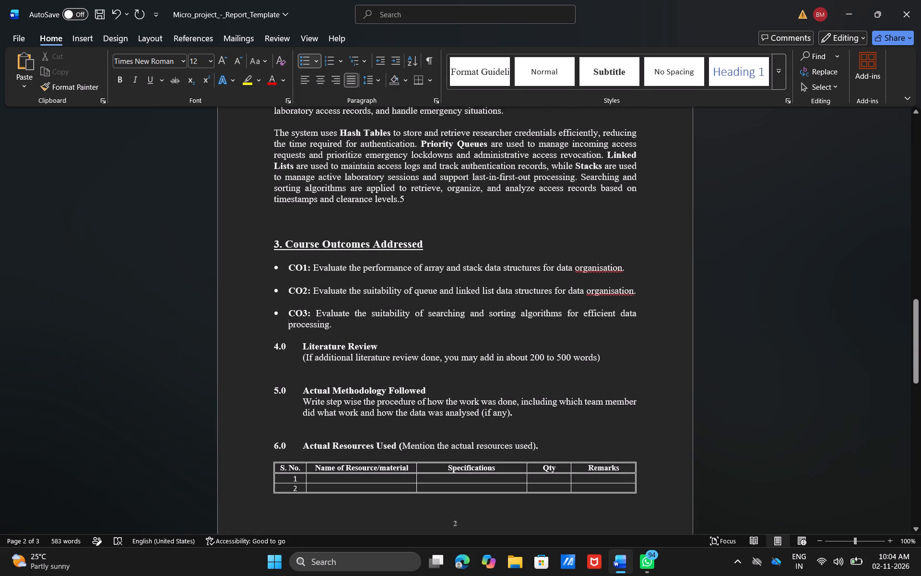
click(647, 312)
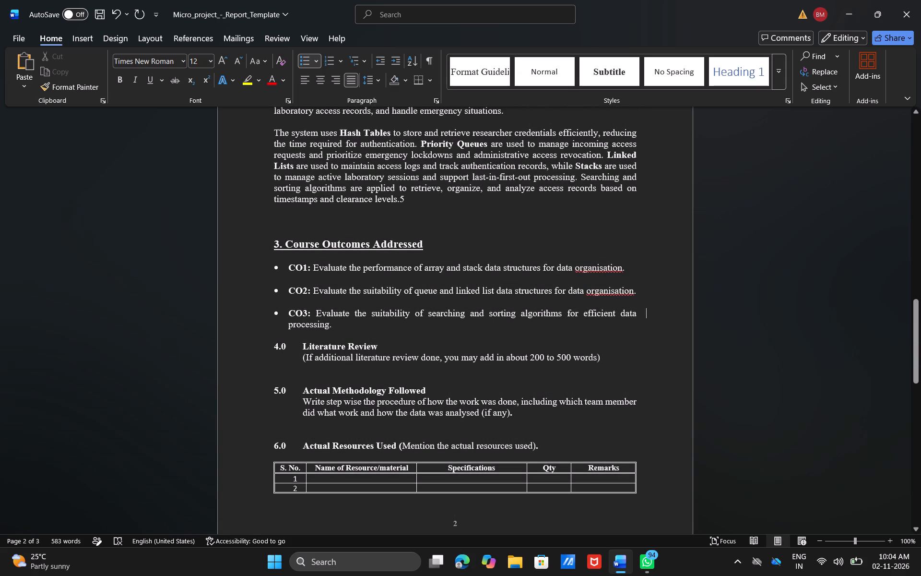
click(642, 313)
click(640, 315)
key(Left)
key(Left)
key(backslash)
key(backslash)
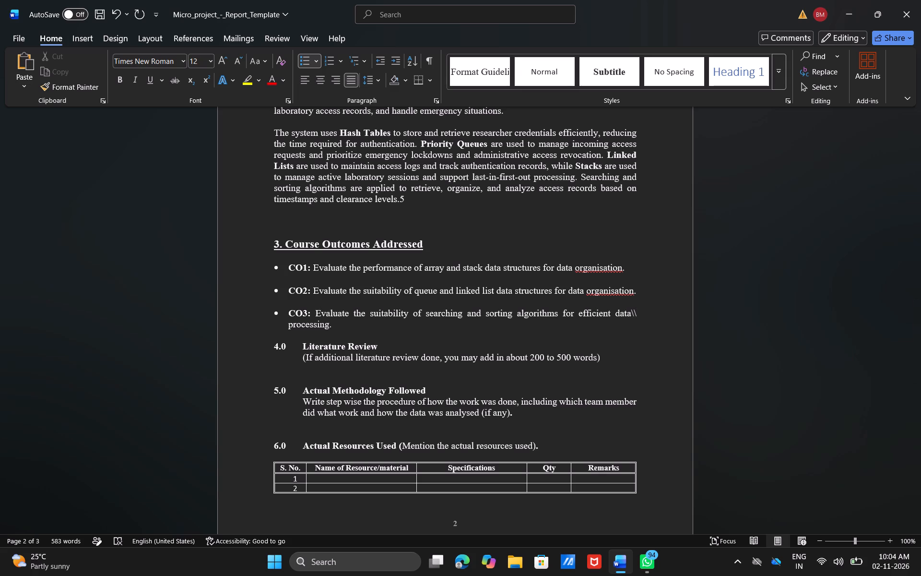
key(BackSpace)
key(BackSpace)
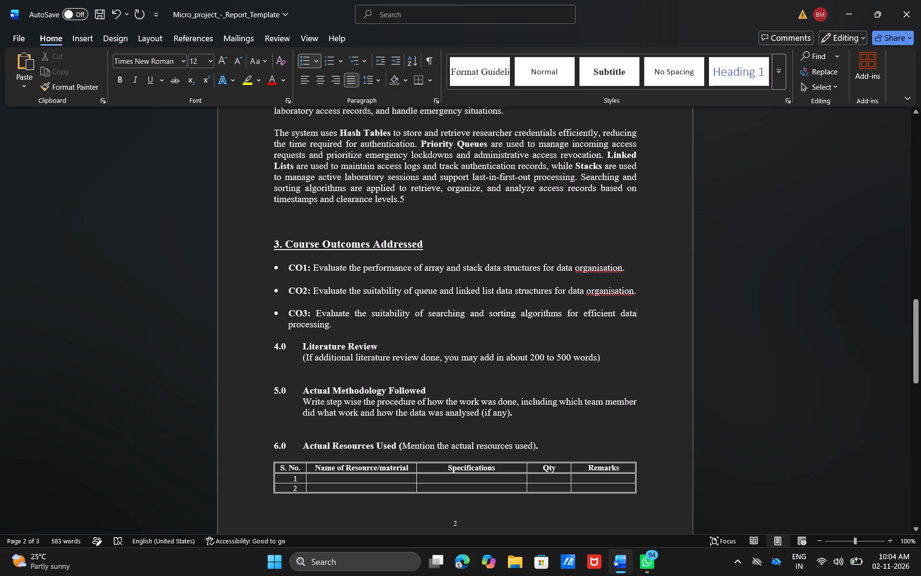
Set the "4.0 Literature Review" heading to font size 14 and underline it.
drag(380, 344, 265, 339)
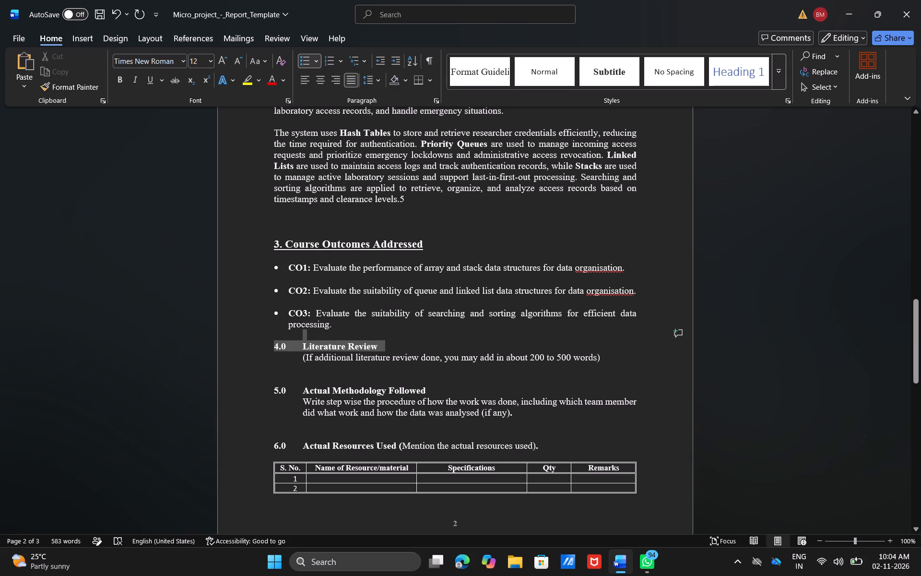
drag(265, 339, 266, 339)
click(356, 302)
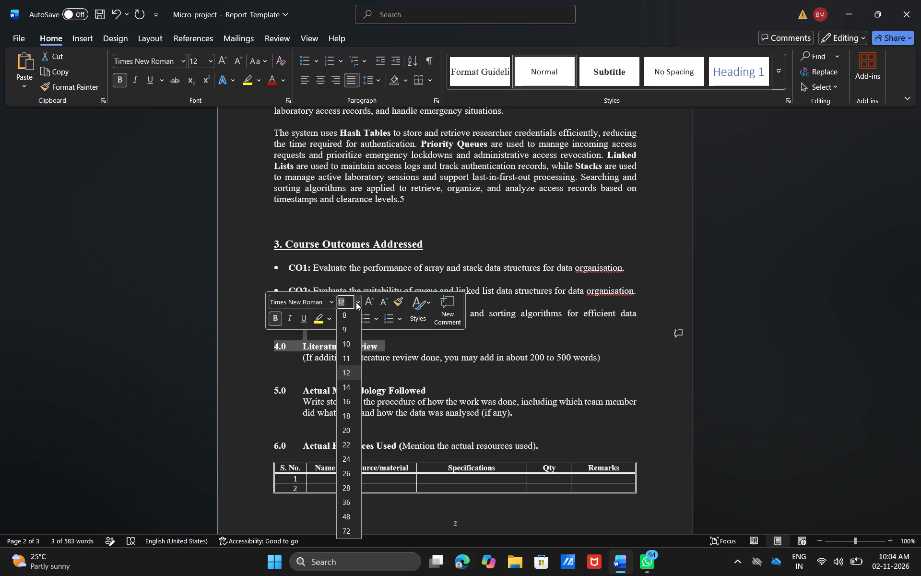
click(346, 385)
click(300, 312)
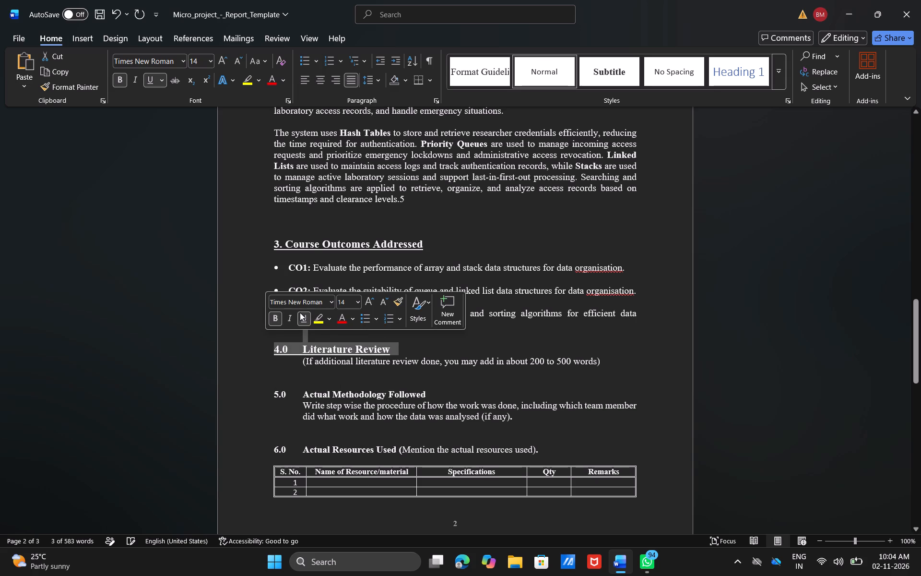
Shorten the Literature Review heading's number to "4." and remove the gap so it reads "4.Literature Review".
click(301, 351)
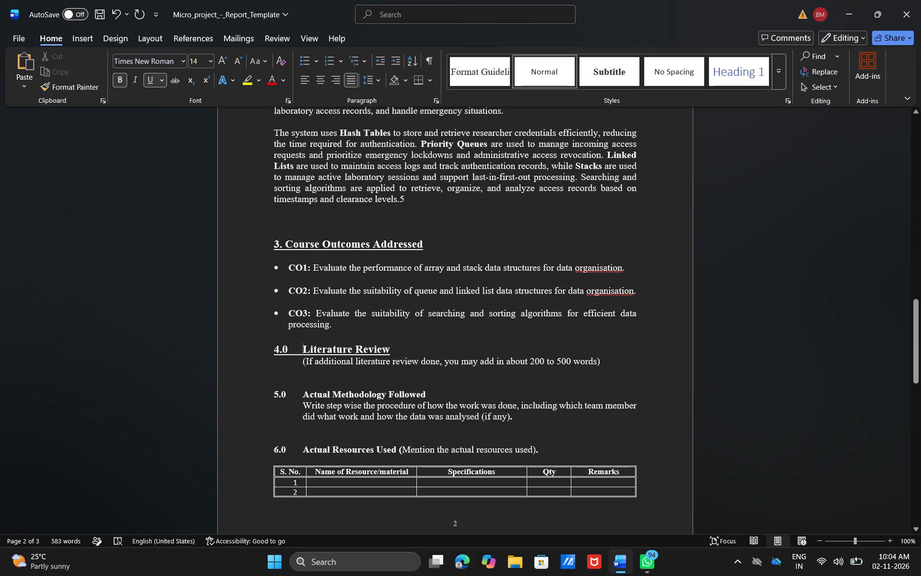
key(BackSpace)
key(BackSpace)
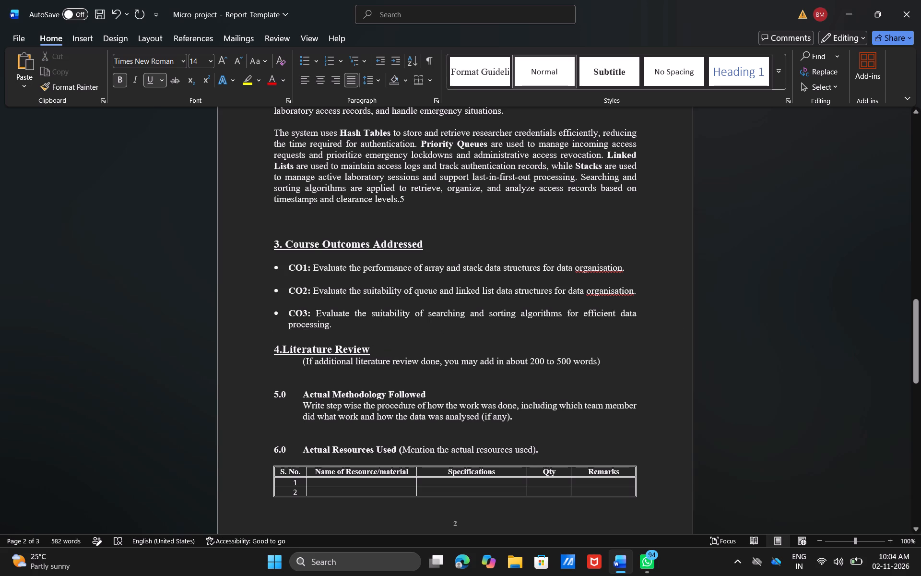
Delete the placeholder instruction about adding 200 to 500 words below the Literature Review heading.
drag(301, 362, 414, 378)
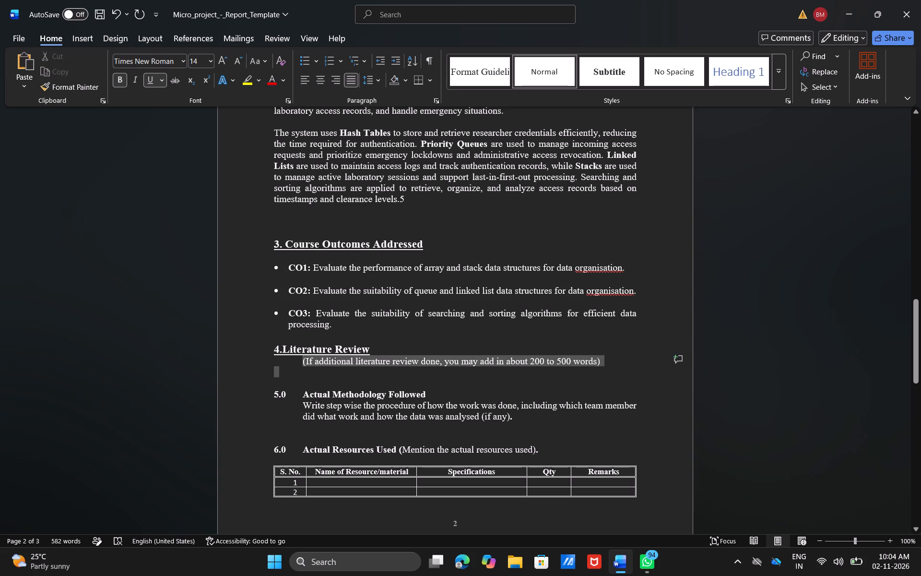
drag(414, 378, 637, 362)
drag(637, 362, 613, 366)
key(BackSpace)
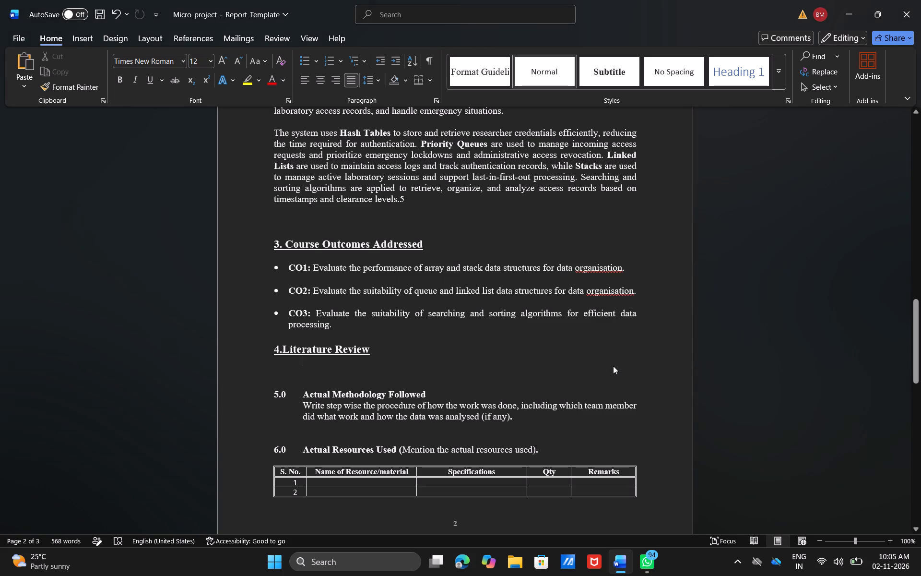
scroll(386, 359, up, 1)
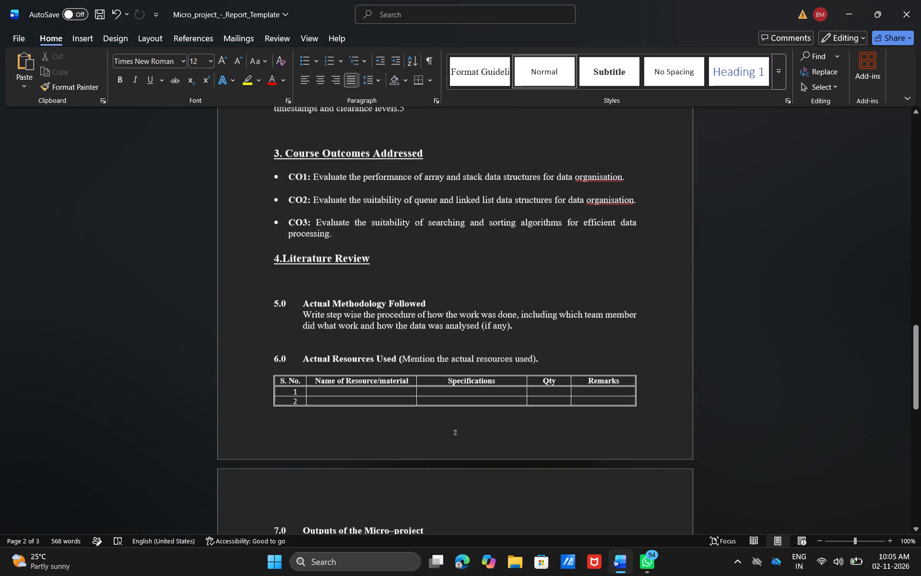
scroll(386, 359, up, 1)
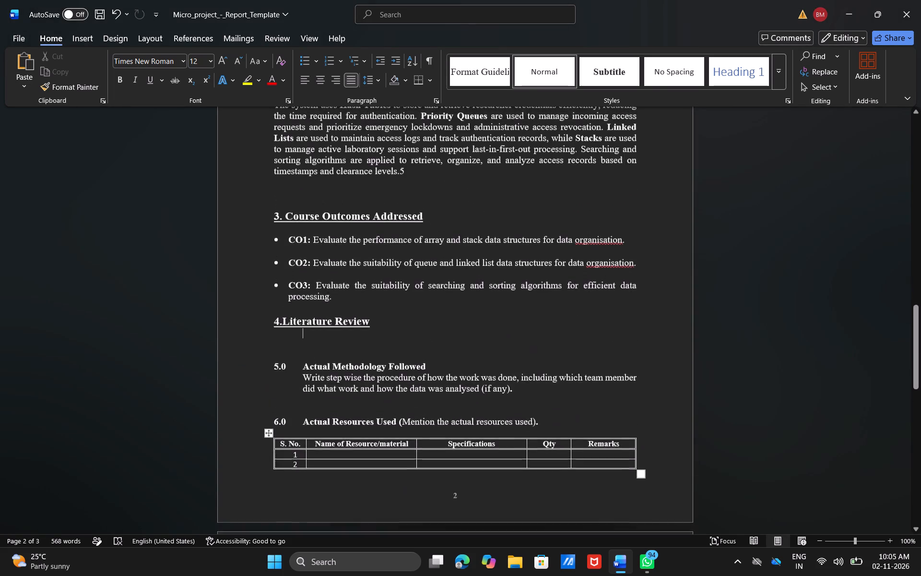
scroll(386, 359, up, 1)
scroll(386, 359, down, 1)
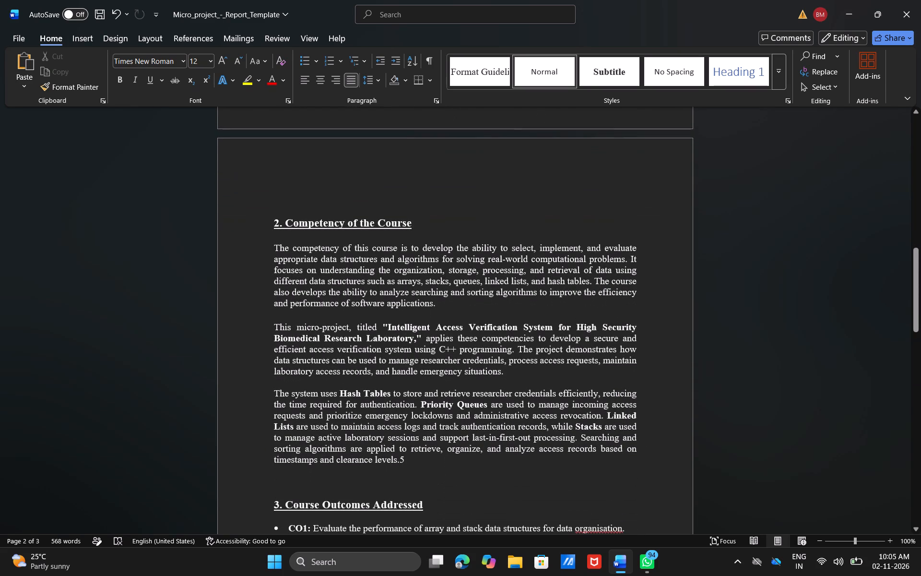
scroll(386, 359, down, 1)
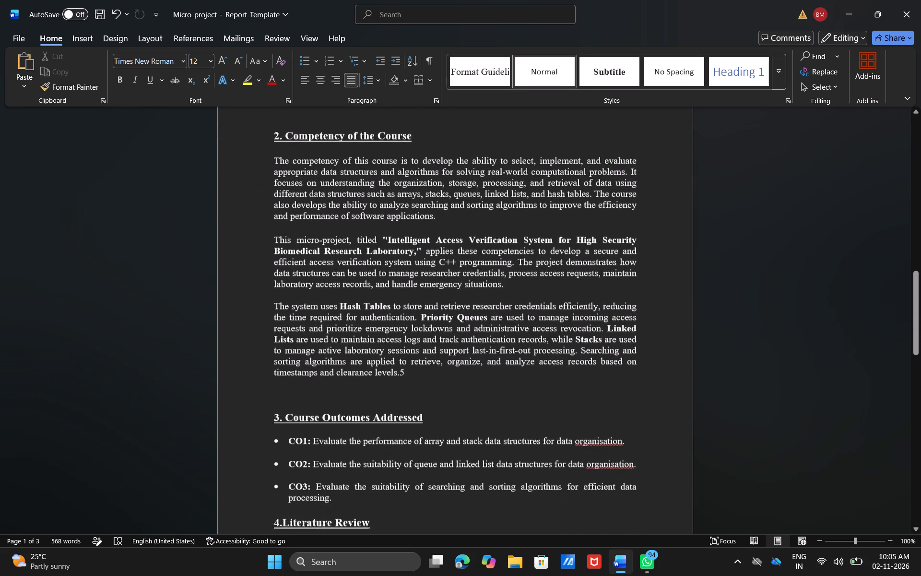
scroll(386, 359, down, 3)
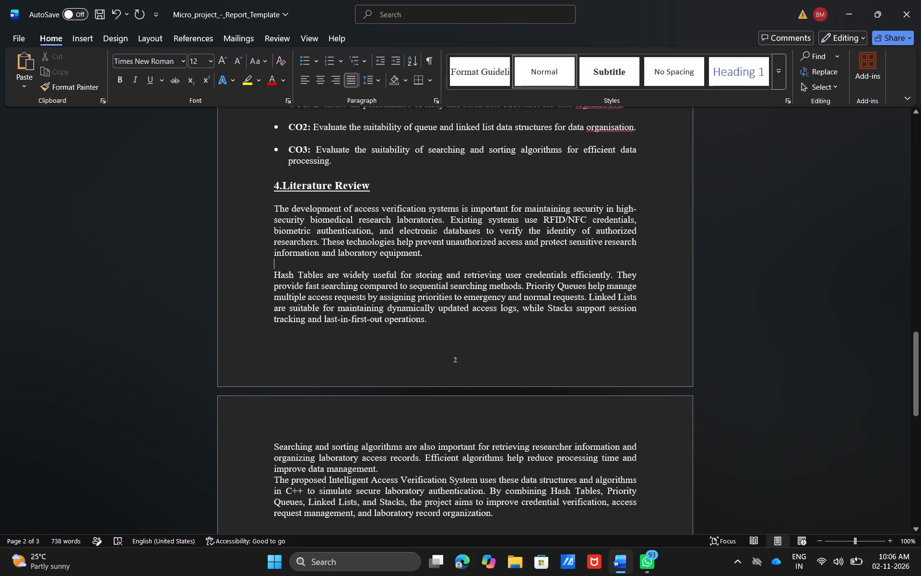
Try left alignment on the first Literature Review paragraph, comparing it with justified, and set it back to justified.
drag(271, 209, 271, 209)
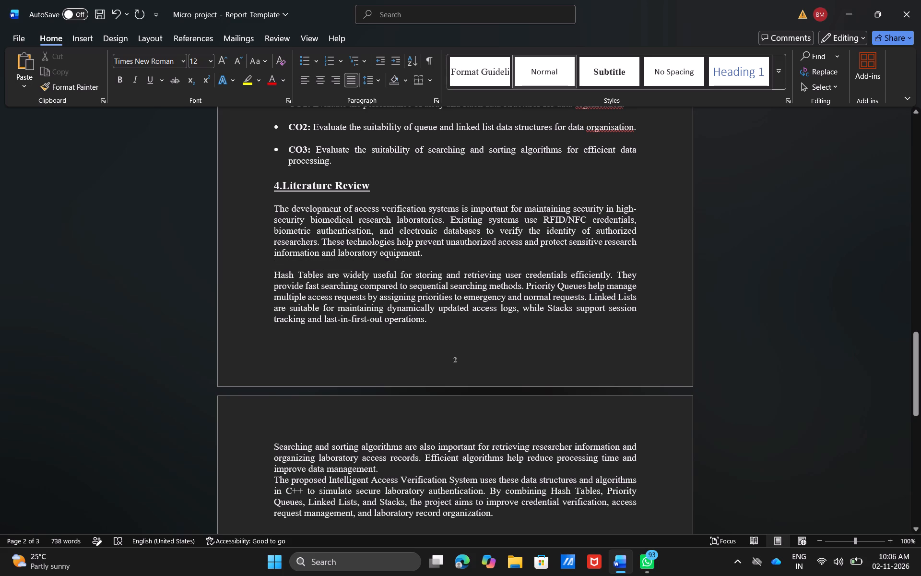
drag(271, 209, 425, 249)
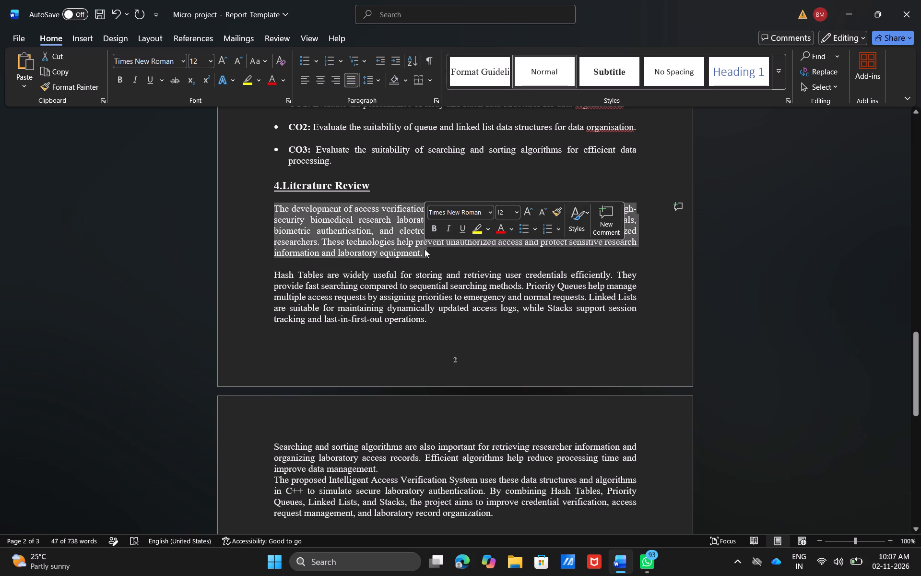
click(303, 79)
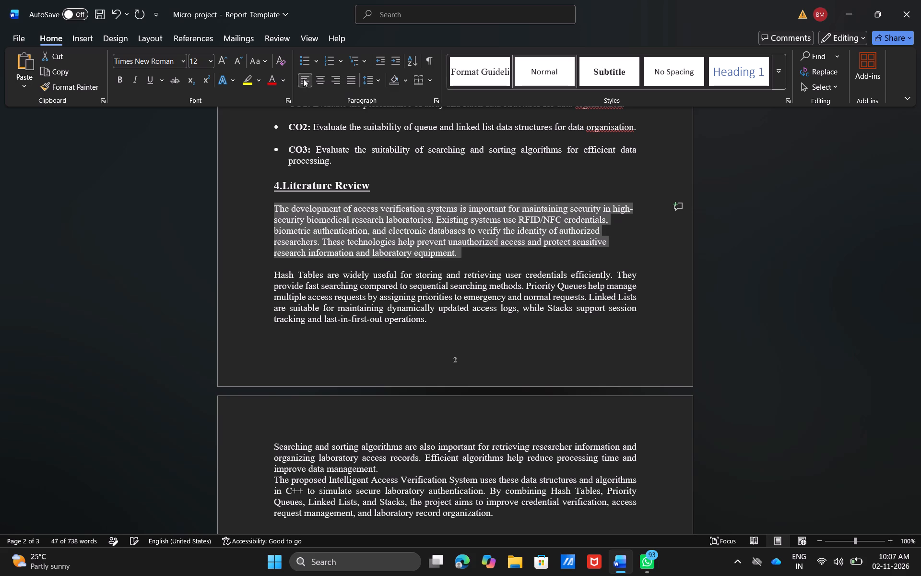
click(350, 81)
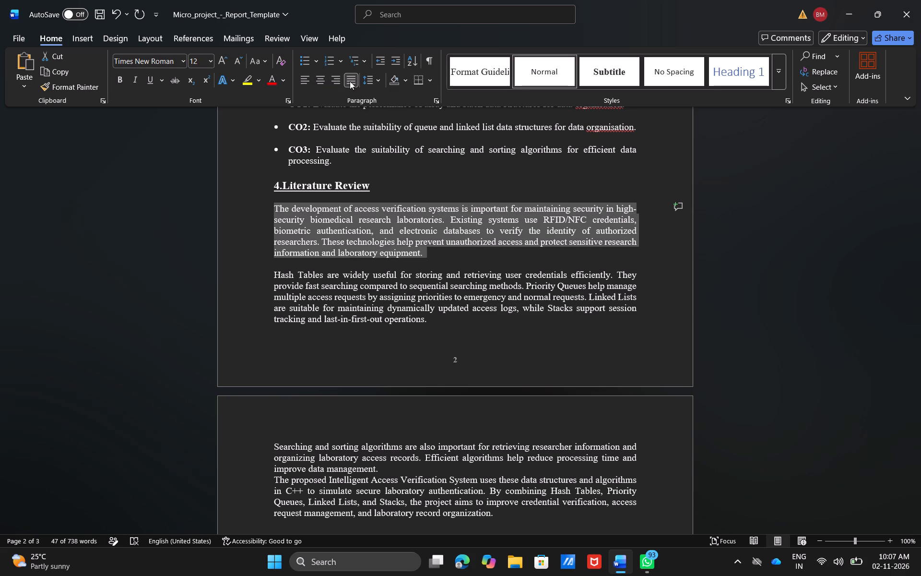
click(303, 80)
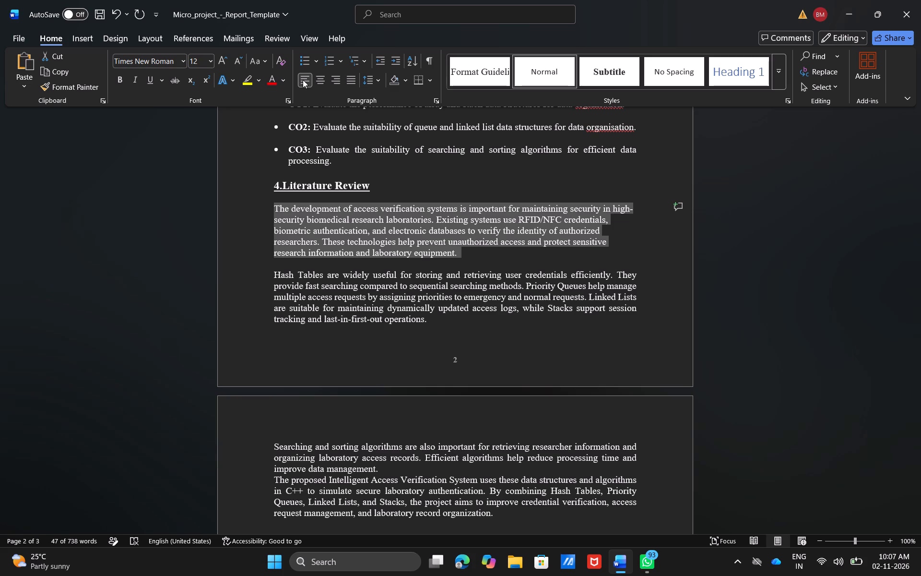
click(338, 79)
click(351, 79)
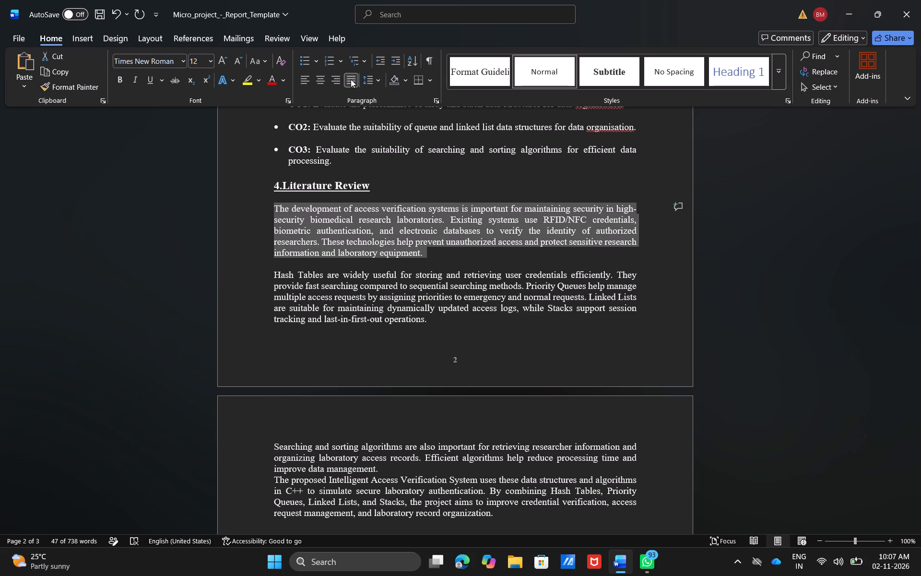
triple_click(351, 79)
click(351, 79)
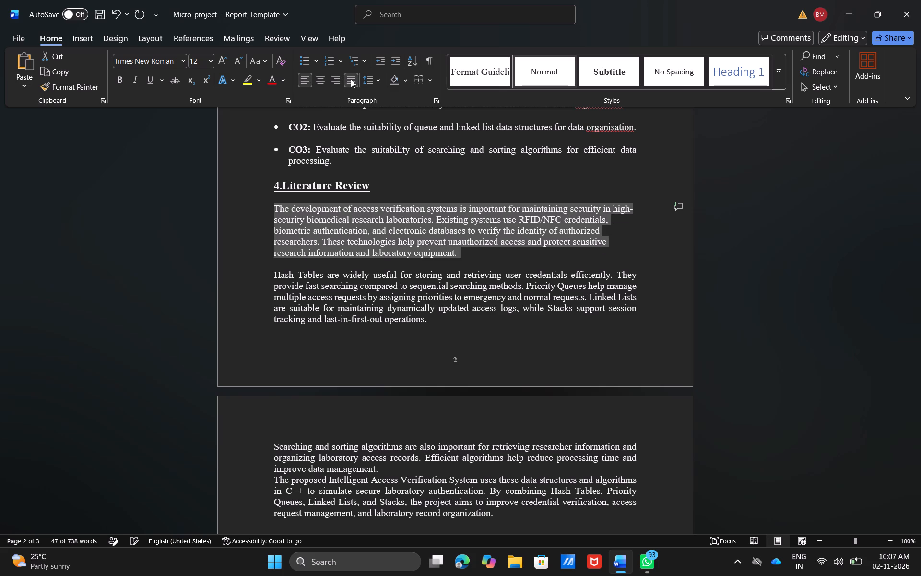
Insert a blank line between the searching and sorting paragraph and the paragraph starting "The proposed Intelligent Access Verification System".
click(320, 335)
scroll(320, 335, down, 3)
scroll(320, 335, up, 1)
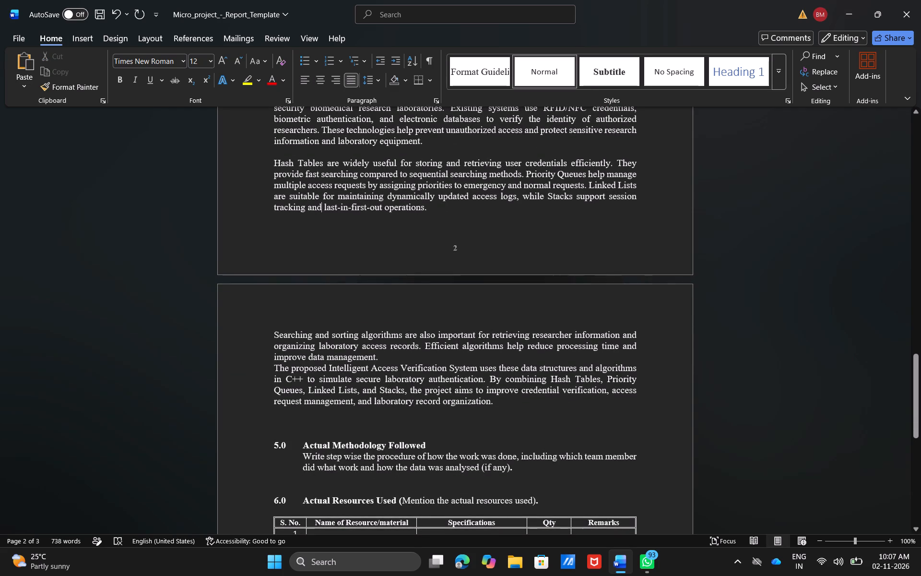
scroll(320, 335, up, 1)
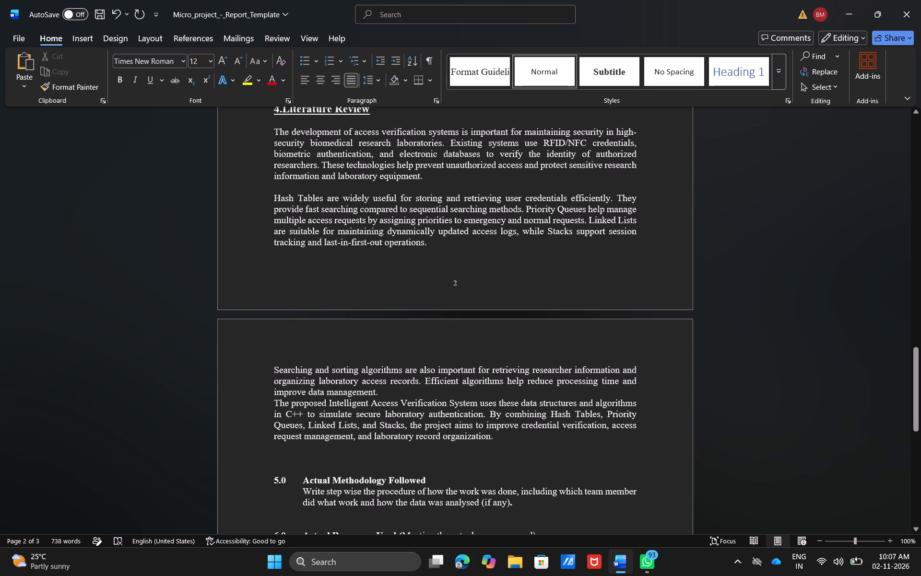
click(382, 389)
key(Return)
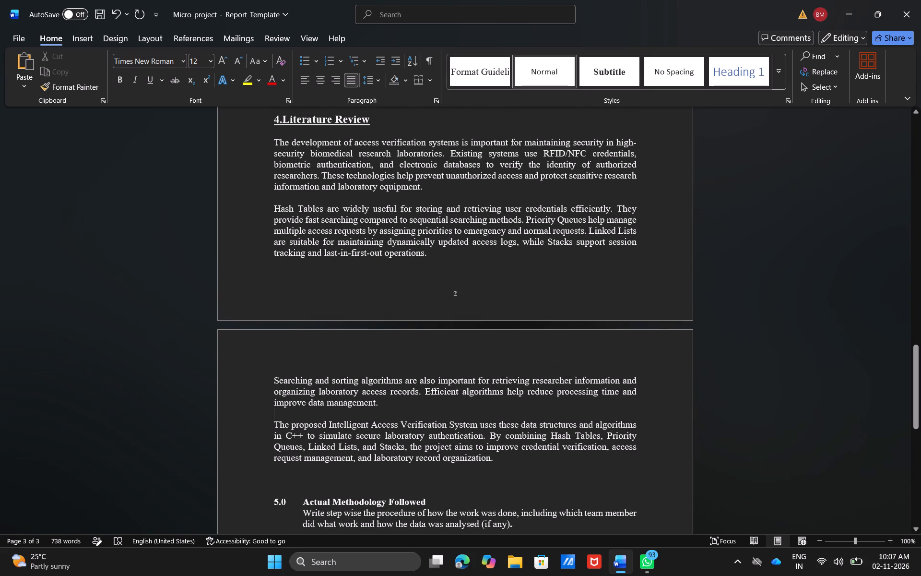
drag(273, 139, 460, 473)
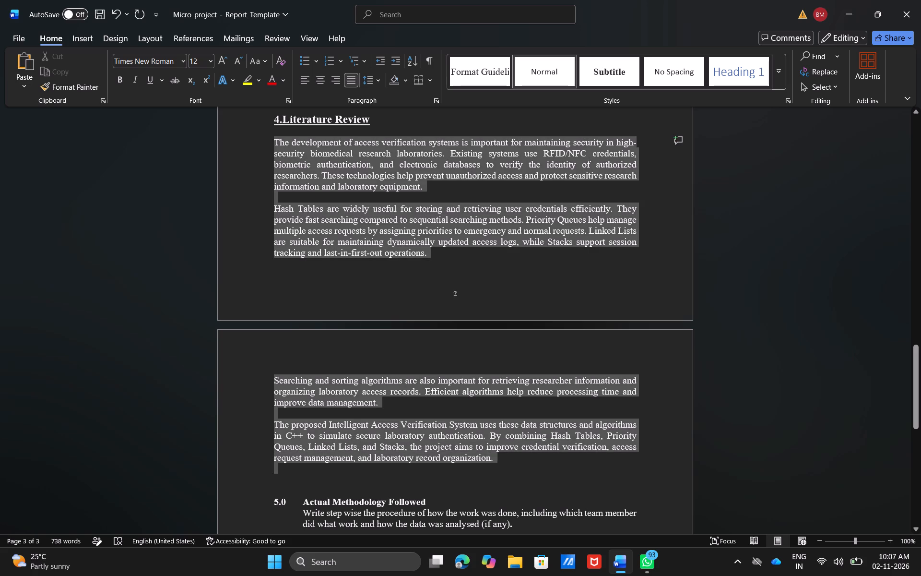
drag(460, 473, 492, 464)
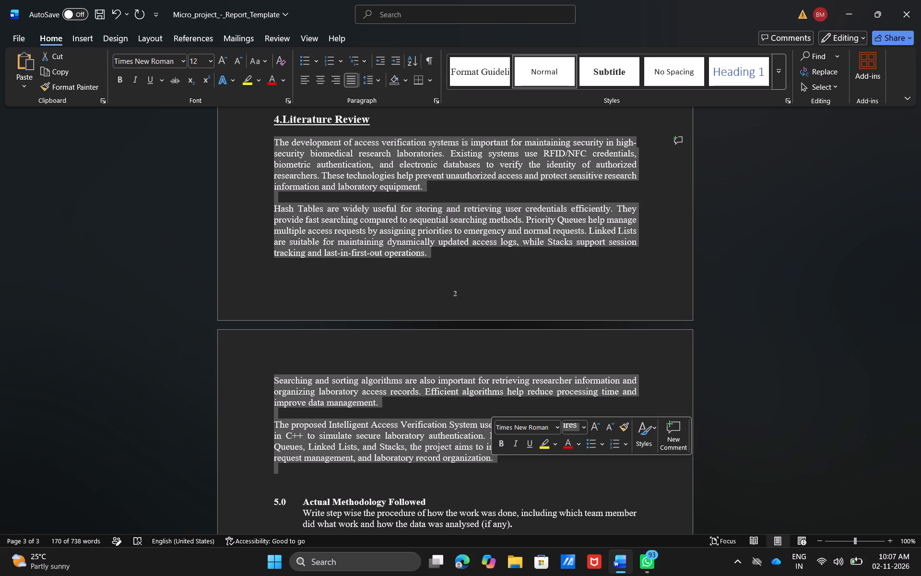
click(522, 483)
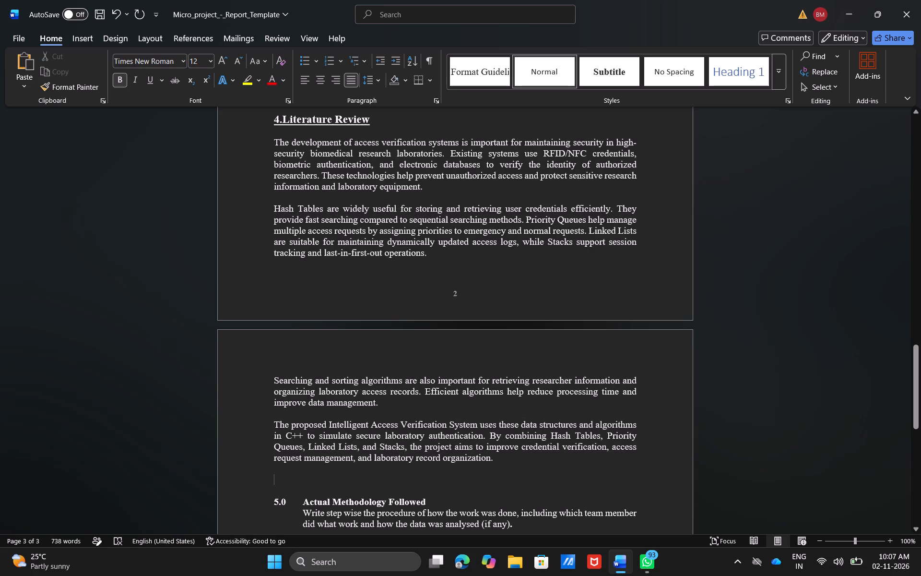
Add a blank line between the CO3 bullet and the "4.Literature Review" heading.
scroll(507, 288, up, 4)
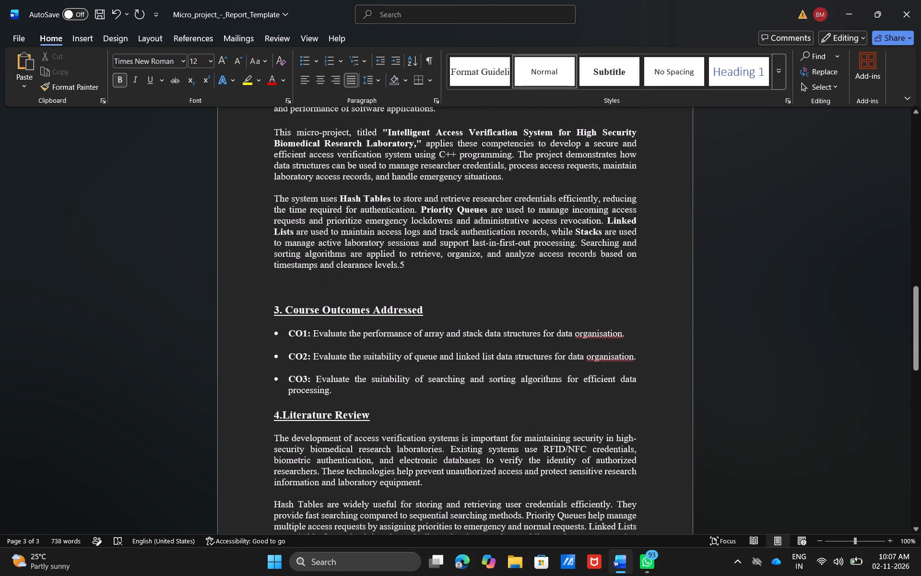
click(324, 408)
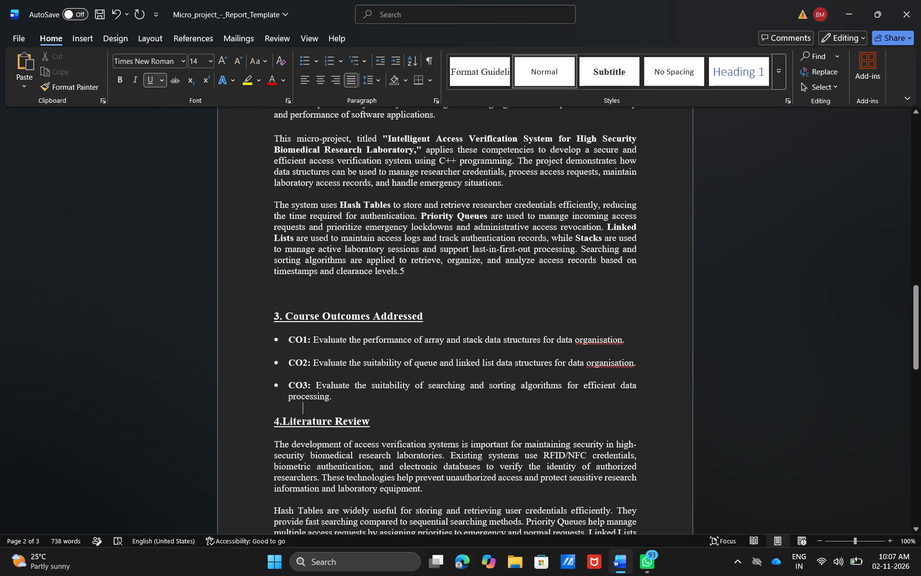
key(Return)
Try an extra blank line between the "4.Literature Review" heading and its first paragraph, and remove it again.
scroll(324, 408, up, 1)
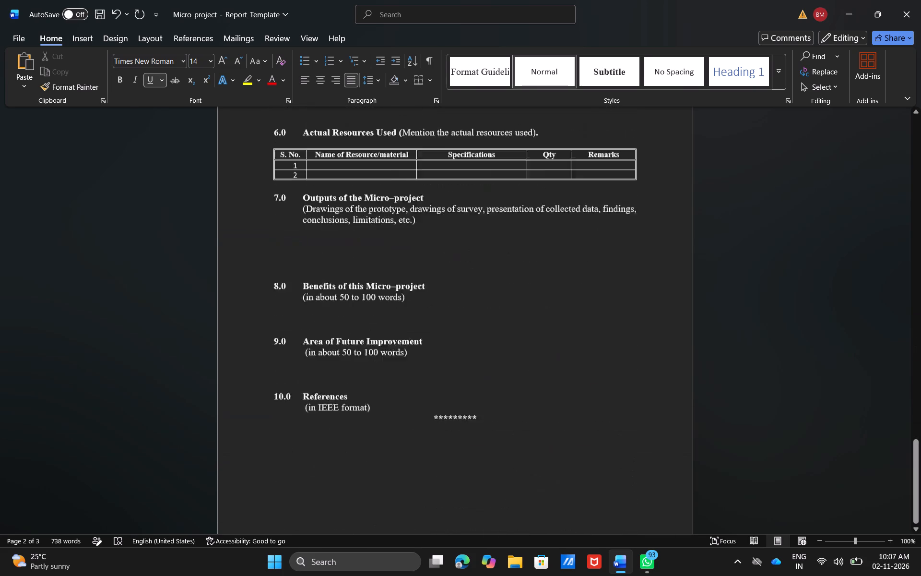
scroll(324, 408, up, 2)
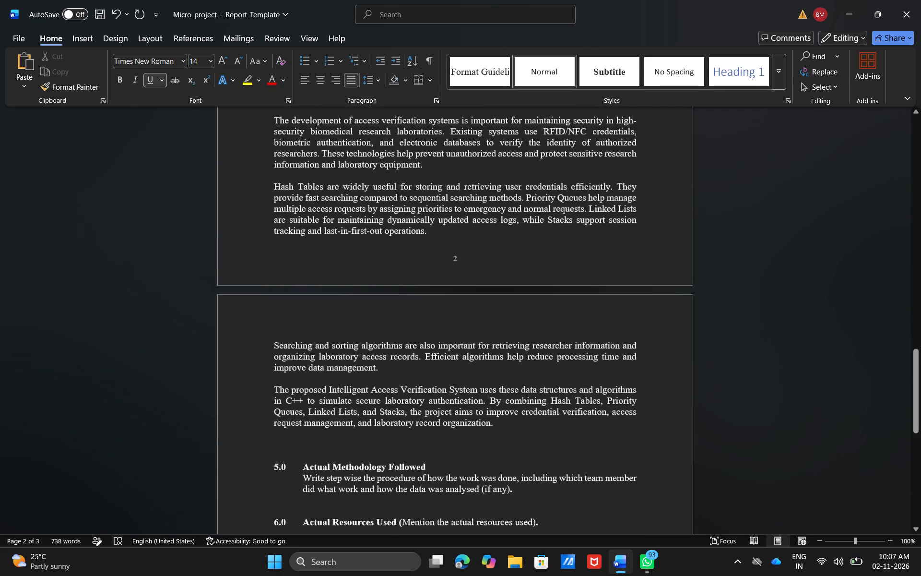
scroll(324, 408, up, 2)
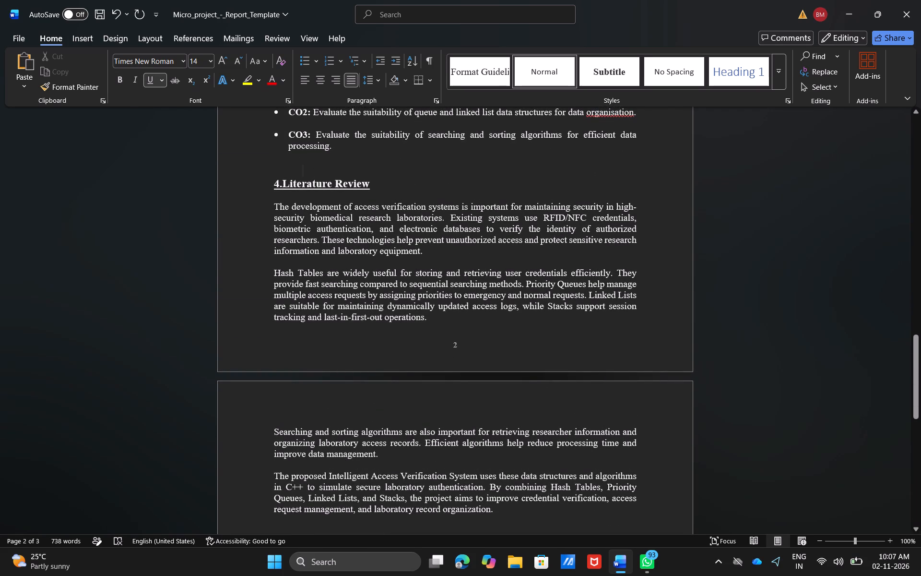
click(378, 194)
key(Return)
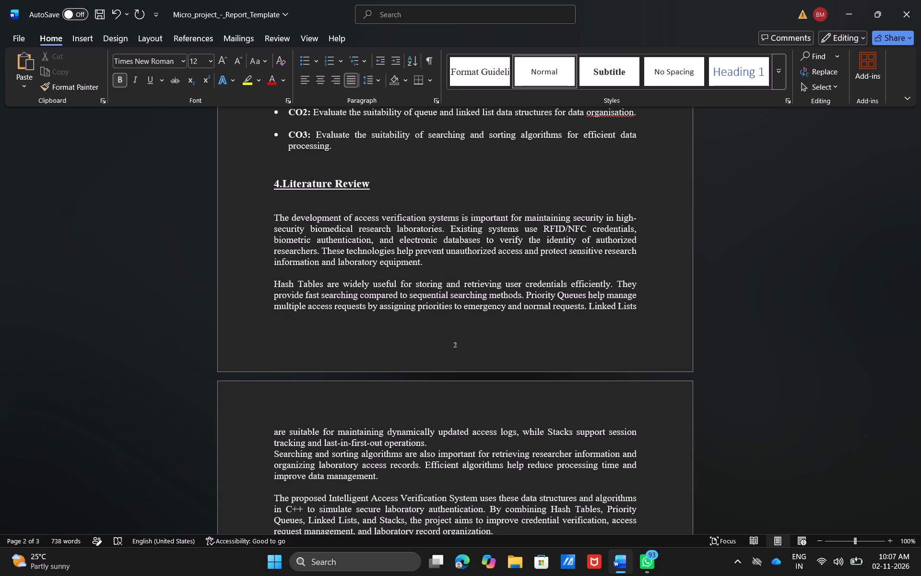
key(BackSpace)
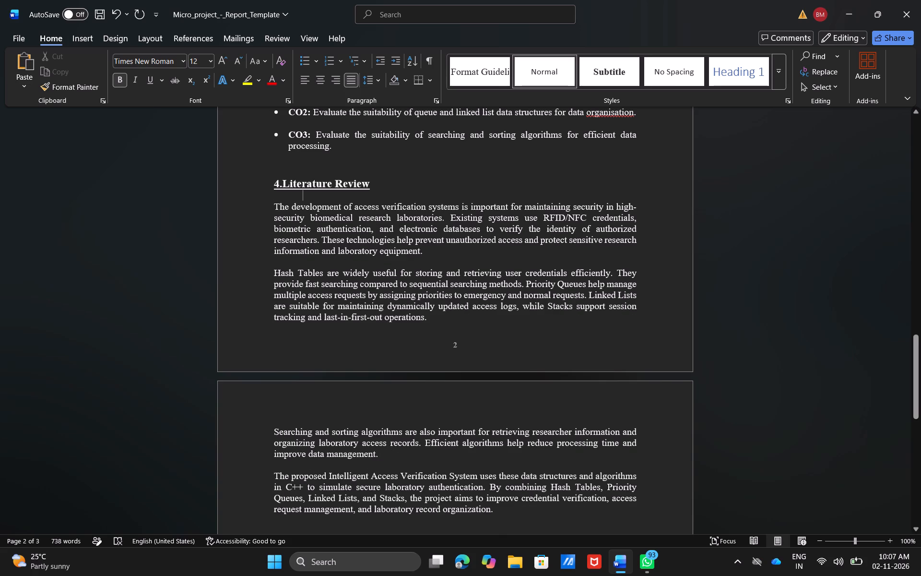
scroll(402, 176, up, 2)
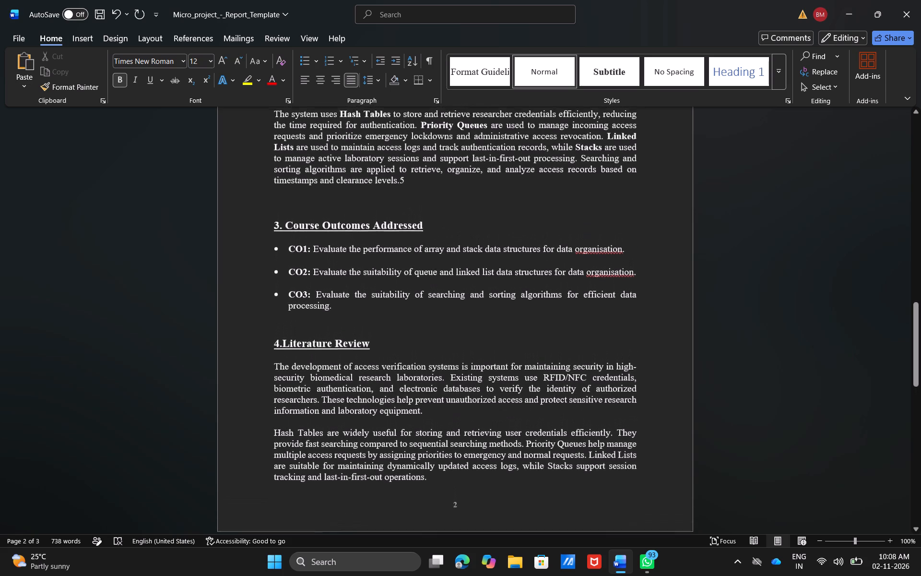
Remove one blank line above the "3. Course Outcomes Addressed" heading.
scroll(402, 176, up, 1)
click(294, 232)
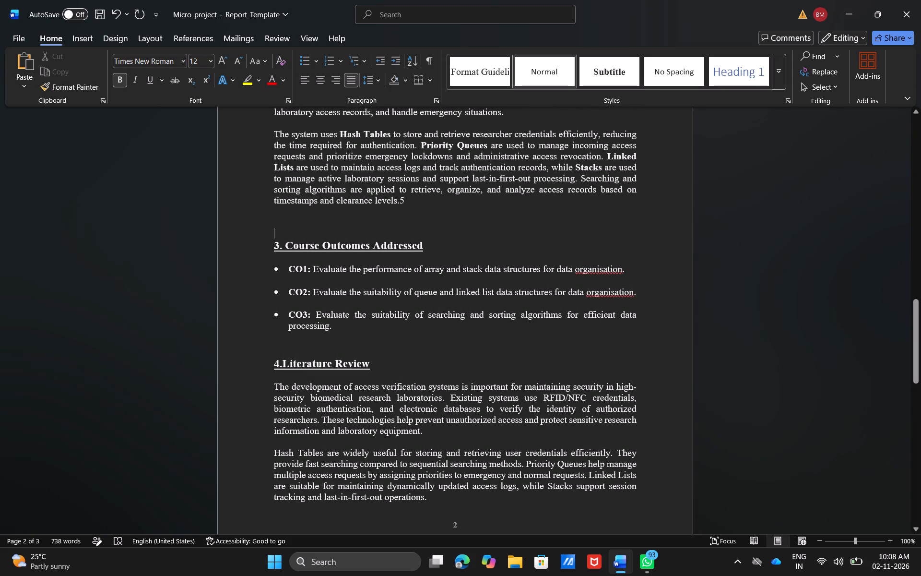
key(BackSpace)
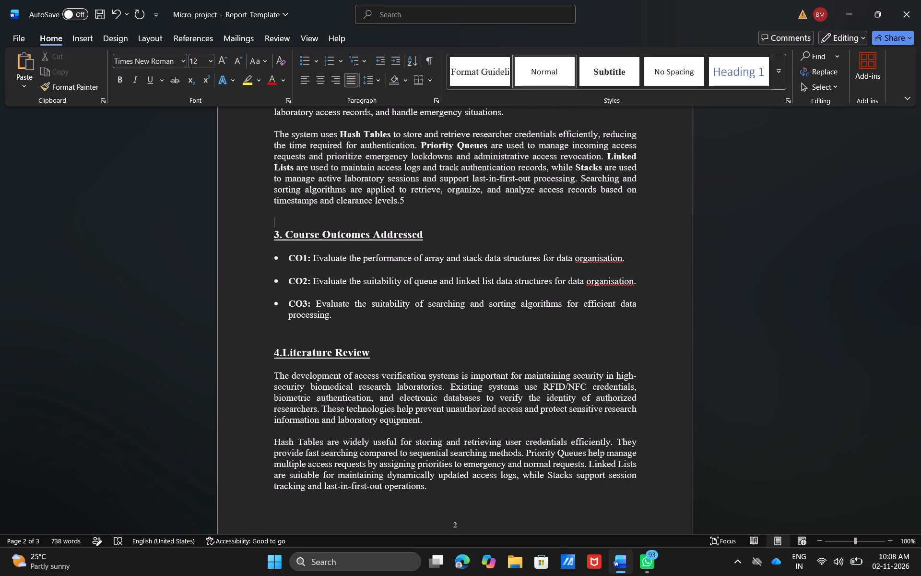
Delete the blank lines between the last Rationale paragraph and the "2. Competency of the Course" heading, pulling the heading up onto page 1.
scroll(294, 232, down, 1)
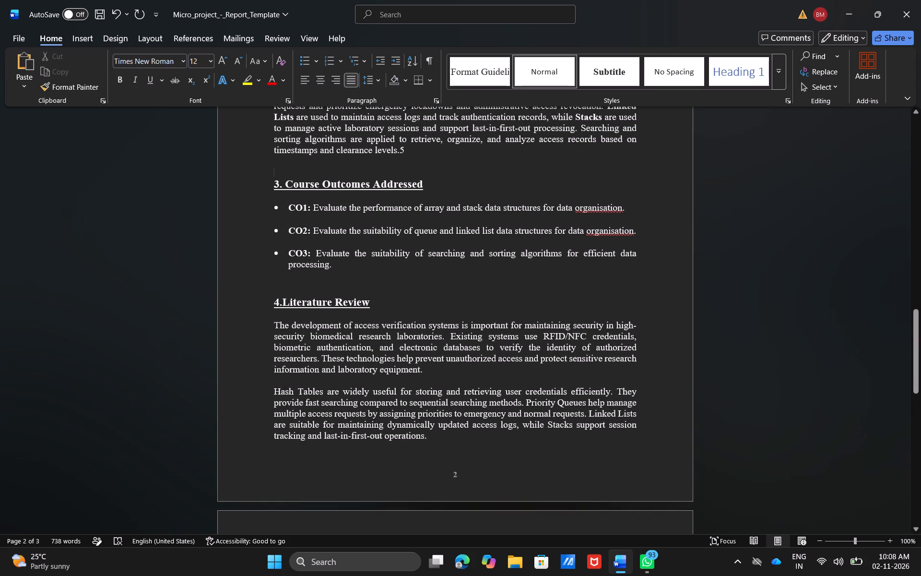
scroll(380, 261, up, 5)
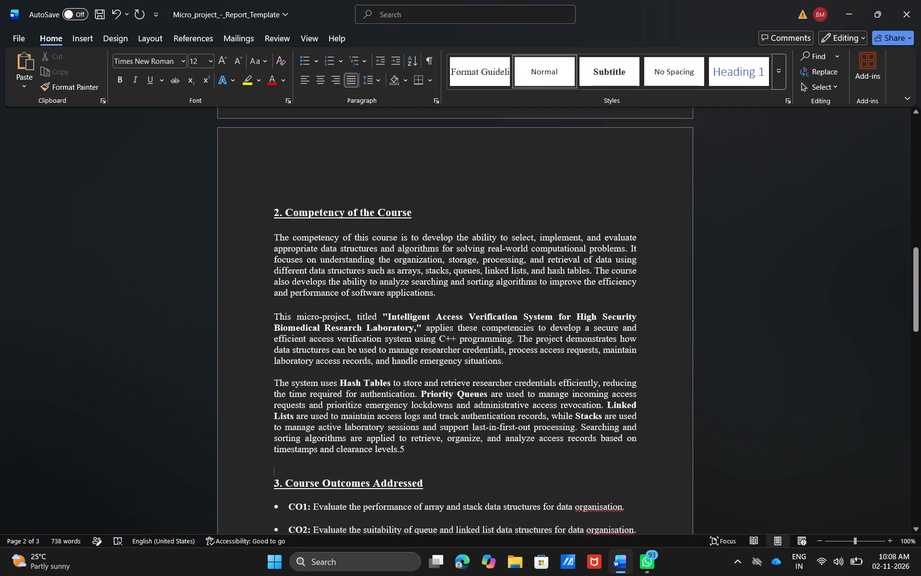
scroll(380, 261, up, 4)
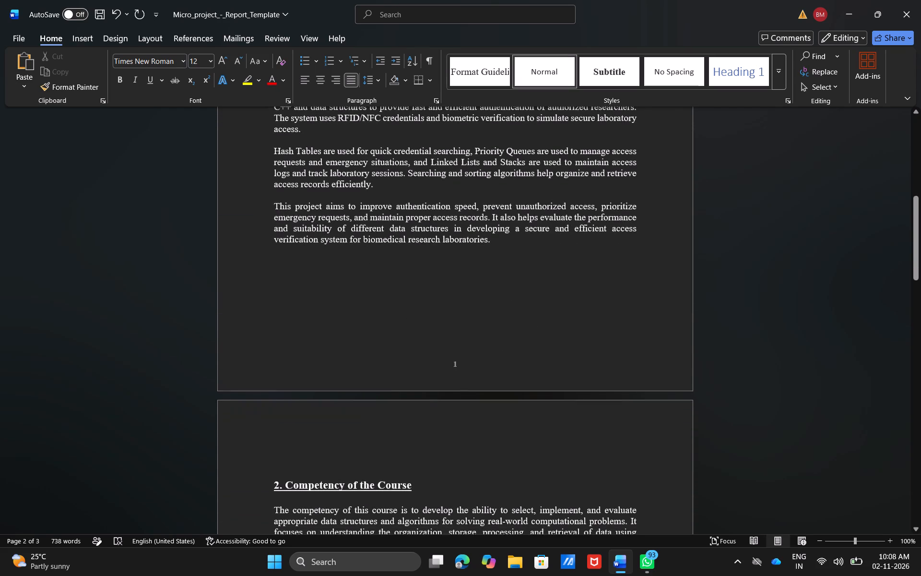
scroll(380, 261, down, 1)
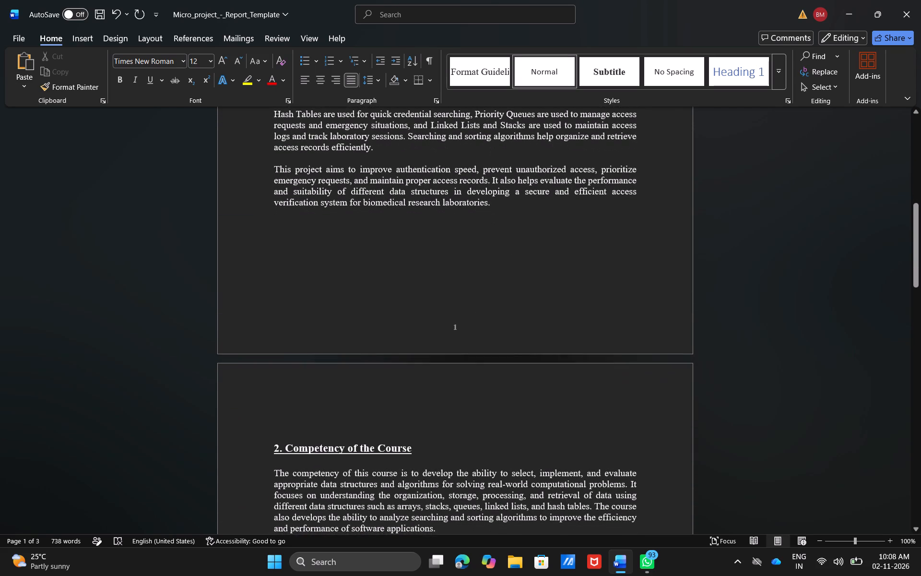
click(274, 434)
key(BackSpace)
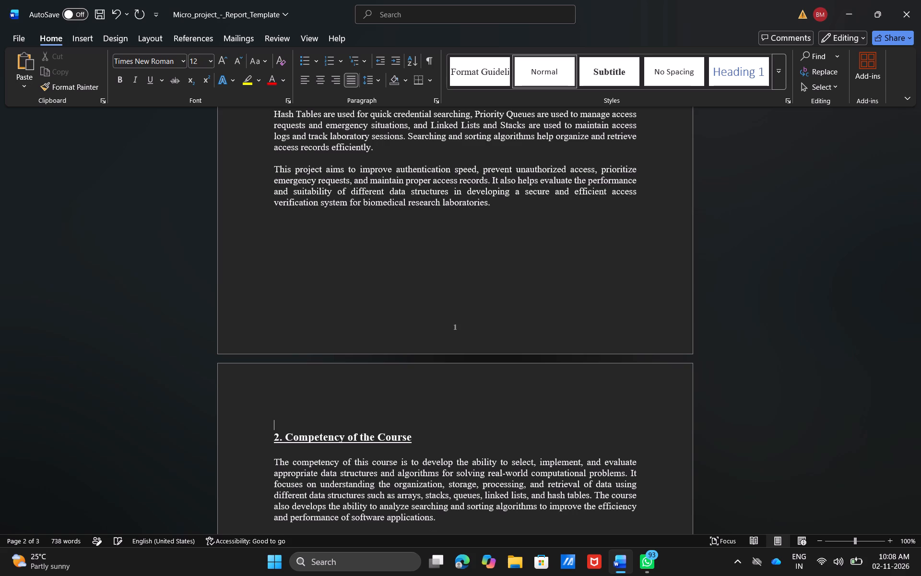
key(BackSpace)
key(BackSpace)
key(BackSpace)
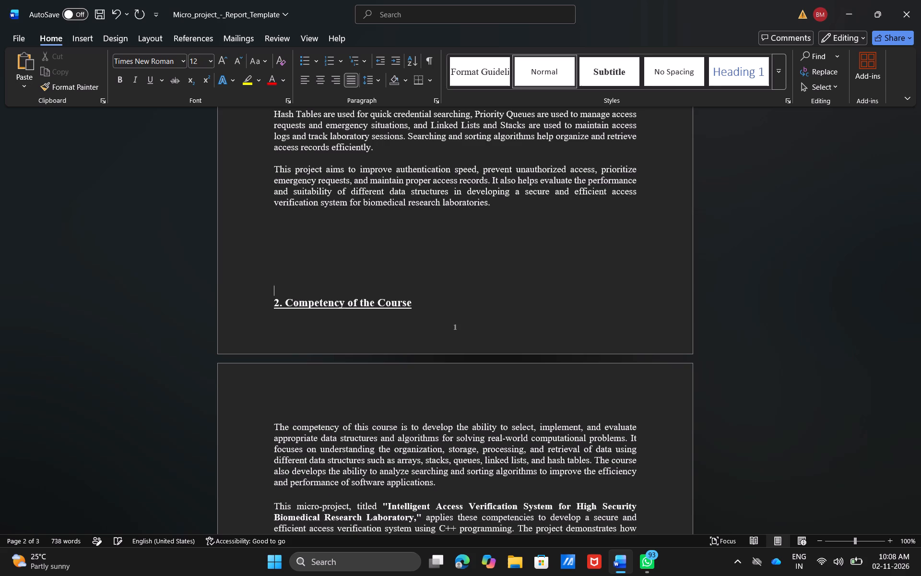
key(BackSpace)
key(BackSpace)
key(BackSpace)
key(BackSpace)
key(BackSpace)
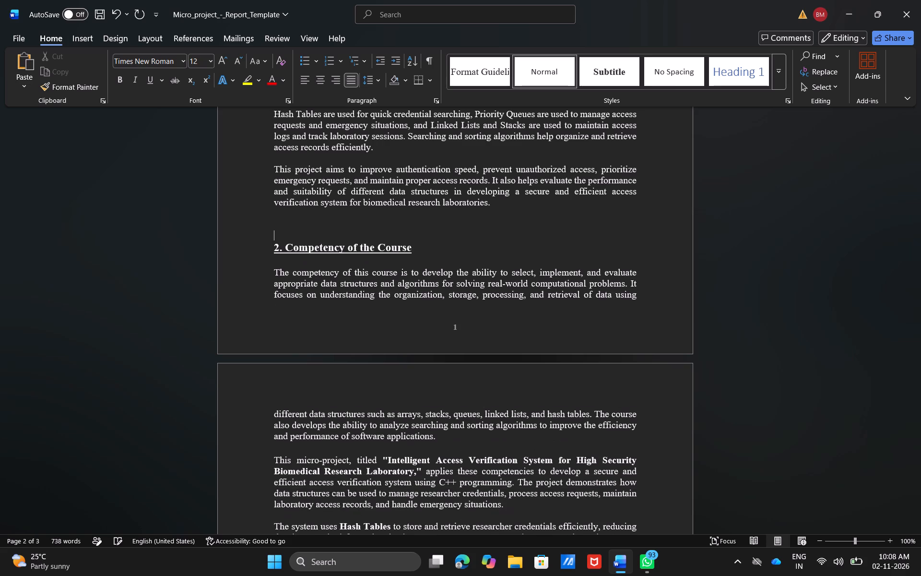
key(BackSpace)
key(BackSpace)
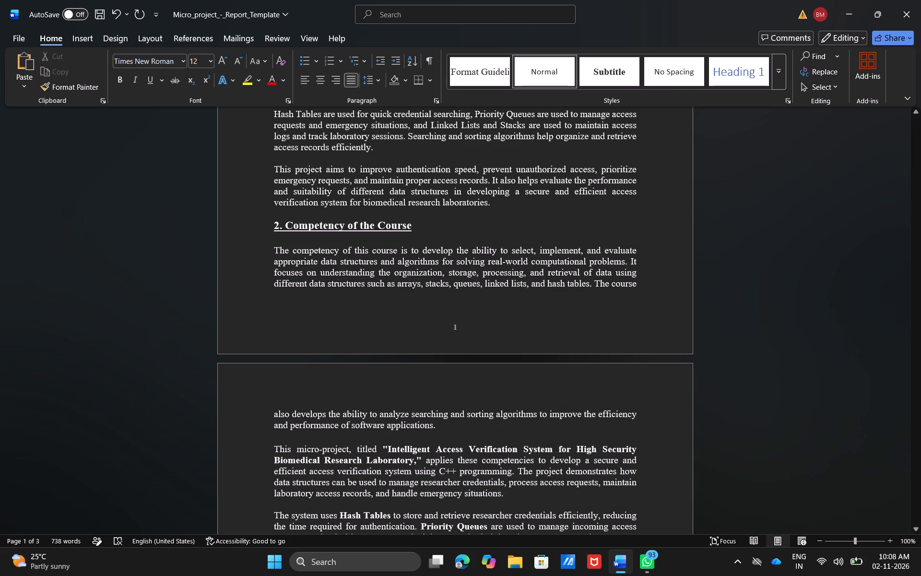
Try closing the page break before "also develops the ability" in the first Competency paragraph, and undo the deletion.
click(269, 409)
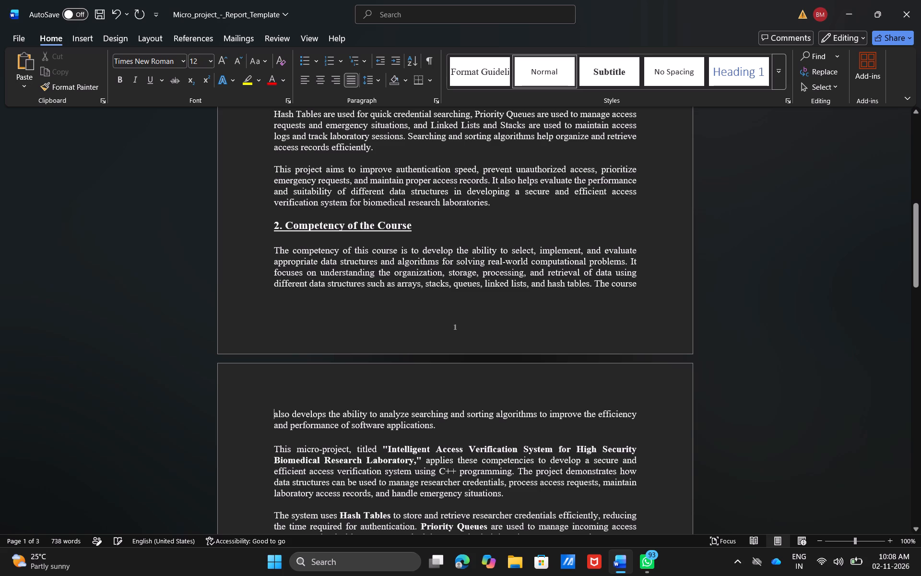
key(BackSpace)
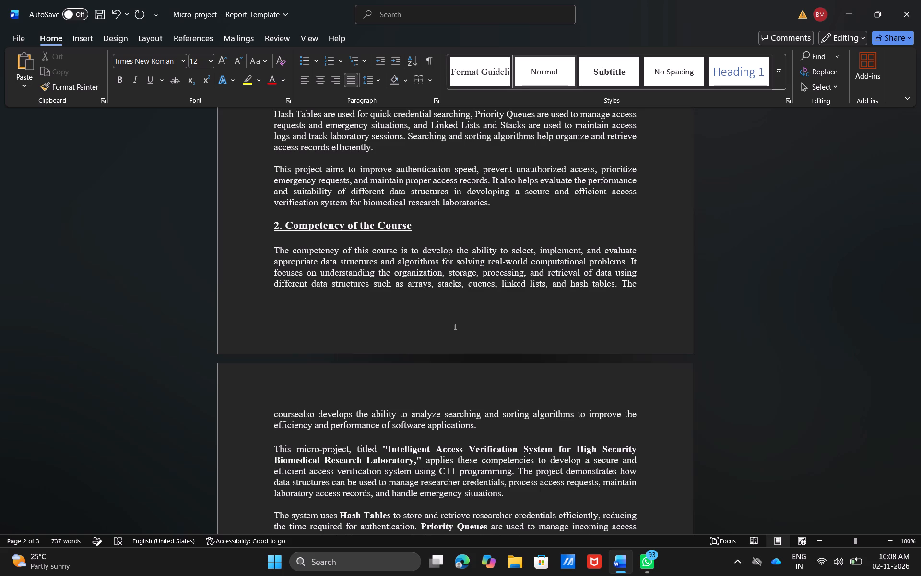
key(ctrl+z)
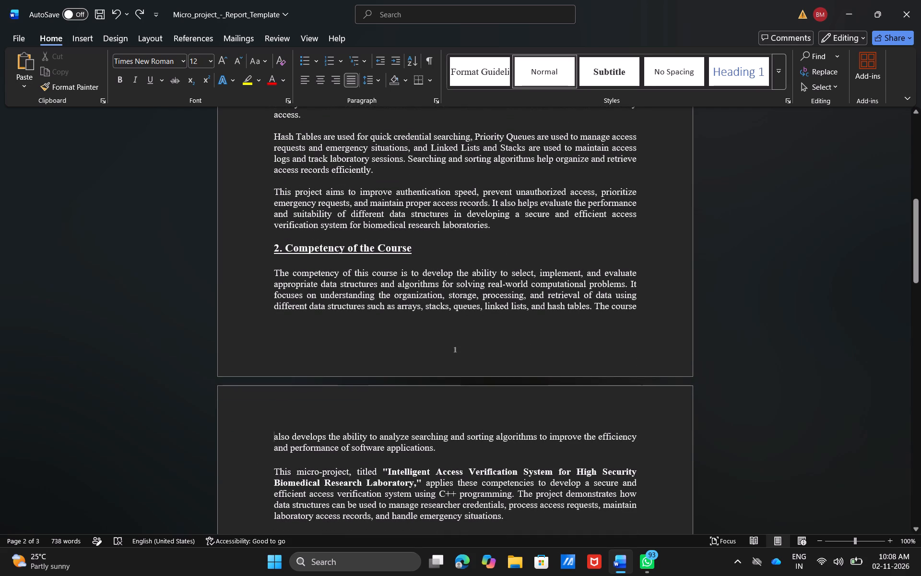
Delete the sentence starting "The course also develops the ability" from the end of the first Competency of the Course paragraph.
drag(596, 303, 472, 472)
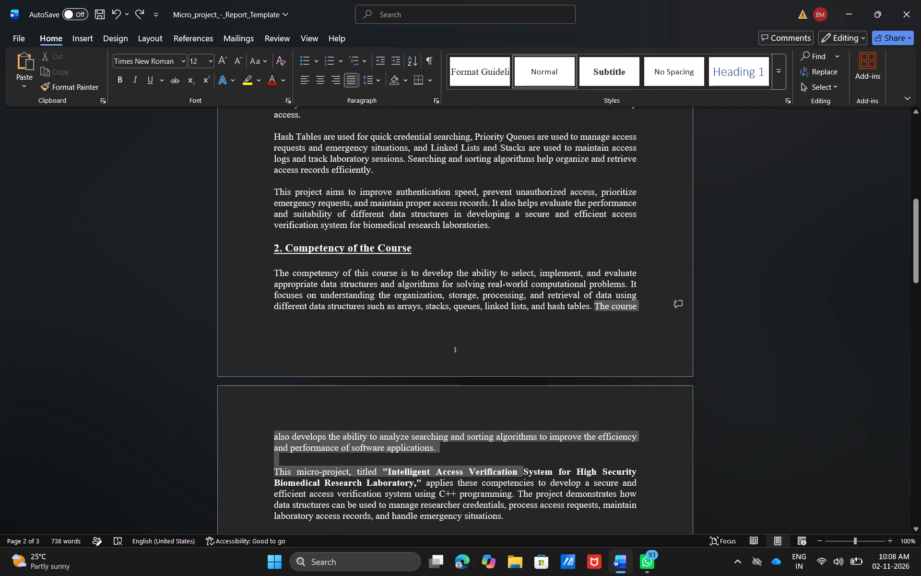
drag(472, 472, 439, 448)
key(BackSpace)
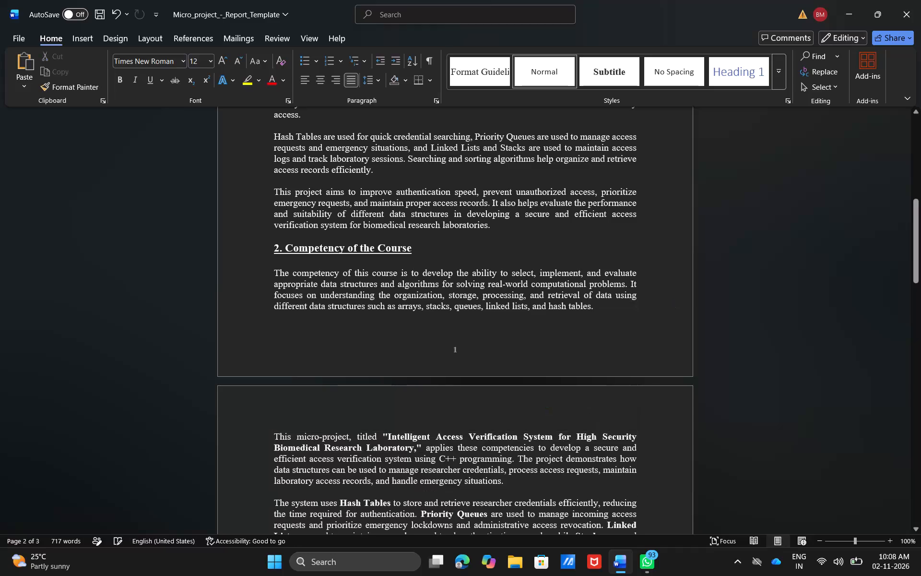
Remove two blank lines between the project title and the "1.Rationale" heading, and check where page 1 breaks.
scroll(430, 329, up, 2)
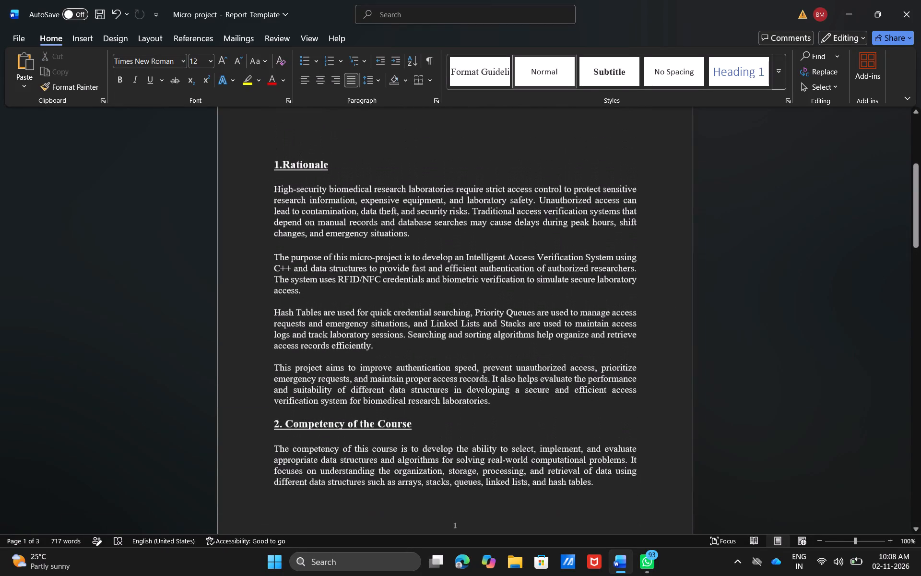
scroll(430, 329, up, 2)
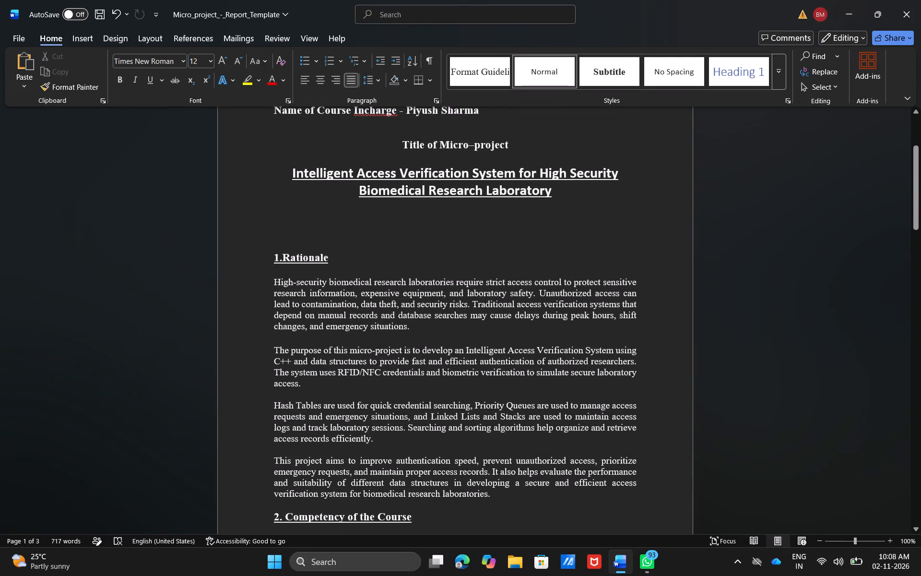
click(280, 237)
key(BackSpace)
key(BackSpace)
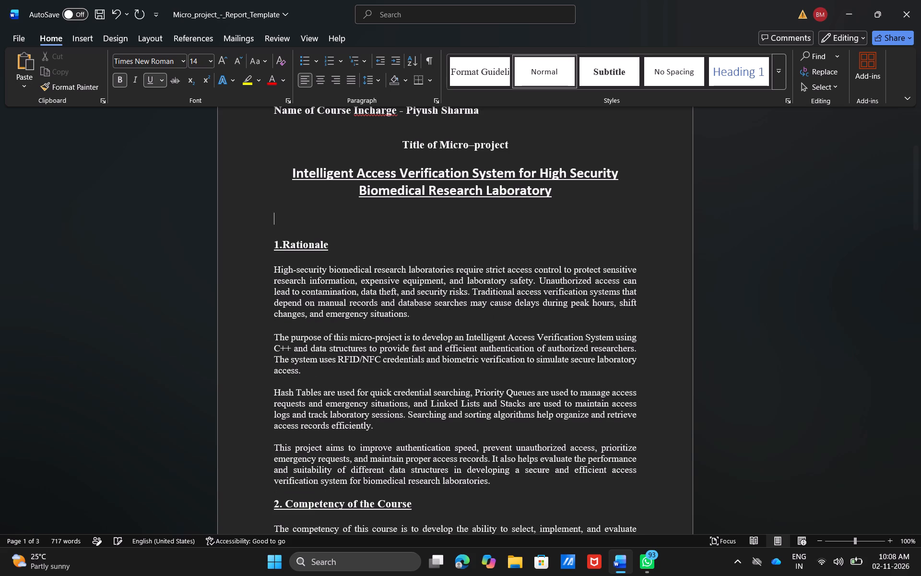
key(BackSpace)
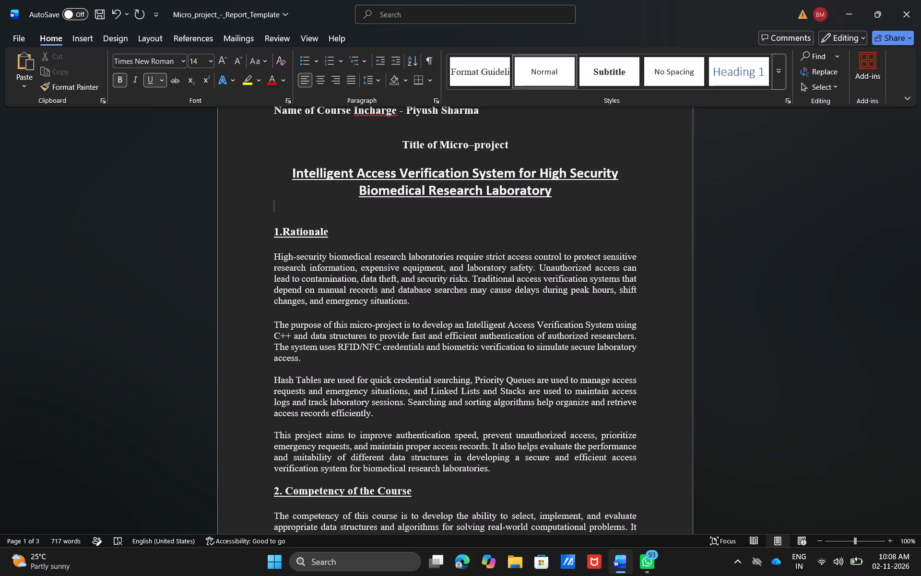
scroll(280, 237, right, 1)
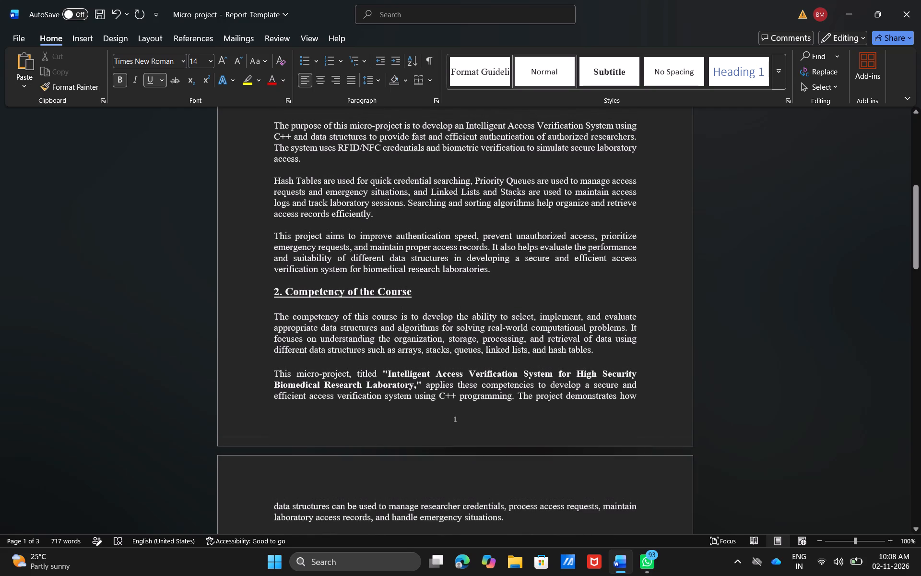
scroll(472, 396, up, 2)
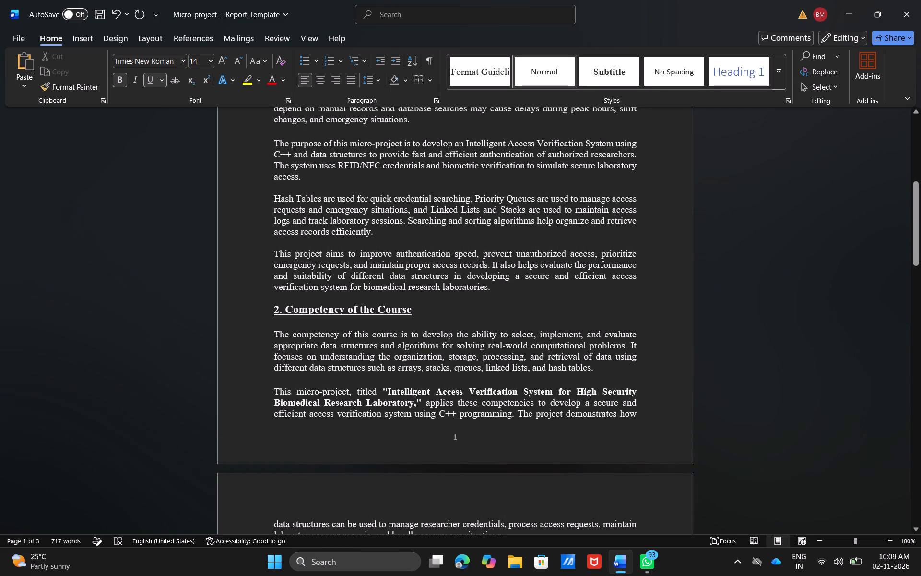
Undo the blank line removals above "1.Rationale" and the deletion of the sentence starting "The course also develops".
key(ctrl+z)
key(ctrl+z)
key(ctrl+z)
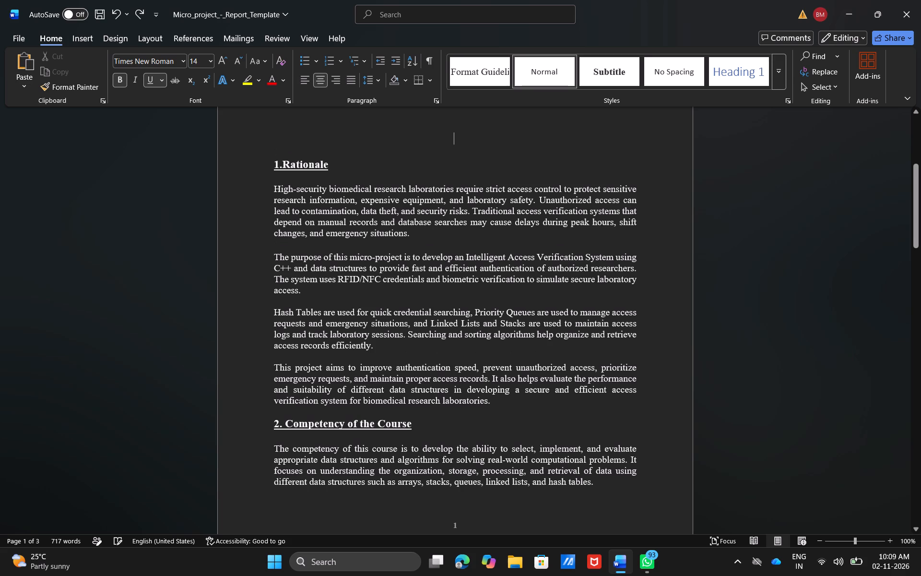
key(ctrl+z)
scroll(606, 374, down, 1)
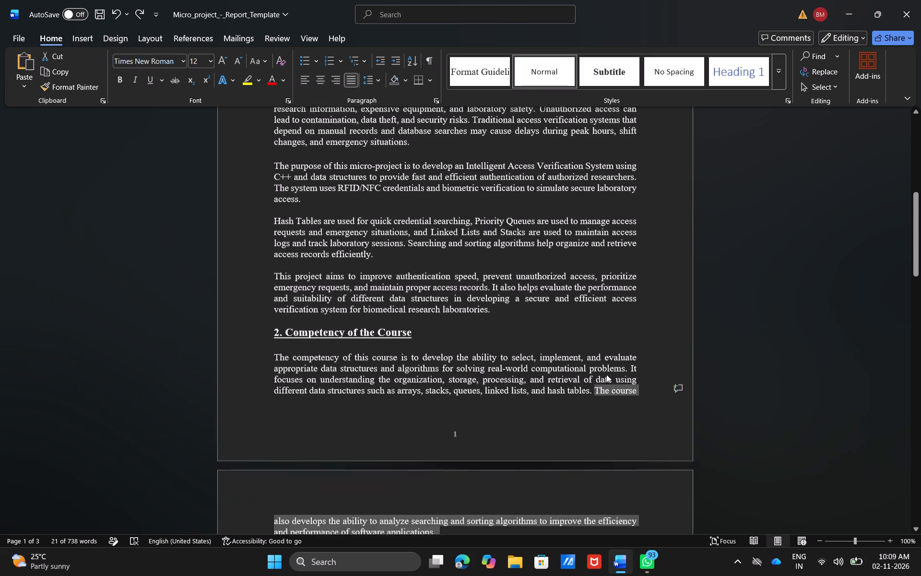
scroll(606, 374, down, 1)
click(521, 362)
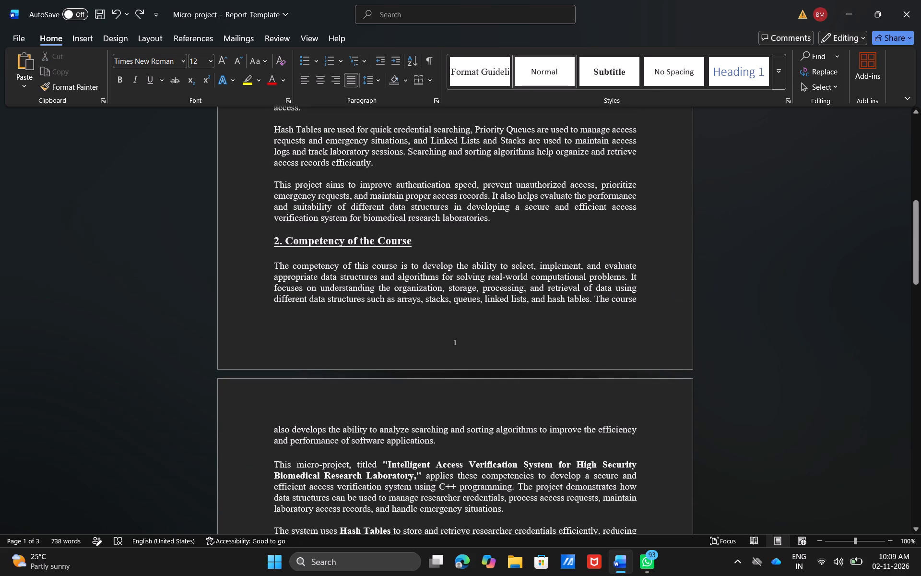
Remove two blank lines between the project title and the "1.Rationale" heading.
scroll(360, 268, up, 3)
click(286, 210)
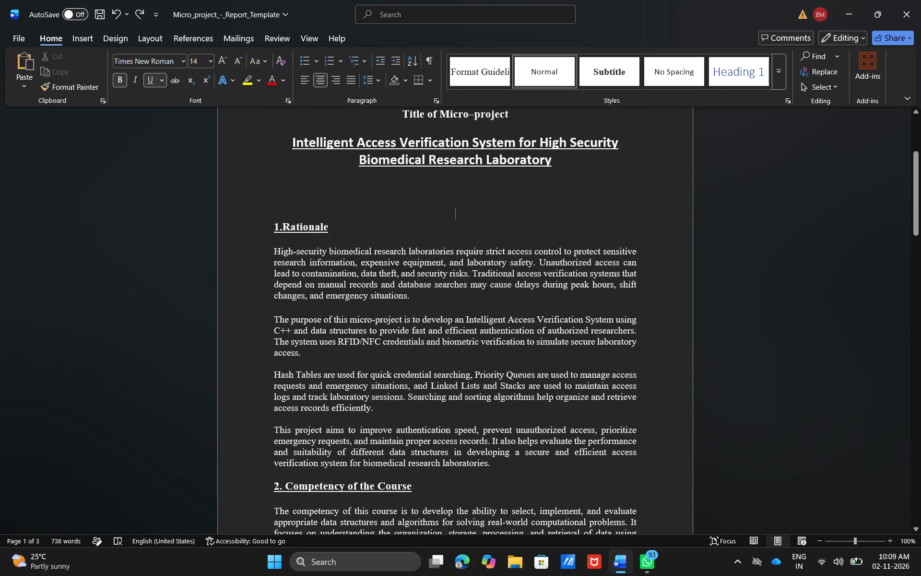
key(Up)
key(BackSpace)
key(BackSpace)
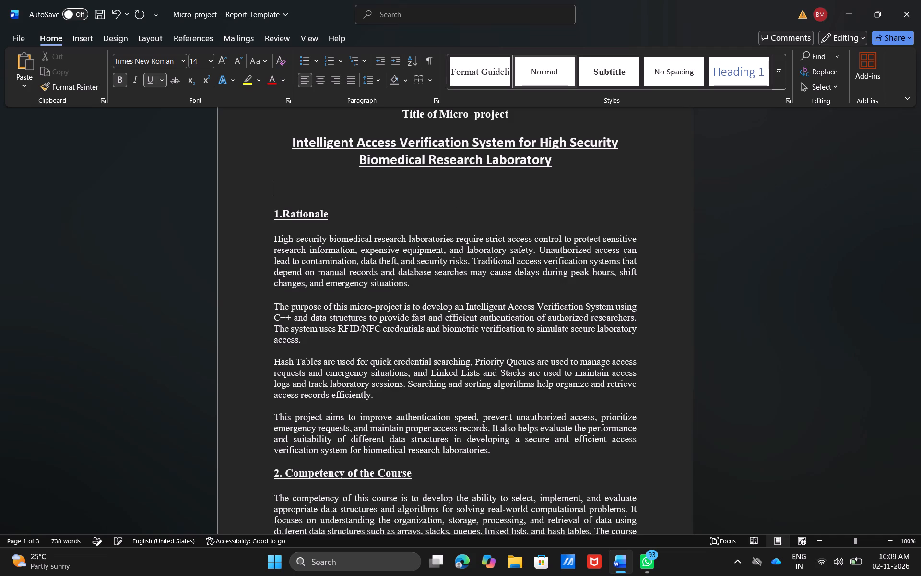
key(BackSpace)
Check the end of page 1 and add one blank line back above the "1.Rationale" heading.
scroll(286, 210, down, 1)
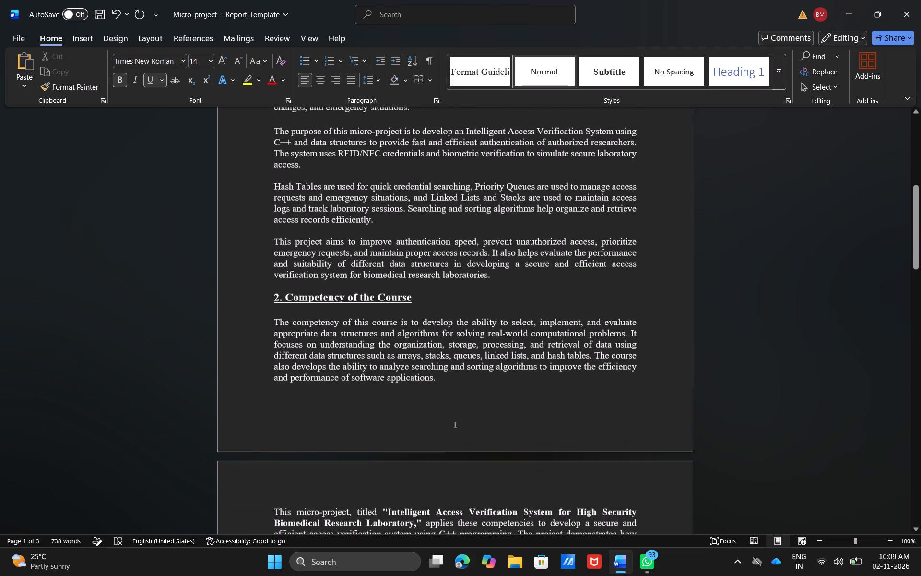
scroll(286, 210, down, 1)
scroll(286, 210, up, 3)
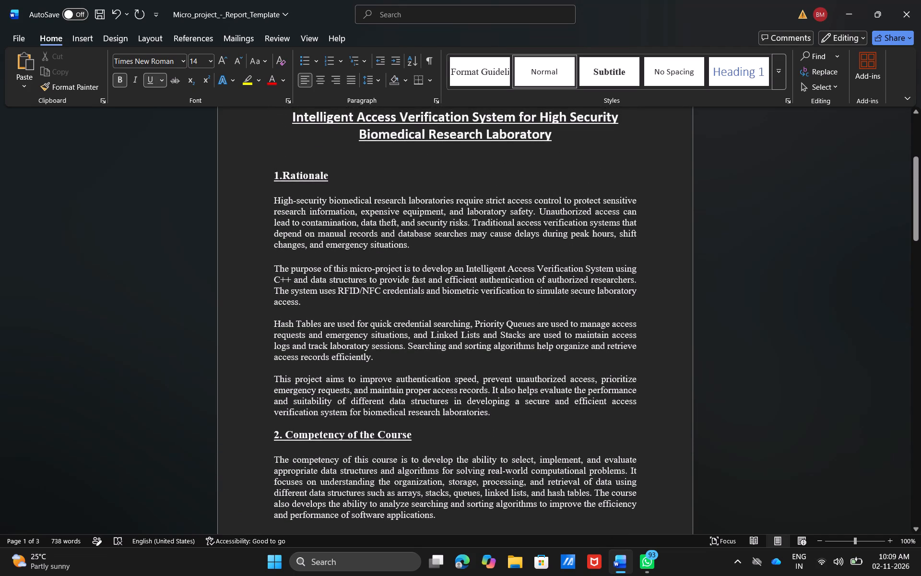
key(Return)
Review the spacing and page breaks from the Rationale section down to the template sections 5.0 to 7.0.
scroll(286, 210, down, 1)
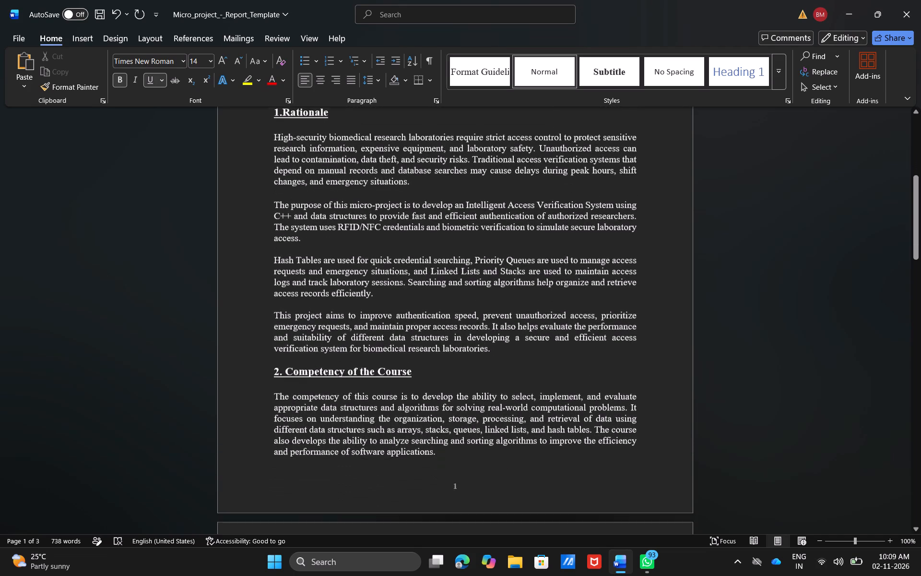
scroll(286, 210, down, 2)
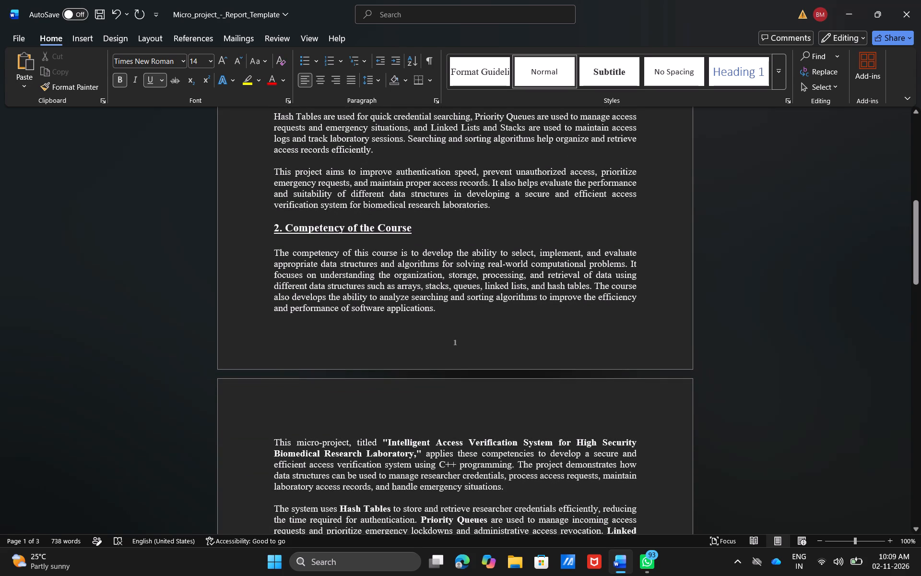
scroll(293, 187, right, 1)
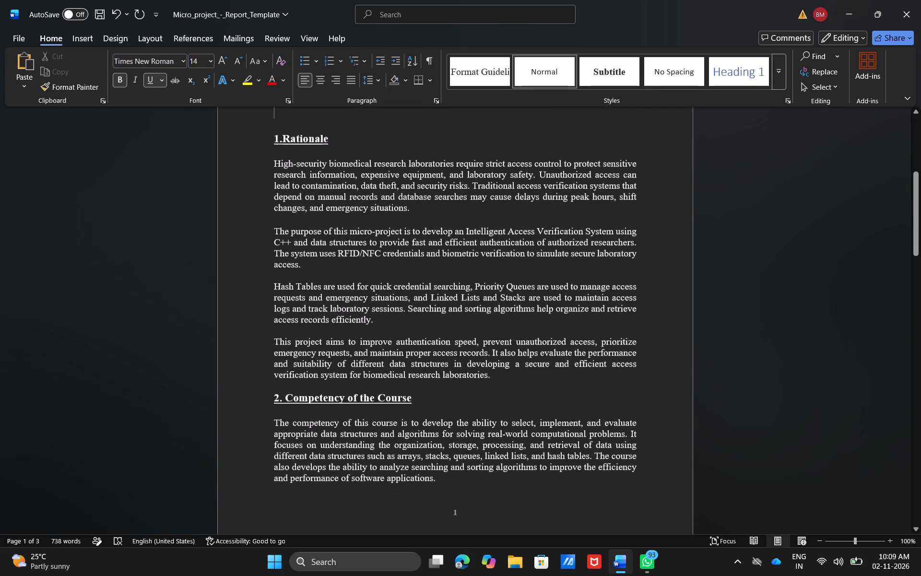
scroll(293, 187, right, 1)
scroll(293, 187, down, 2)
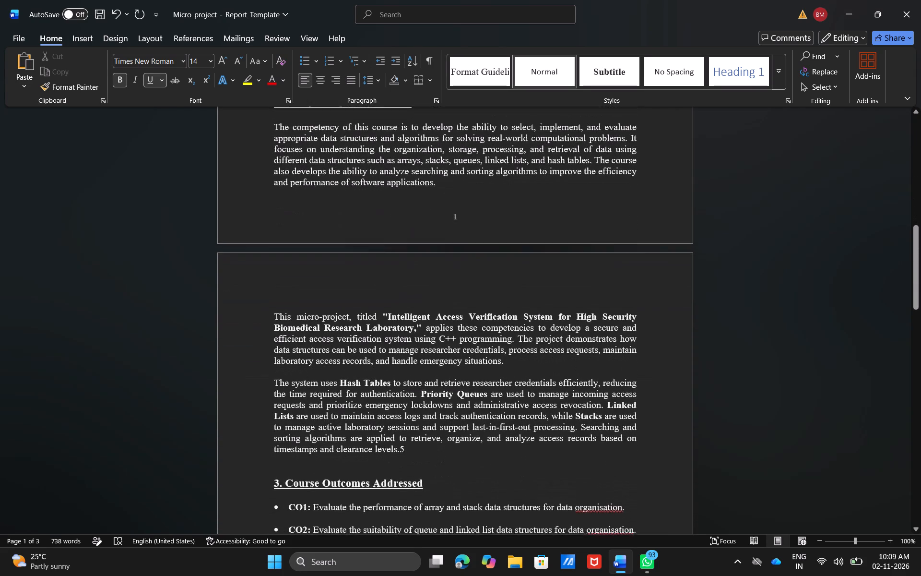
scroll(293, 187, down, 4)
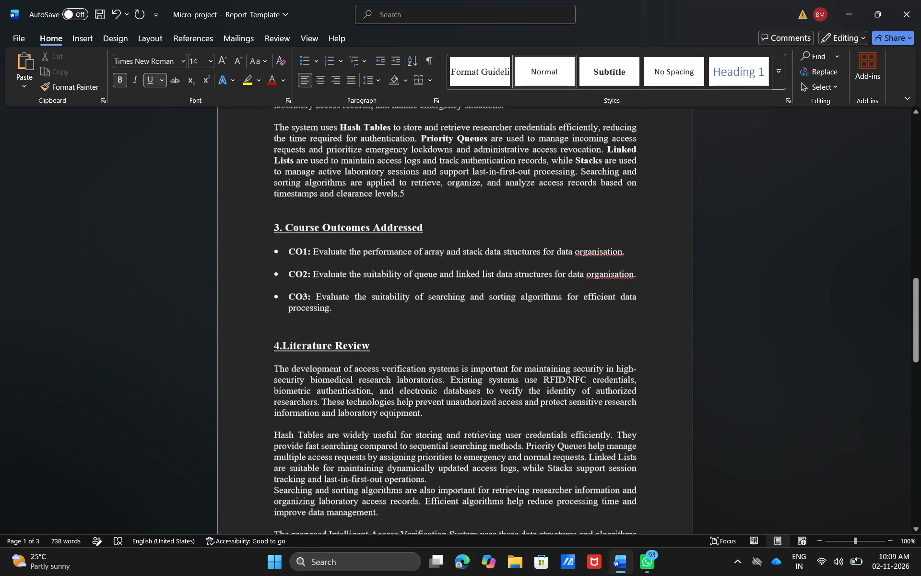
scroll(293, 187, down, 4)
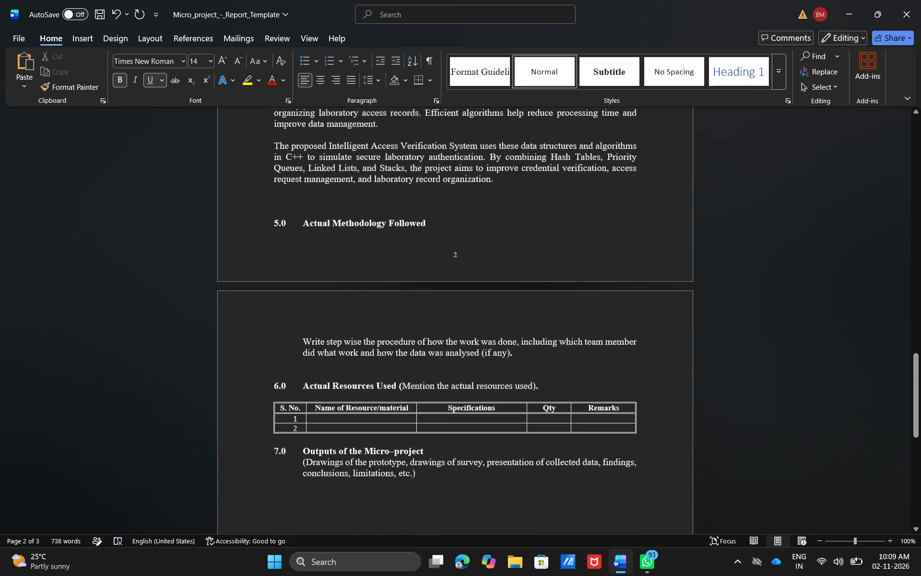
Add a blank line after the literature review so the "5.0 Actual Methodology Followed" heading moves to page 3.
scroll(293, 187, up, 2)
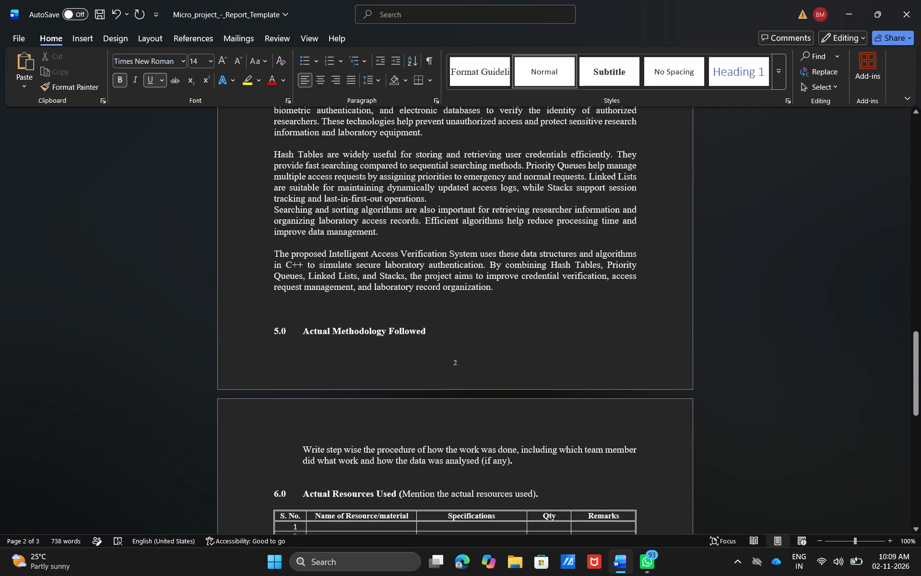
click(300, 309)
key(Return)
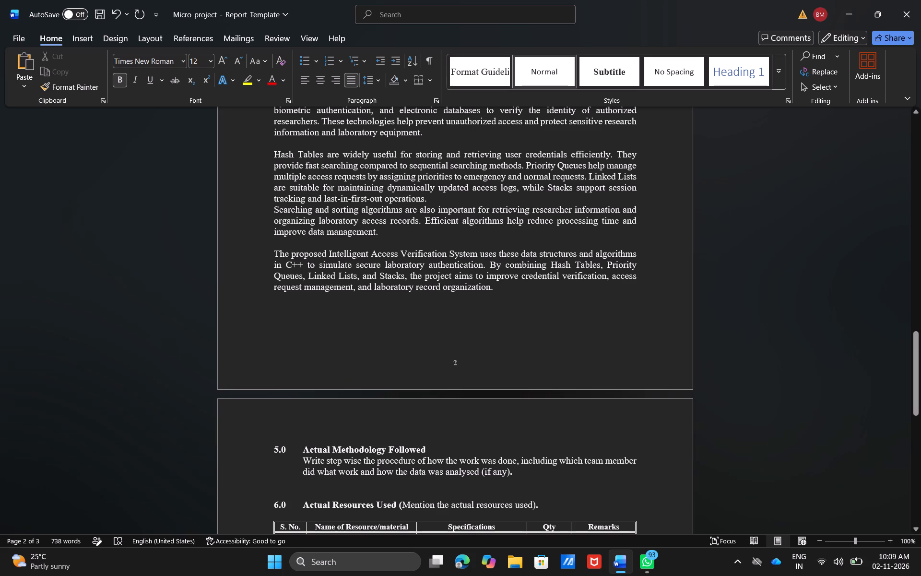
drag(426, 446, 268, 439)
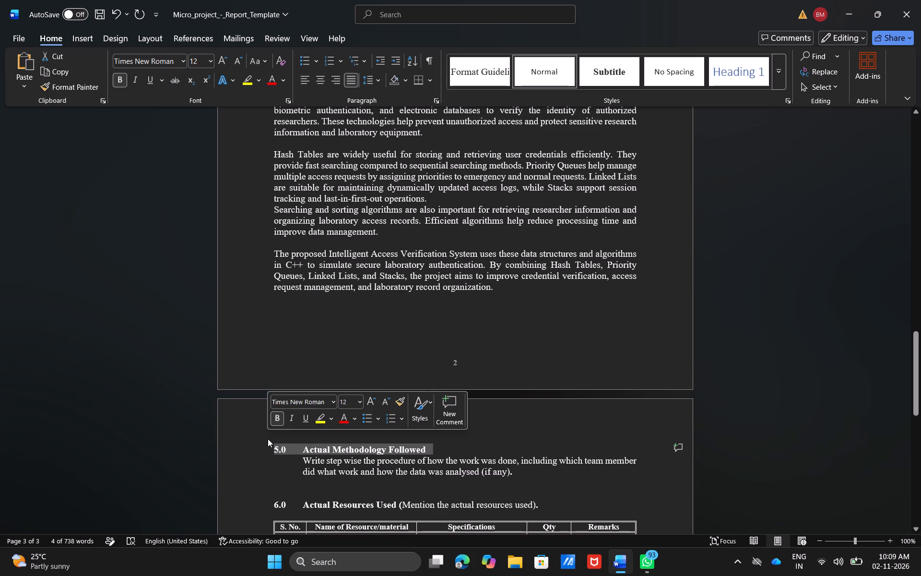
click(303, 417)
click(356, 405)
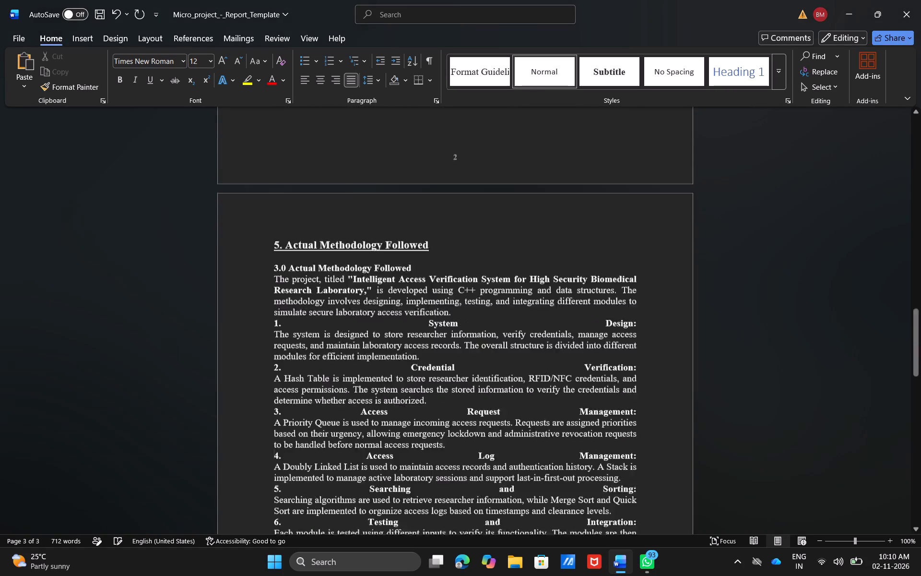
Delete the duplicate "3.0 Actual Methodology Followed" line and its empty line from the pasted text.
scroll(437, 302, up, 1)
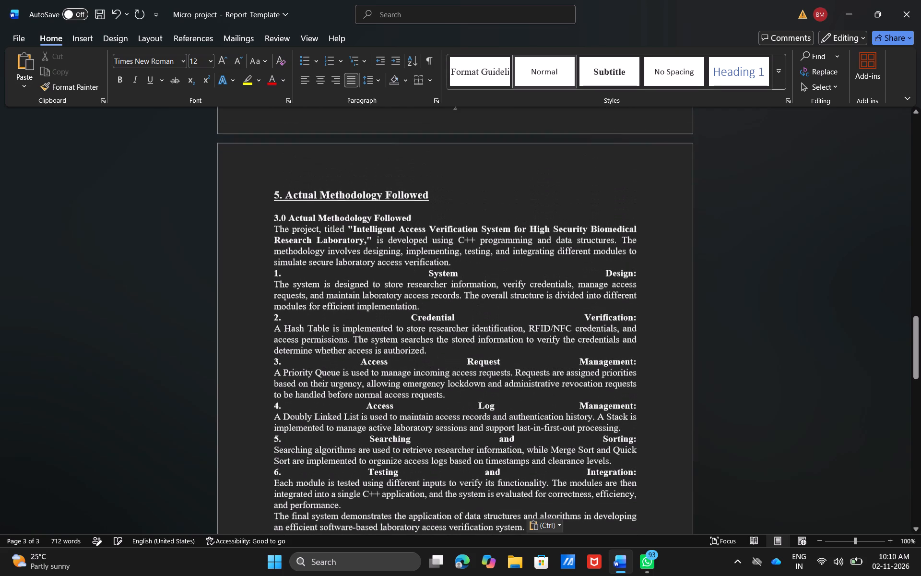
drag(416, 218, 273, 218)
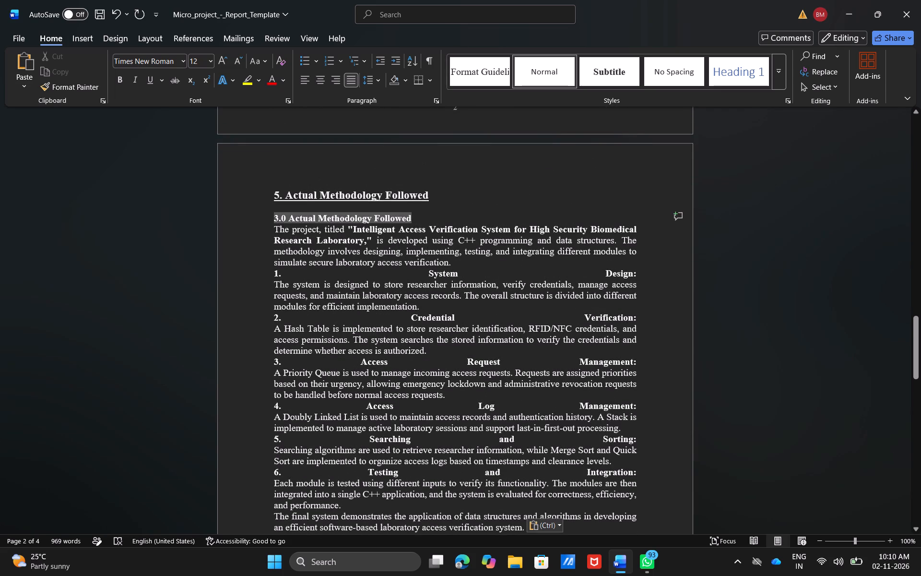
drag(273, 218, 273, 216)
key(BackSpace)
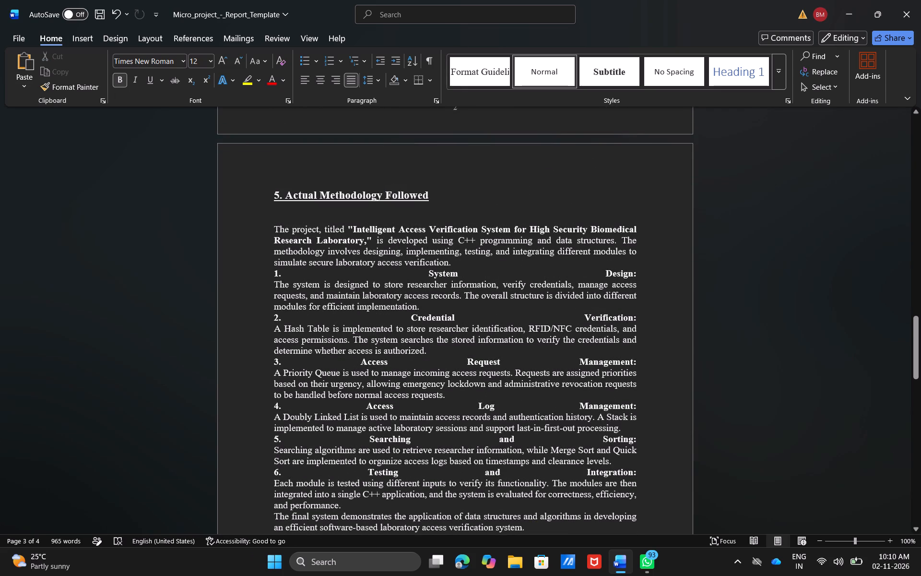
key(BackSpace)
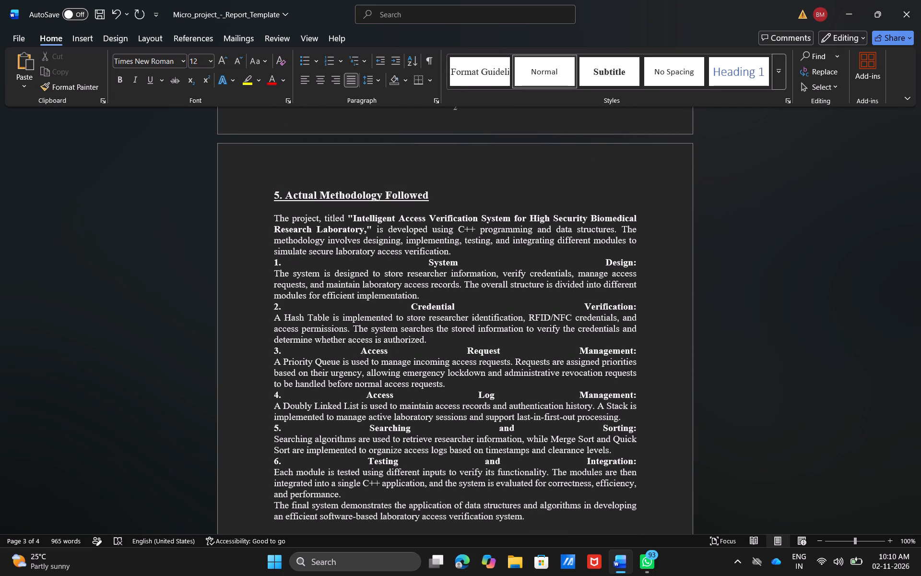
Insert a blank line between the methodology introduction paragraph and the "1. System Design:" subheading.
drag(273, 216, 396, 241)
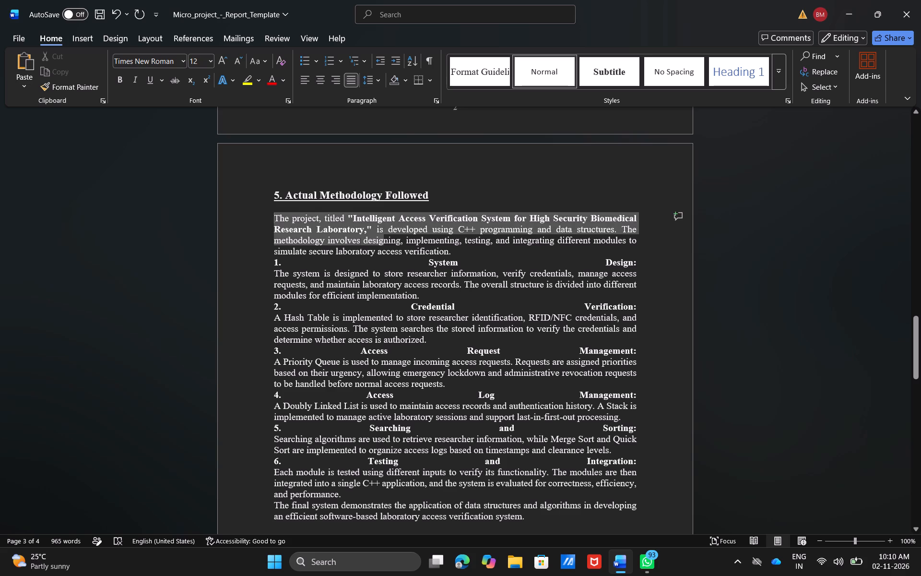
drag(396, 241, 455, 249)
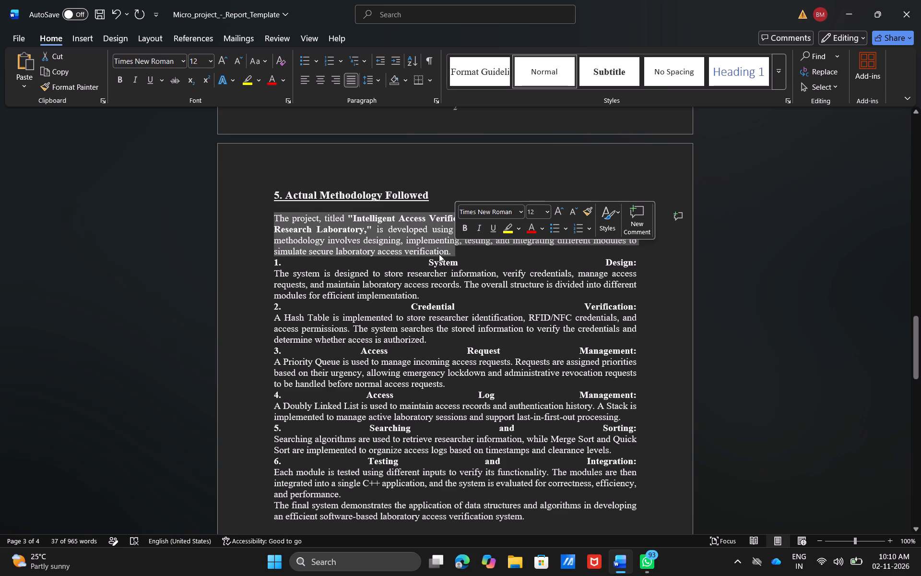
click(454, 252)
key(Return)
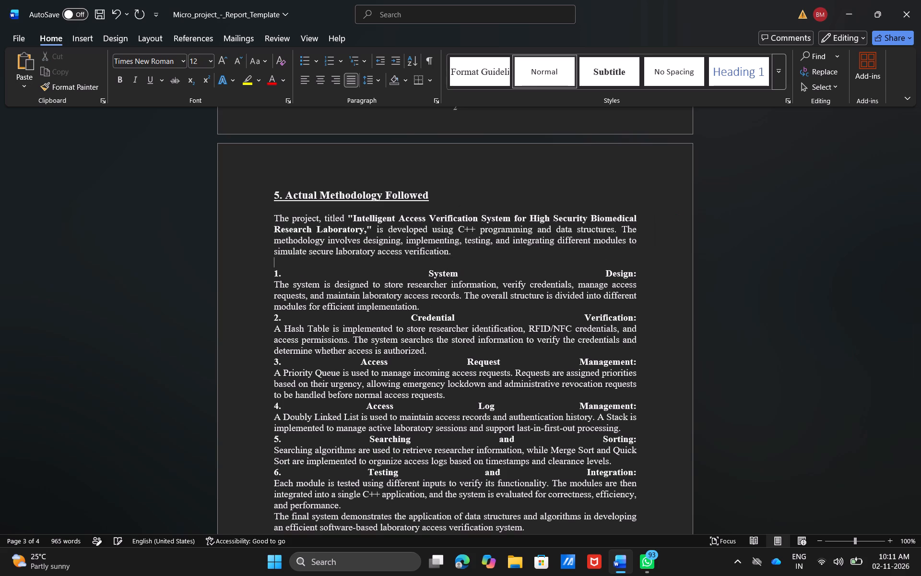
Remove the spaces from the "1. System Design:" subheading so it reads "1.SystemDesign:".
click(424, 269)
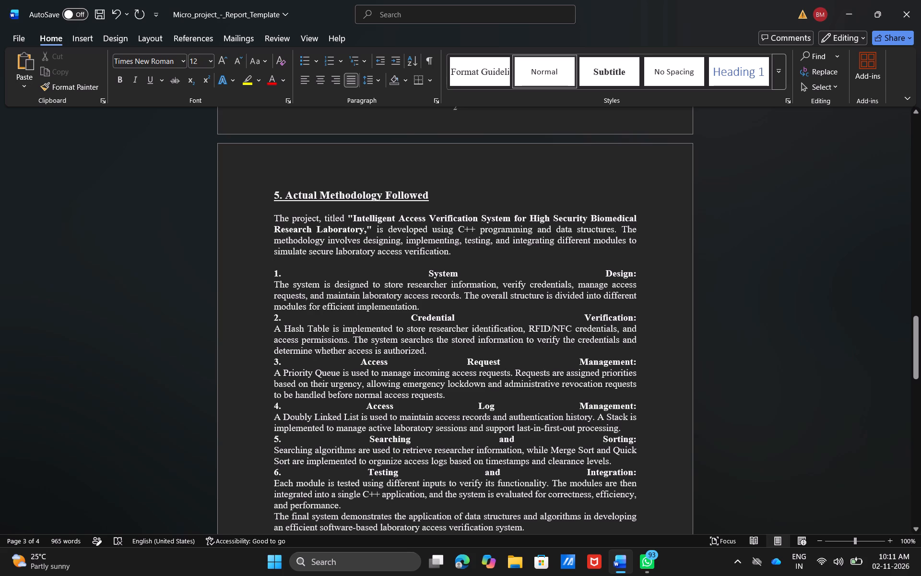
key(BackSpace)
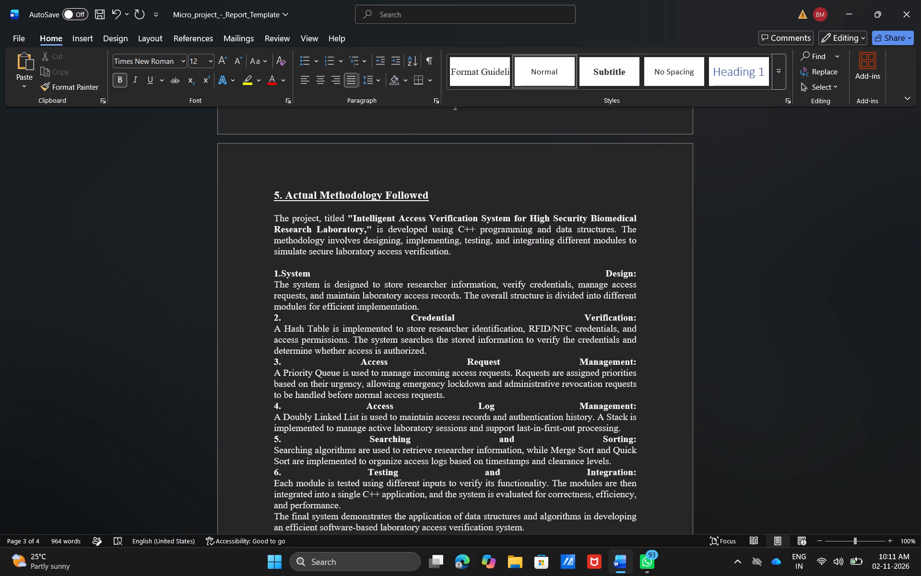
key(Right)
key(Right)
key(Right)
key(Right)
key(Right)
key(Right)
key(Right)
key(BackSpace)
Insert a blank line between the "1.SystemDesign:" subheading and its paragraph.
click(347, 271)
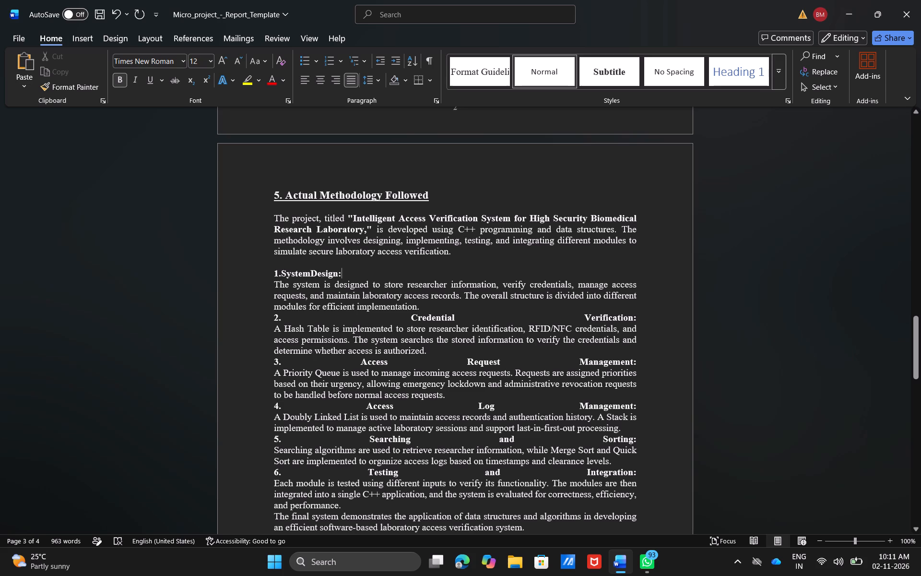
key(Return)
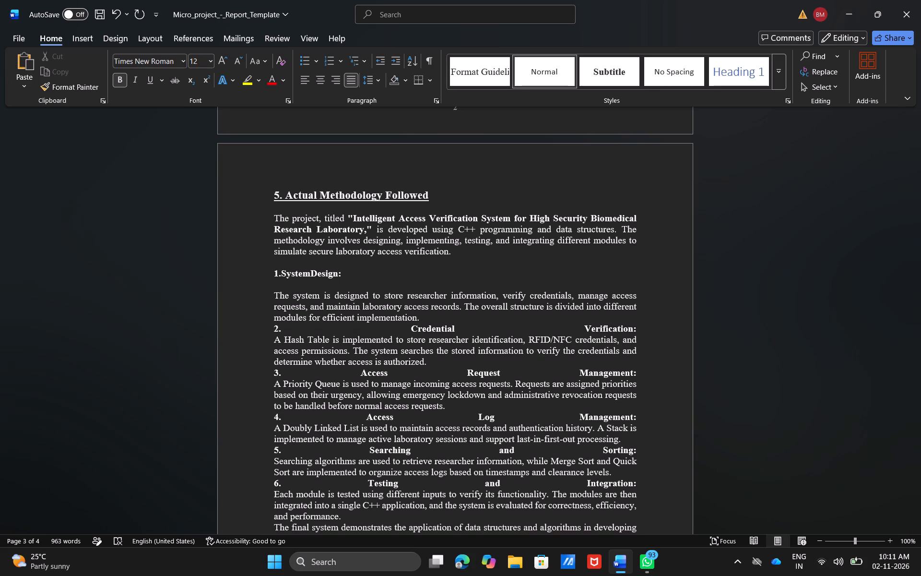
Remove the spaces from the "2. Credential Verification:" subheading so it reads "2.CredentialVerification:".
scroll(347, 271, down, 1)
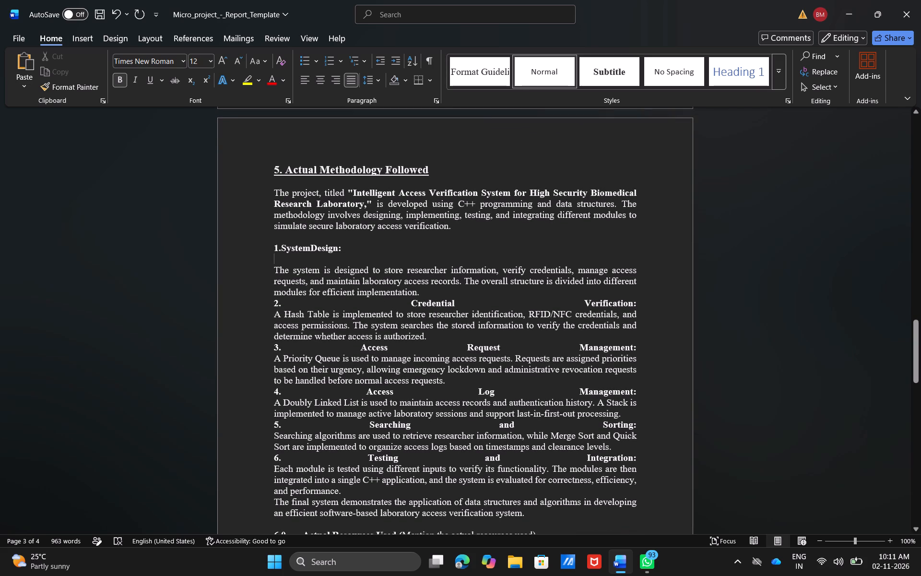
click(410, 302)
key(BackSpace)
key(Right)
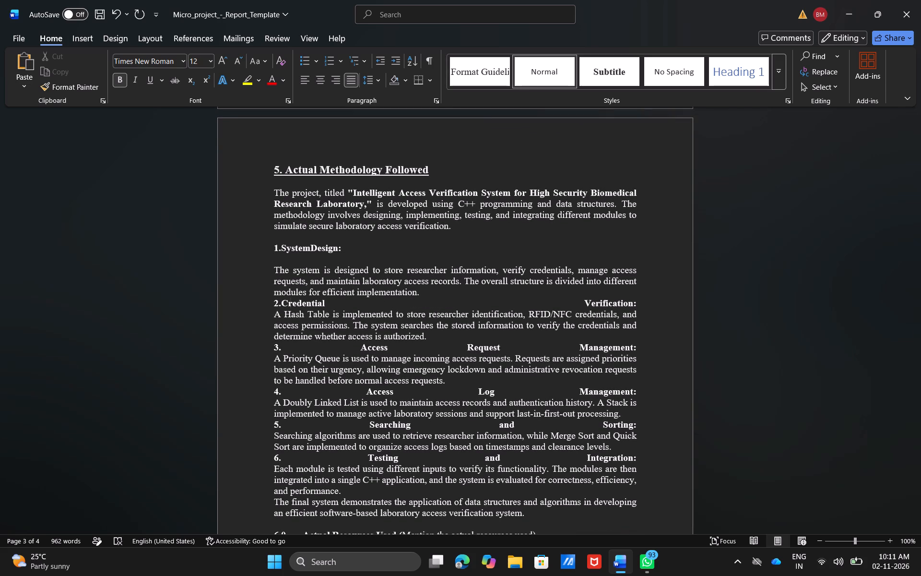
key(Right)
key(Right)
key(Right)
key(Right)
key(Right)
key(Right)
key(Right)
key(Right)
key(Right)
key(Right)
key(BackSpace)
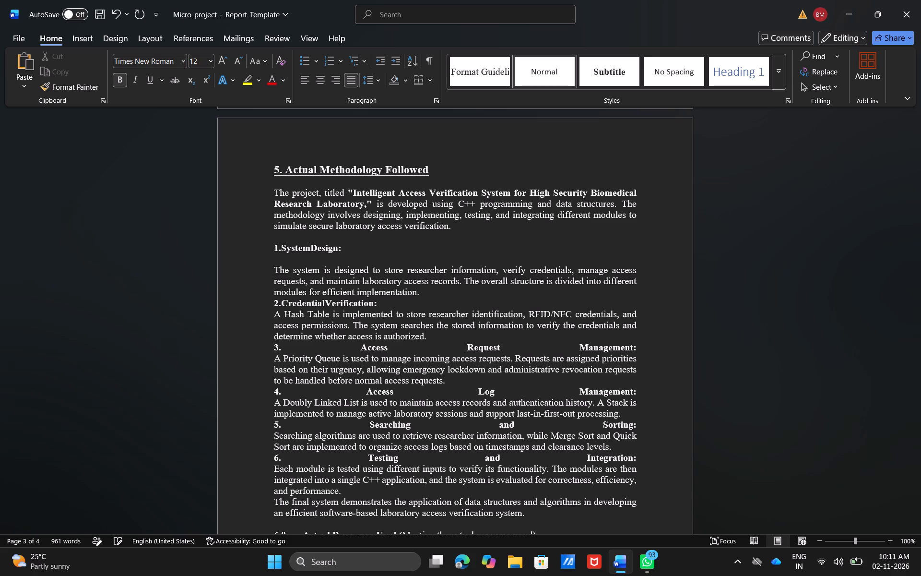
Insert one blank line above and one below the "2.CredentialVerification:" subheading.
key(Left)
key(Left)
key(Left)
key(Left)
key(Left)
key(Left)
key(Left)
key(Left)
key(Left)
key(Left)
key(Left)
key(Left)
key(Return)
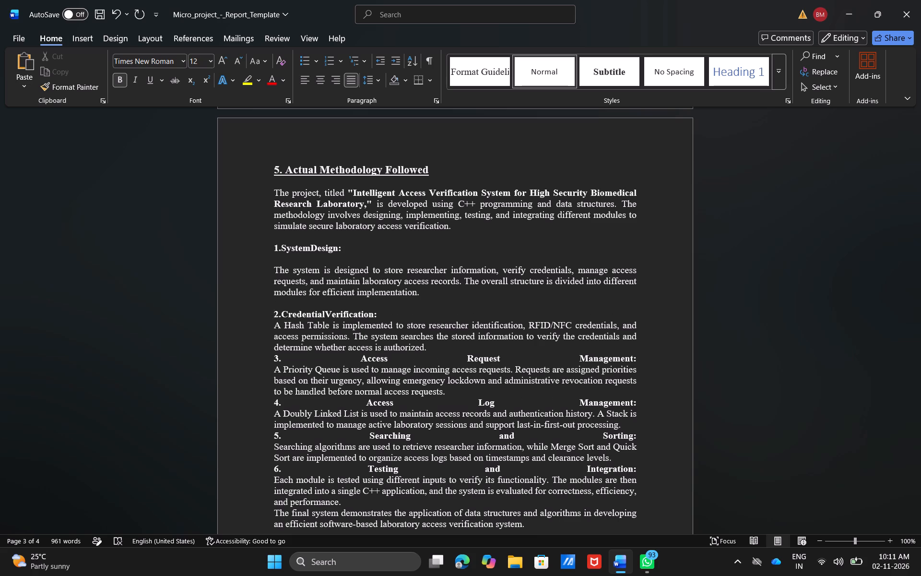
key(Down)
key(Return)
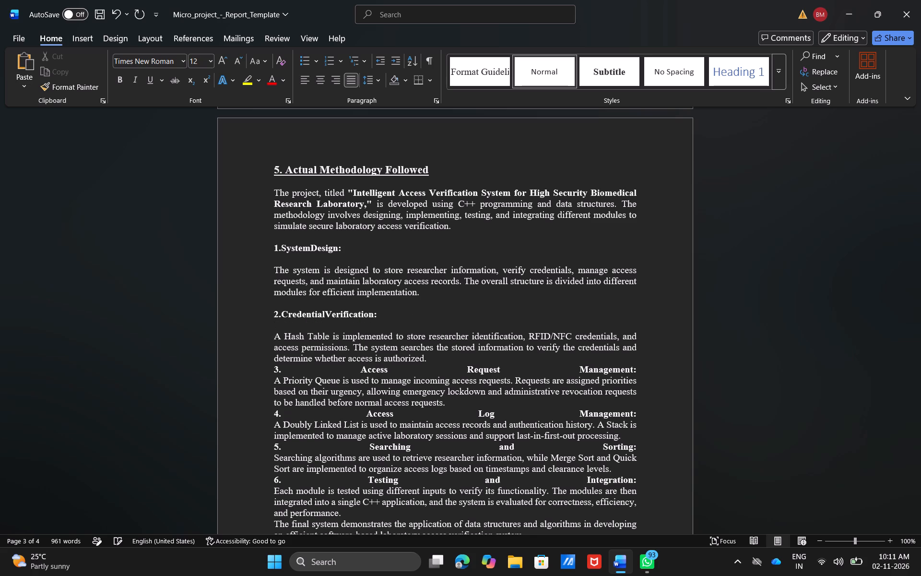
Remove the spaces after "3." and between "Access" and "Request" in the third methodology subheading.
click(355, 369)
key(BackSpace)
key(Right)
key(Right)
key(Right)
key(Right)
key(Right)
key(Right)
key(Right)
key(Right)
key(Right)
key(Right)
key(Right)
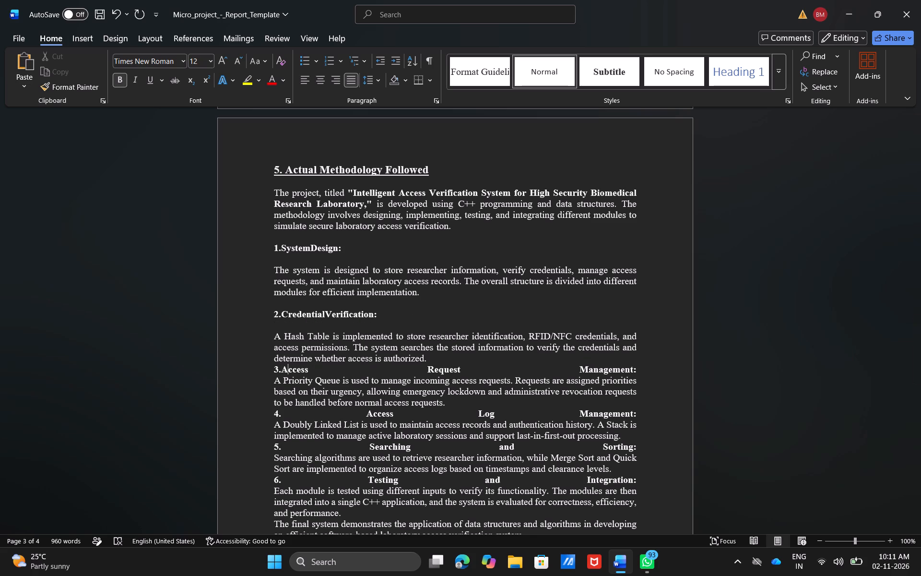
key(Left)
key(Left)
key(Left)
key(Left)
key(BackSpace)
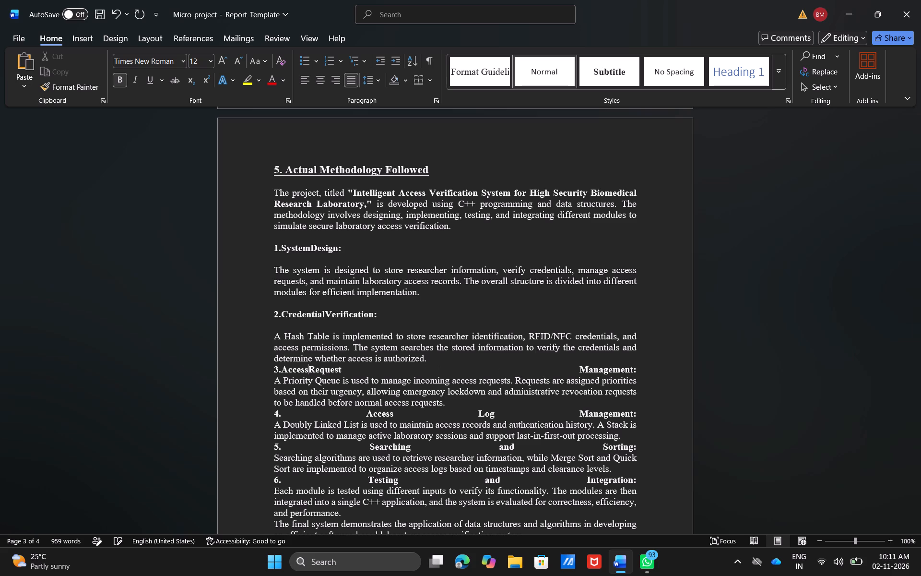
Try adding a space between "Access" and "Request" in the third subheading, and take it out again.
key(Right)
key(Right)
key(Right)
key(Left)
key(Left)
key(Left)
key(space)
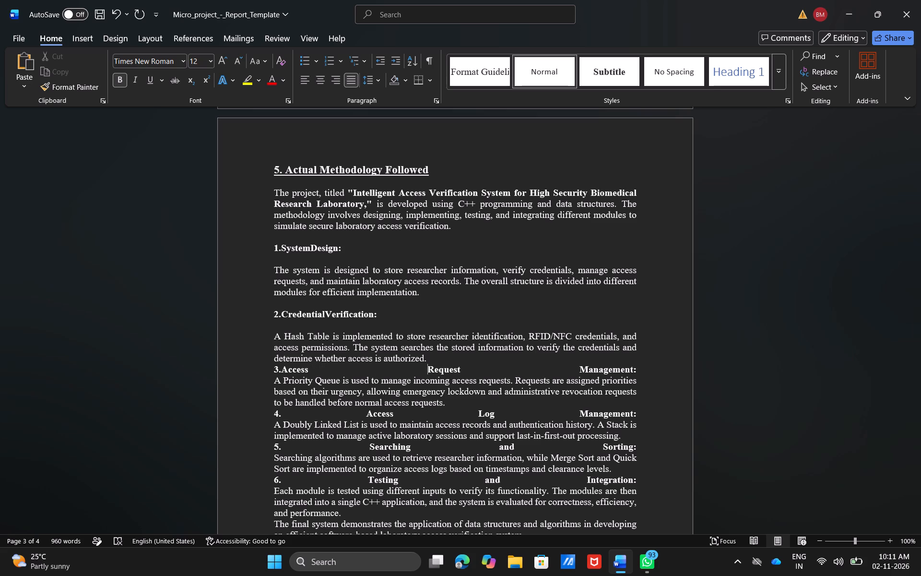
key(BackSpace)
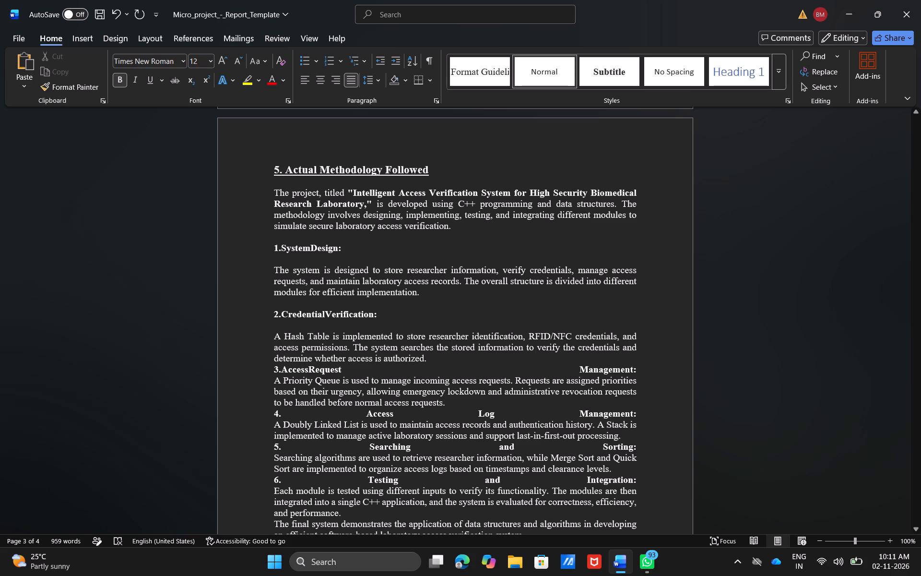
Remove the space before "Management:" so the third subheading reads "3.AccessRequestManagement:".
click(578, 371)
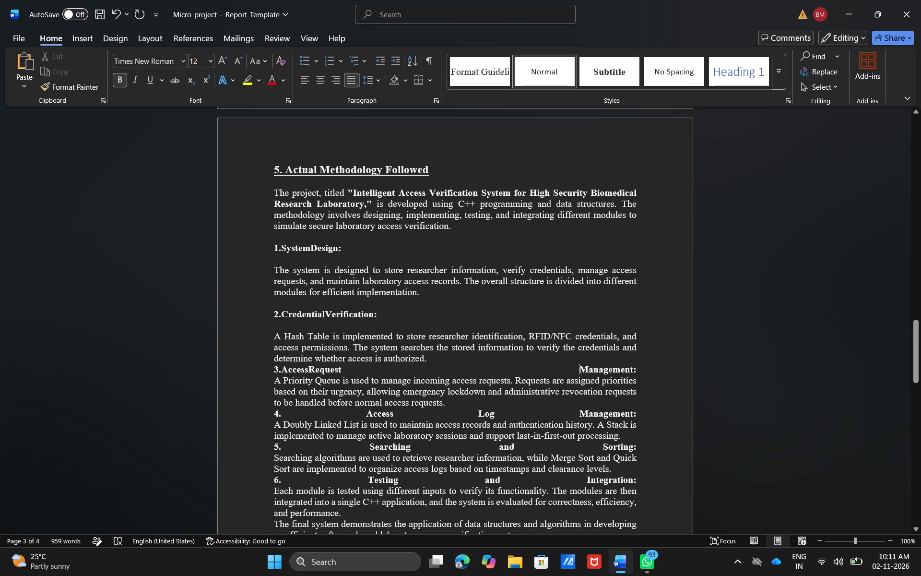
key(BackSpace)
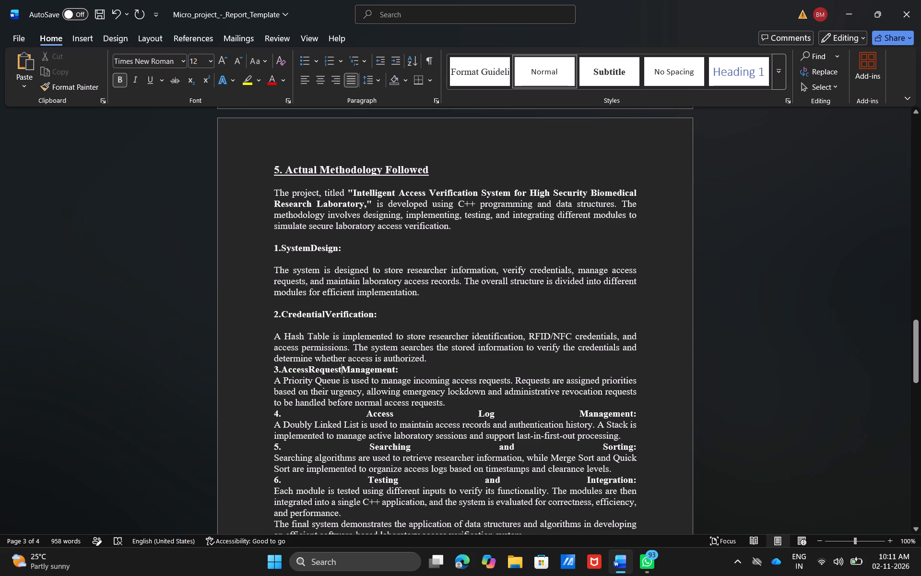
Insert one blank line below and one above the "3.AccessRequestManagement:" subheading.
click(272, 379)
key(Return)
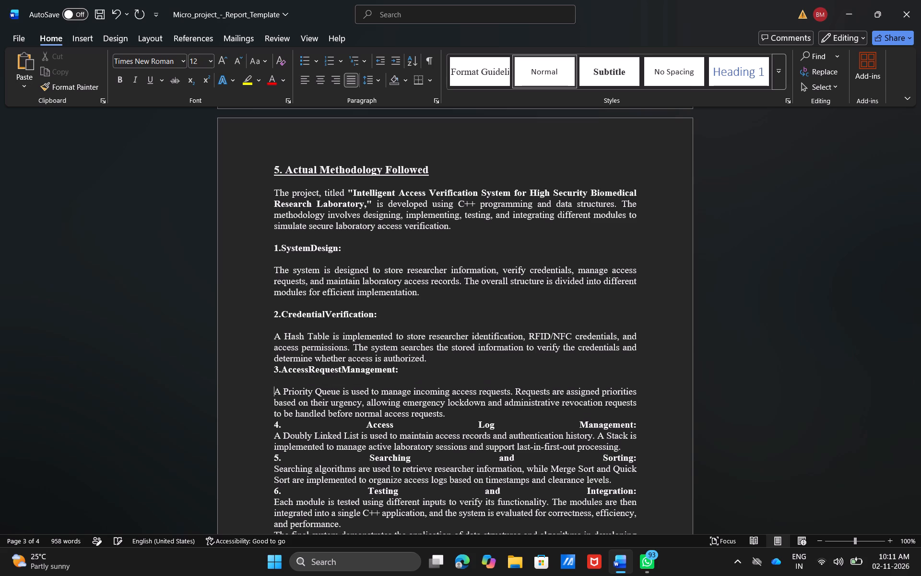
key(Up)
key(Up)
key(Return)
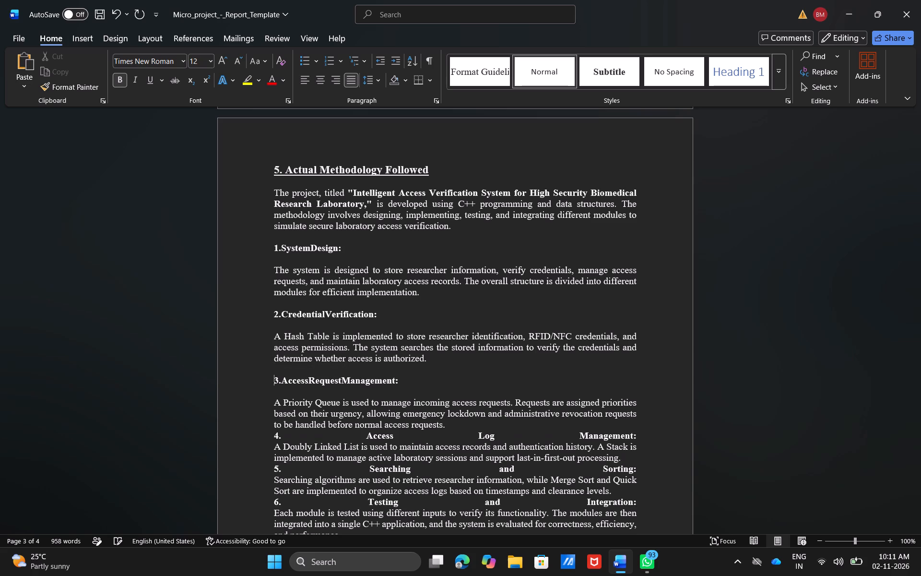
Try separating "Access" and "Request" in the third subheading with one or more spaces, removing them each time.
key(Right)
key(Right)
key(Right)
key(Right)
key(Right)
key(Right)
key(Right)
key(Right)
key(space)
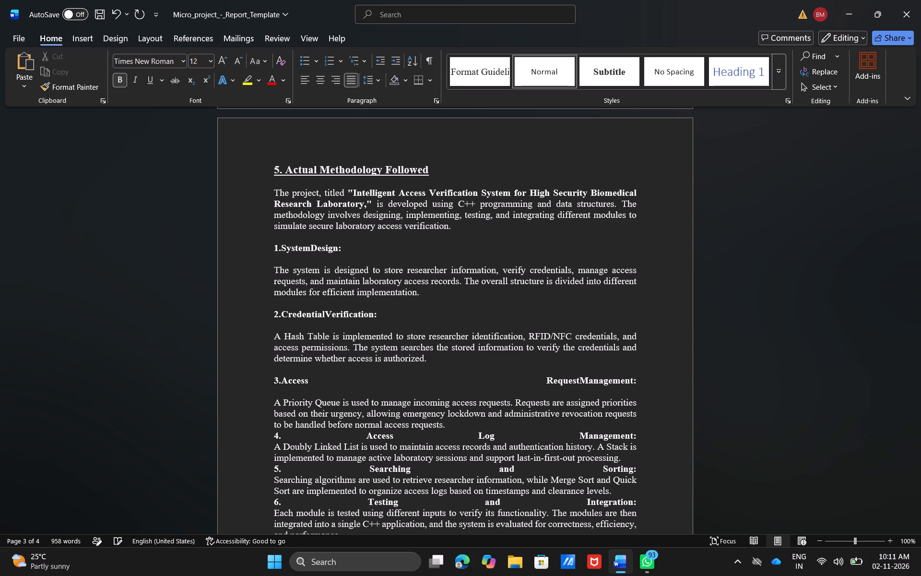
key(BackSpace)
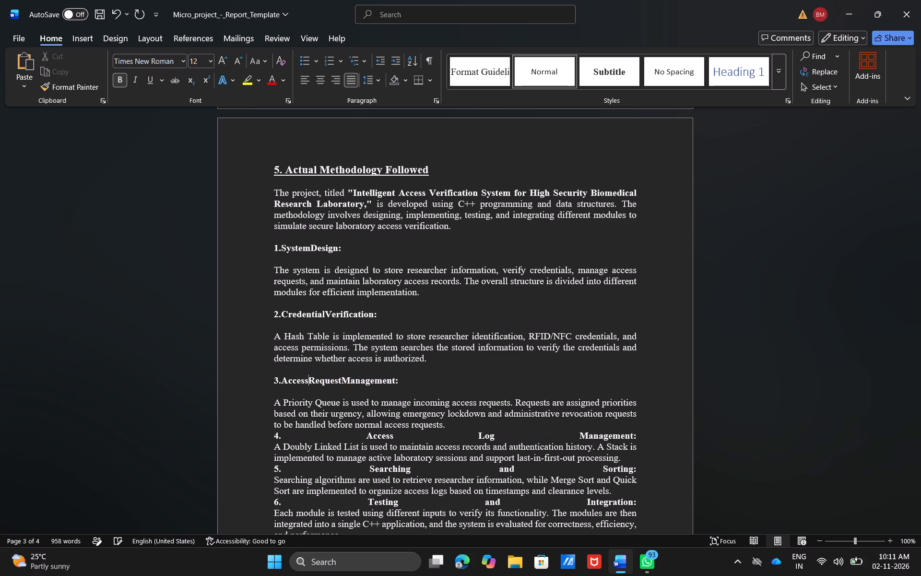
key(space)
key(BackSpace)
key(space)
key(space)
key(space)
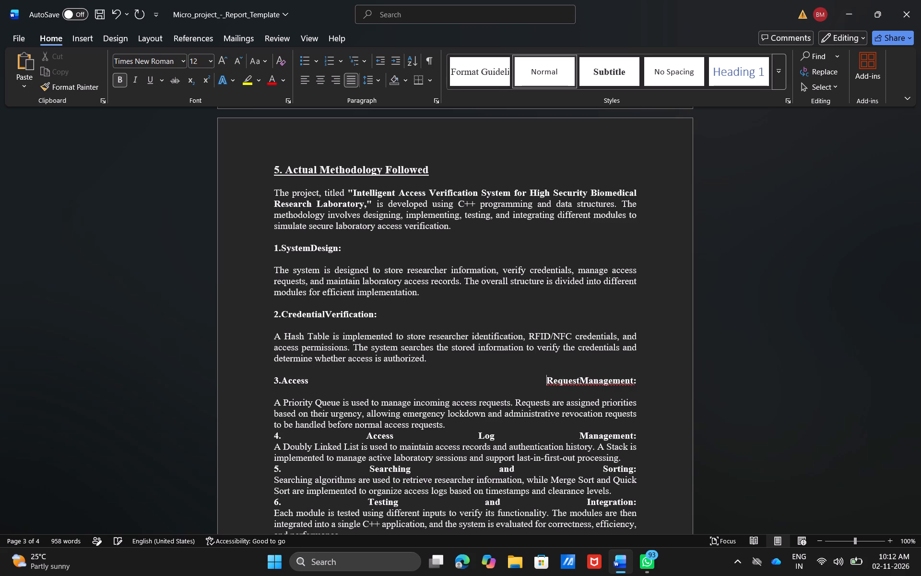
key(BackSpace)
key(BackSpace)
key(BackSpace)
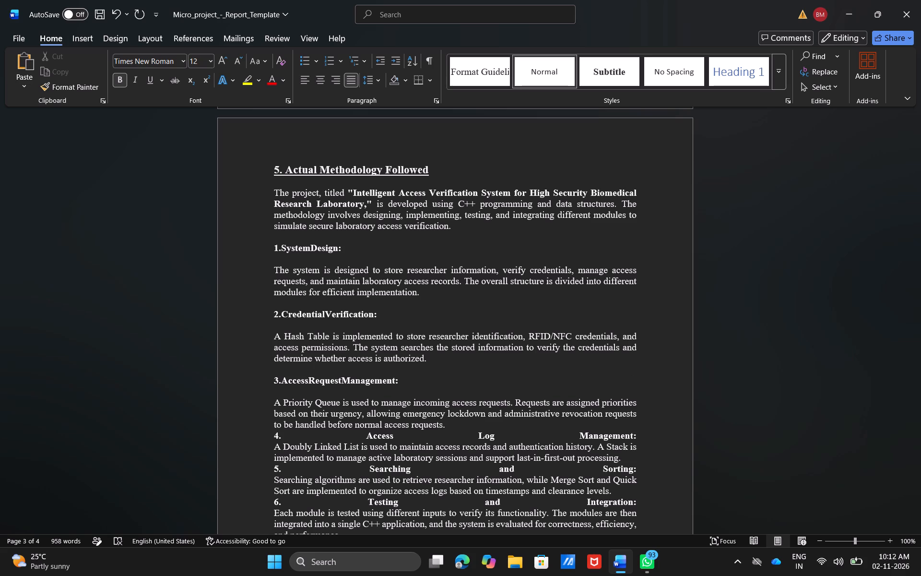
Insert two spaces between "Access" and "RequestManagement:" in the third subheading and left-align that line.
key(space)
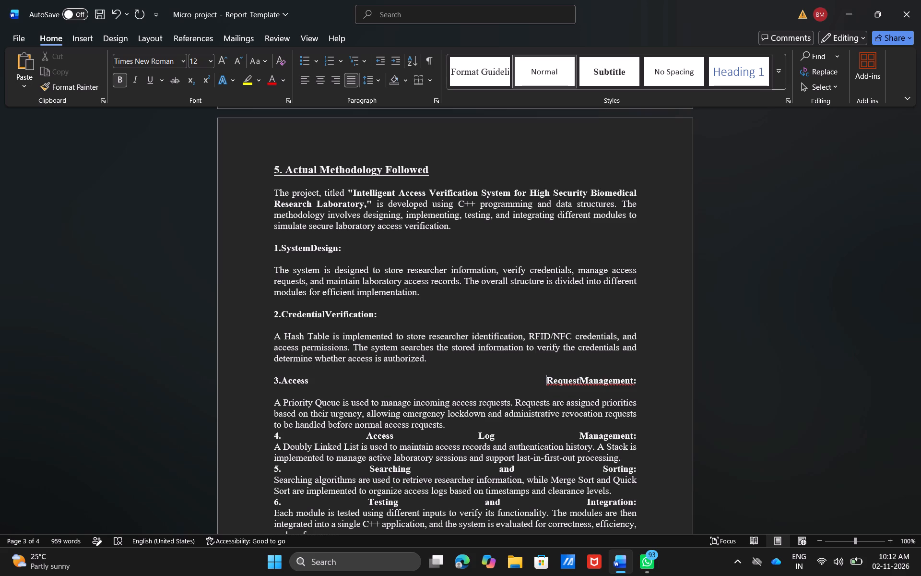
key(Left)
key(space)
click(306, 84)
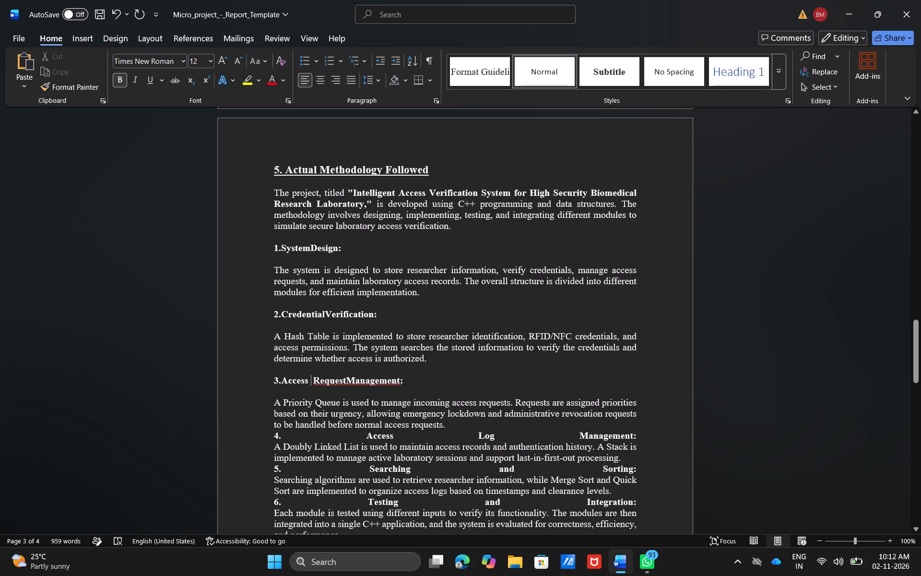
Insert a space between "Request" and "Management:" in the third methodology subheading.
click(347, 377)
key(space)
Left-align the methodology text from the "4. Access Log Management:" subheading through the closing "The final system demonstrates" paragraph.
scroll(345, 292, down, 1)
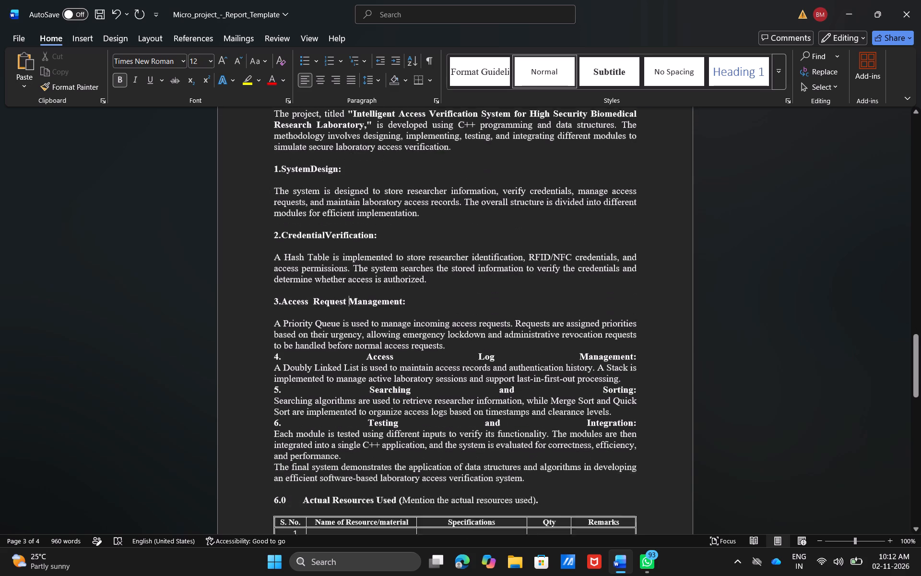
scroll(345, 292, down, 2)
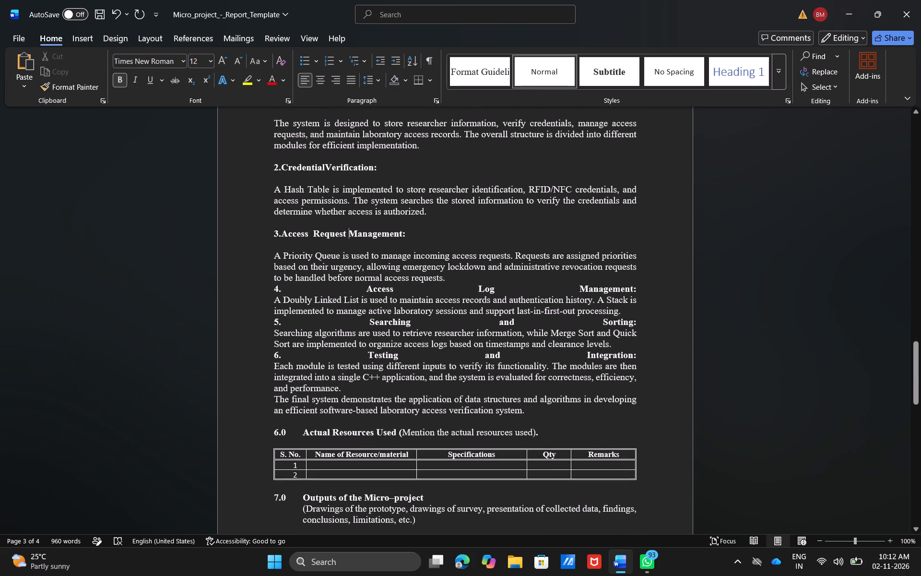
drag(270, 290, 512, 408)
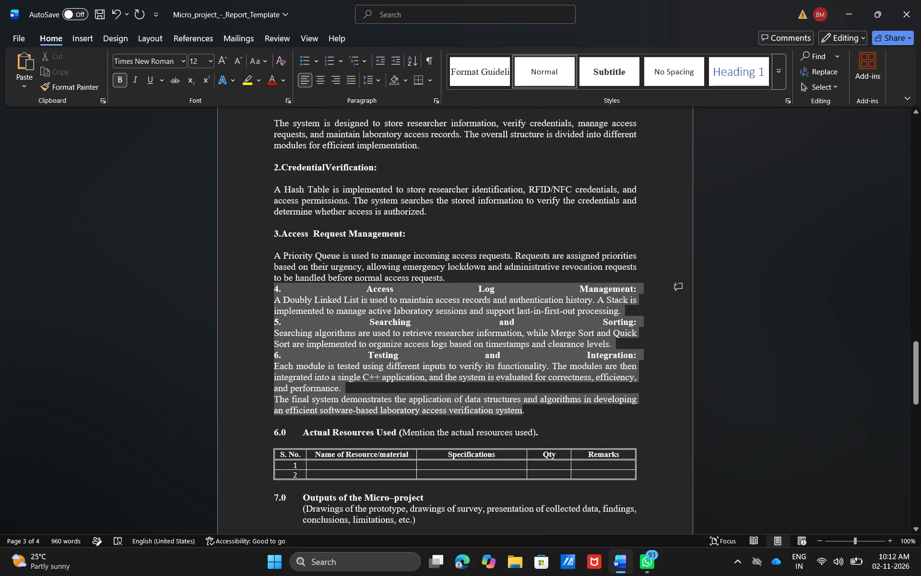
drag(512, 408, 526, 409)
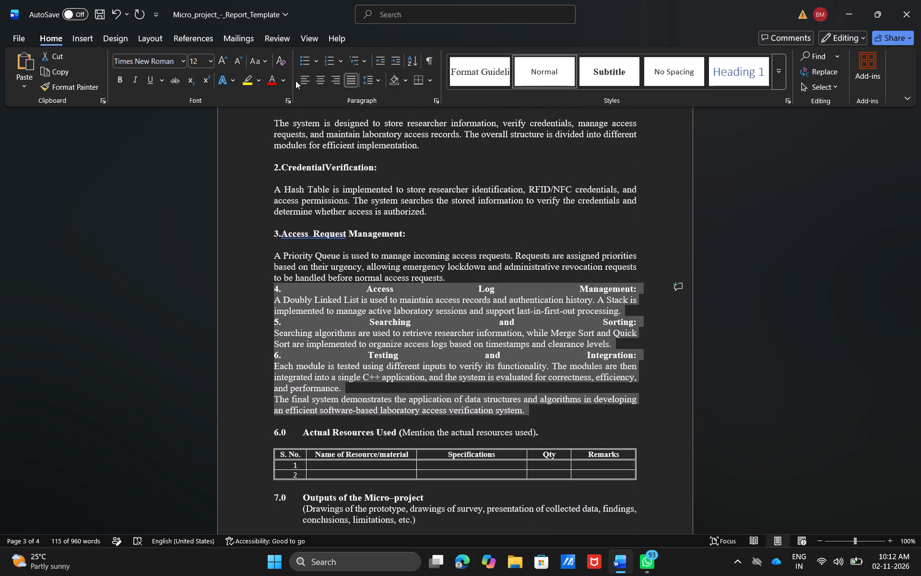
click(304, 82)
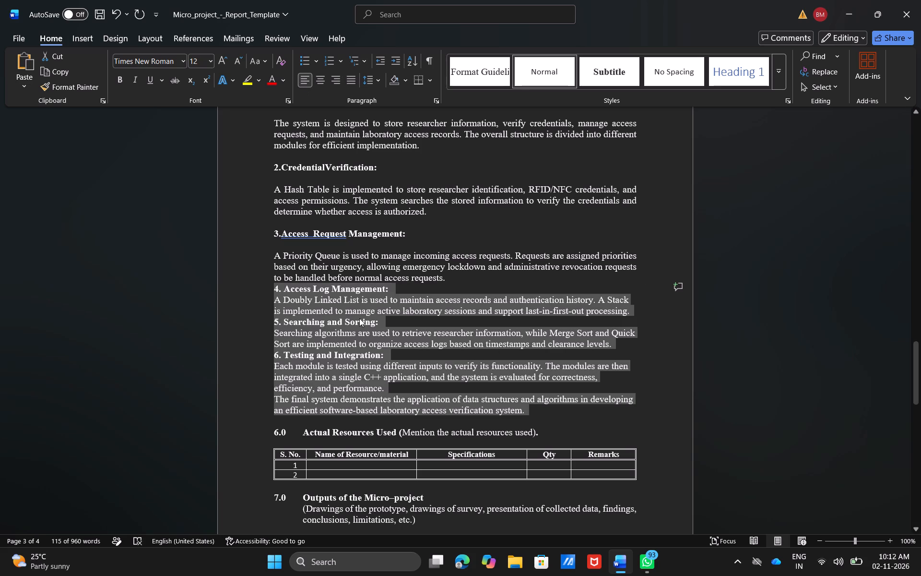
click(362, 320)
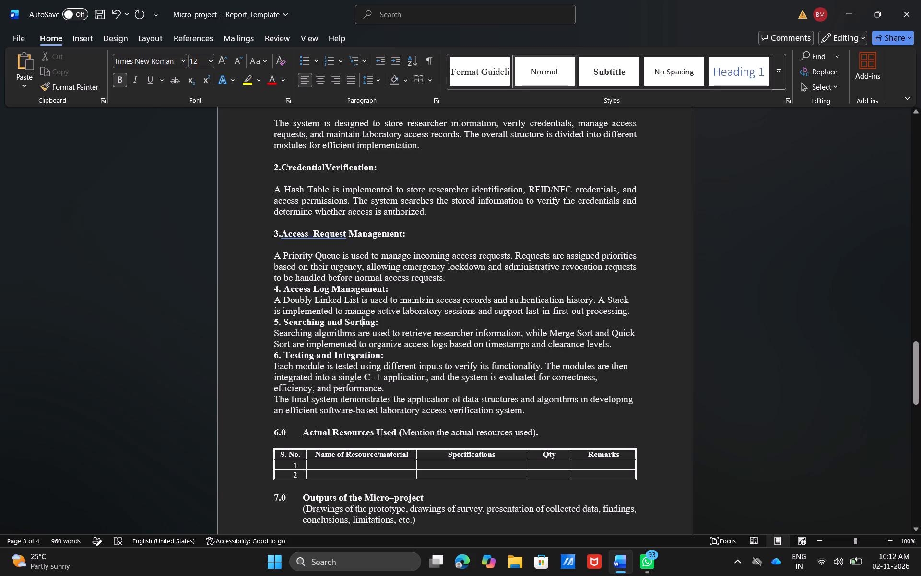
Insert one blank line above and one below each of the subheadings "4. Access Log Management:", "5. Searching and Sorting:" and "6. Testing and Integration:".
click(398, 294)
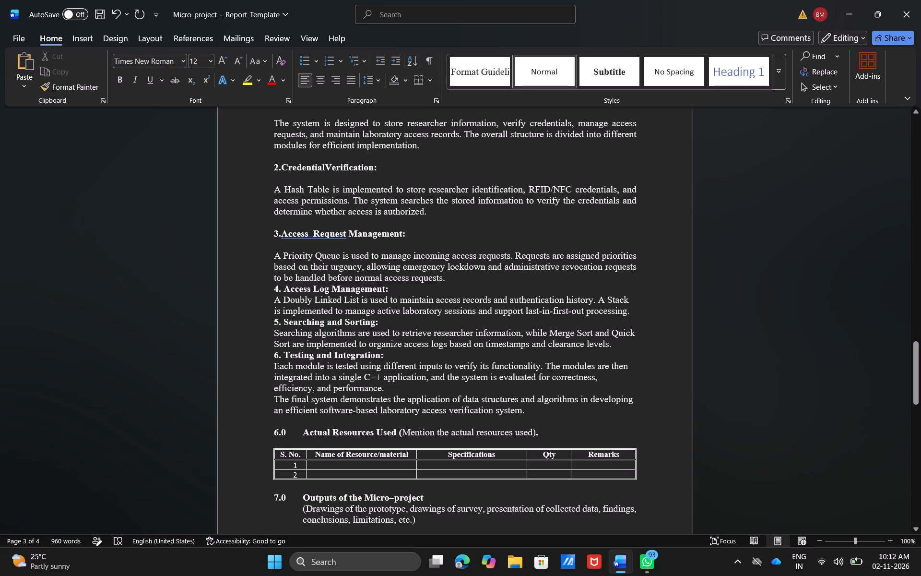
click(273, 286)
key(Return)
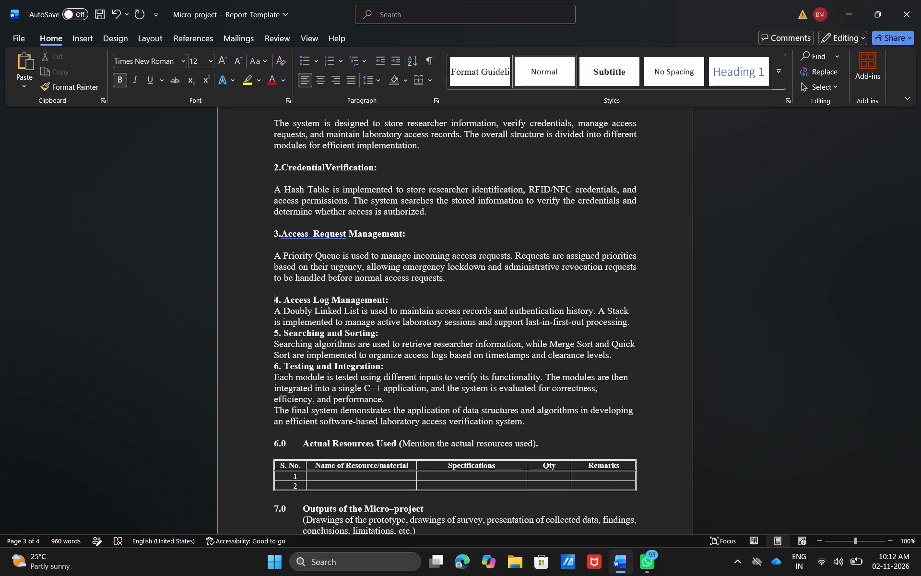
key(Down)
key(Return)
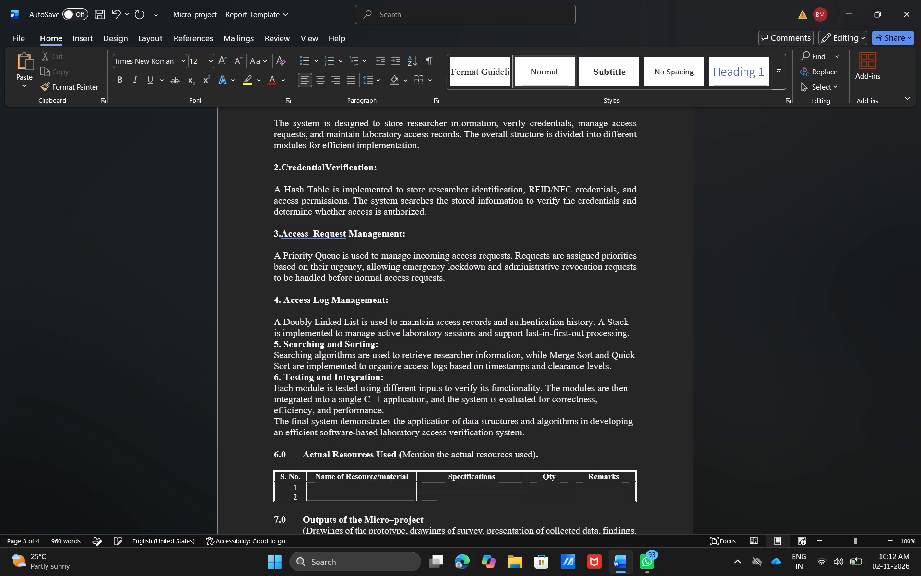
key(Down)
key(Down)
key(Return)
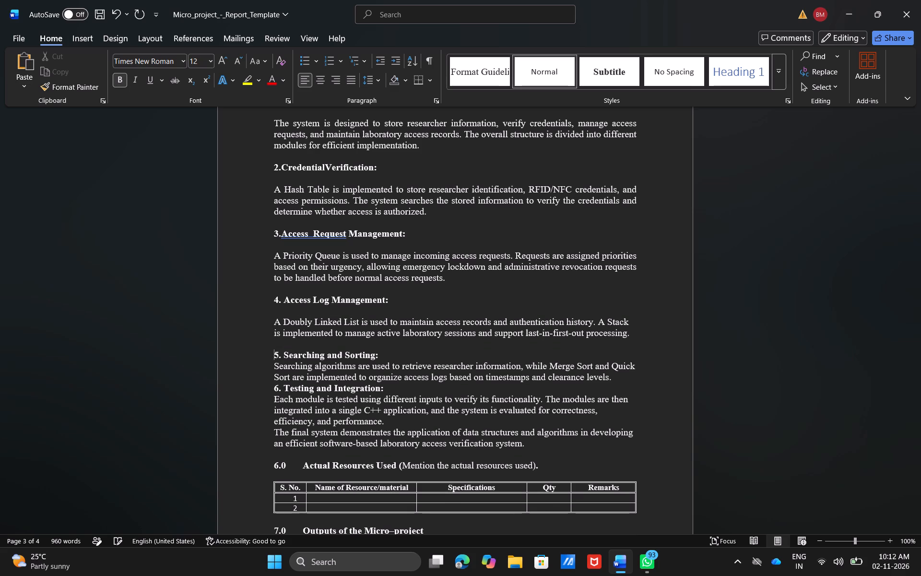
key(Down)
key(Return)
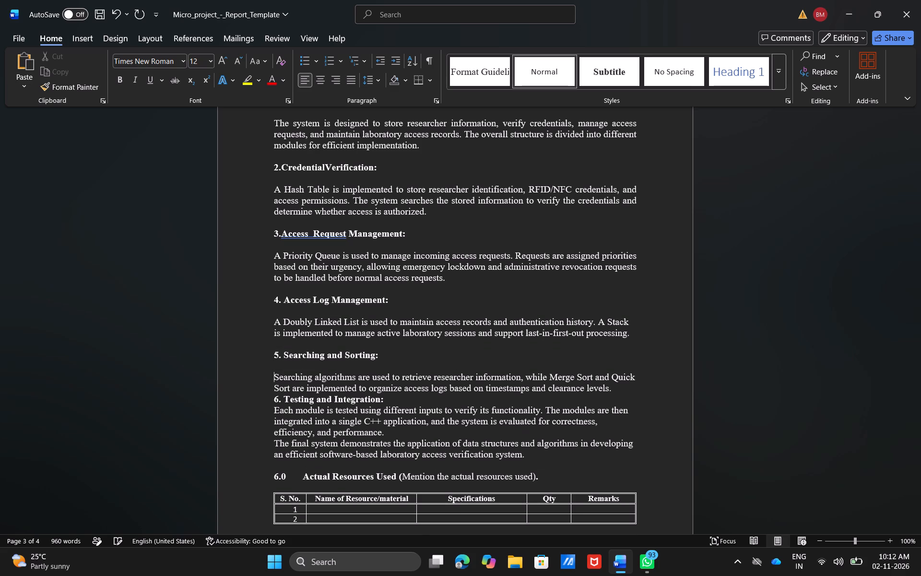
key(Down)
key(Down)
key(Return)
key(Down)
key(Return)
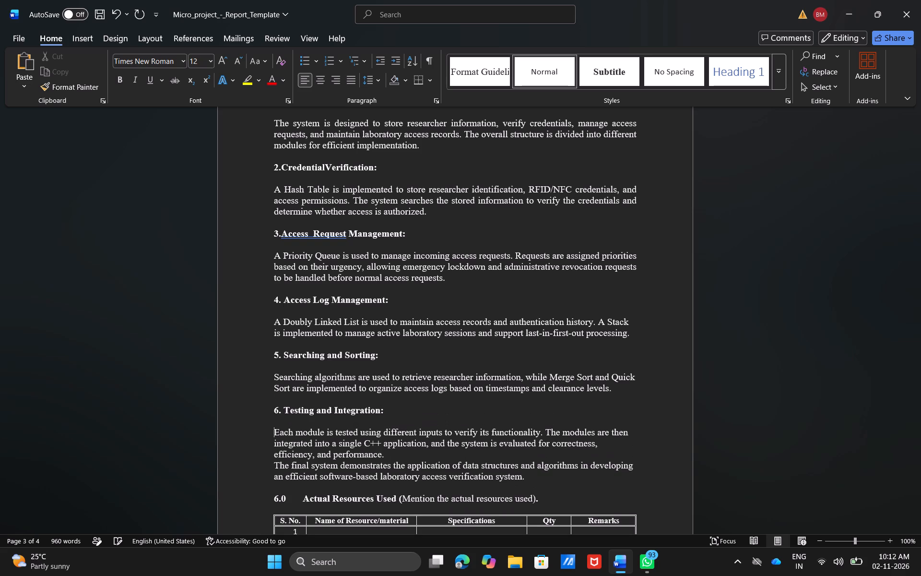
Insert one blank line above the "6.0 Actual Resources Used" heading.
scroll(273, 286, down, 2)
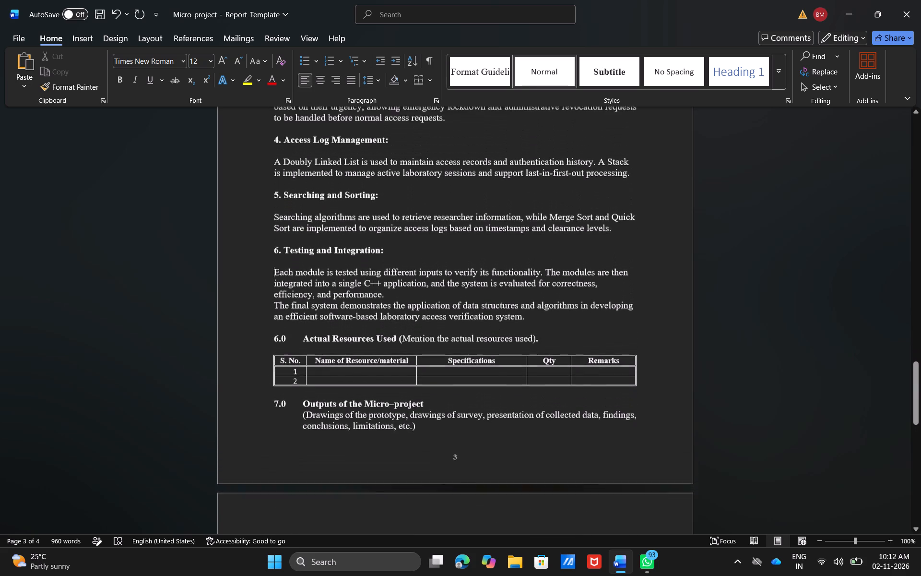
scroll(273, 286, down, 1)
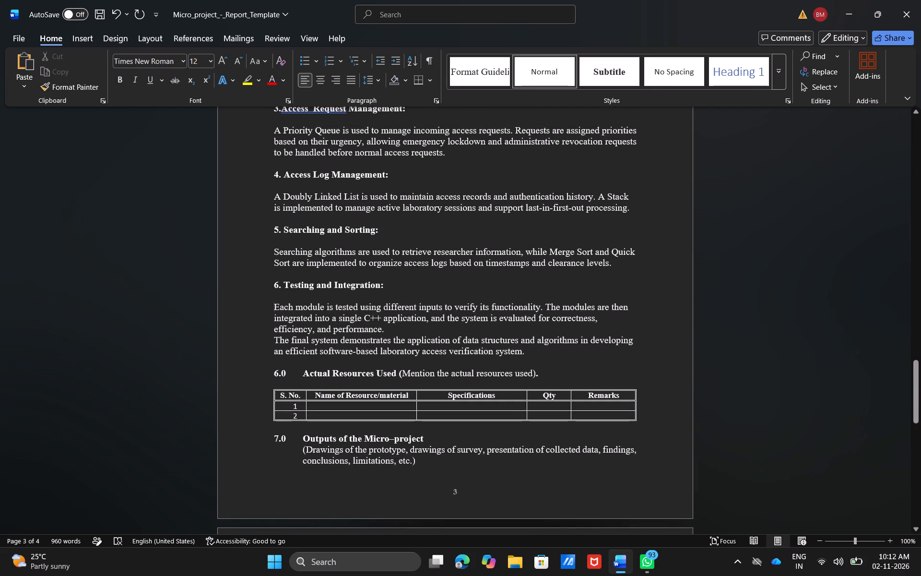
click(272, 373)
key(Return)
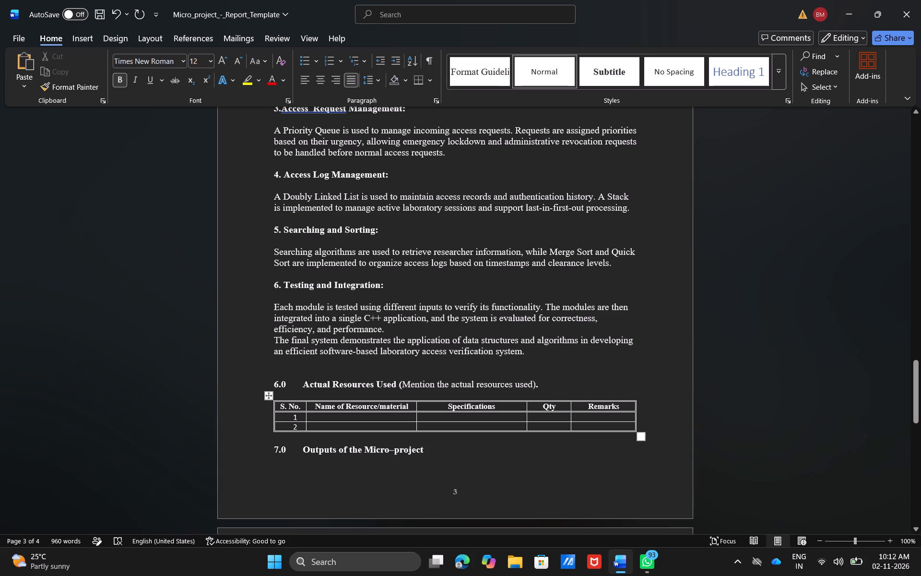
Delete the bracketed note "(Mention the actual resources used)." from the section 6.0 heading.
drag(550, 386, 398, 383)
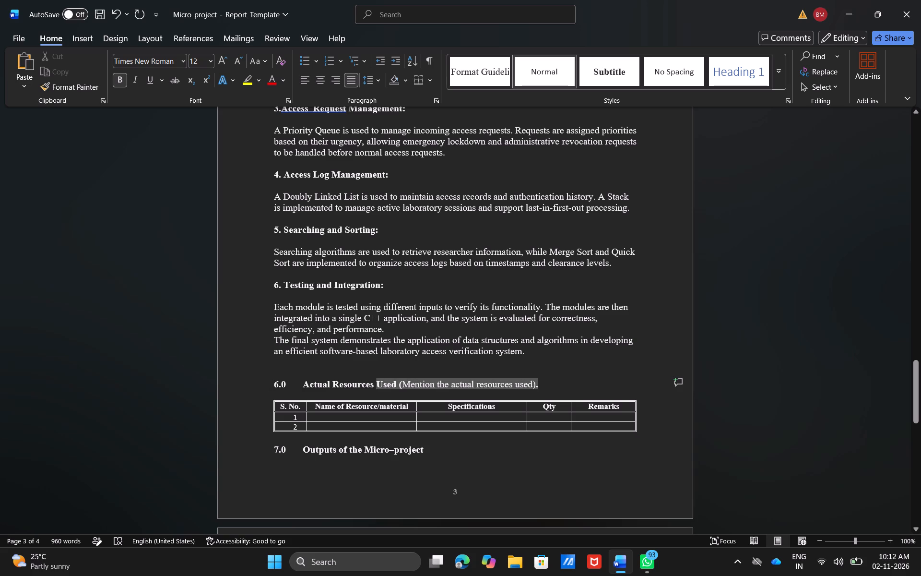
drag(398, 383, 399, 385)
key(BackSpace)
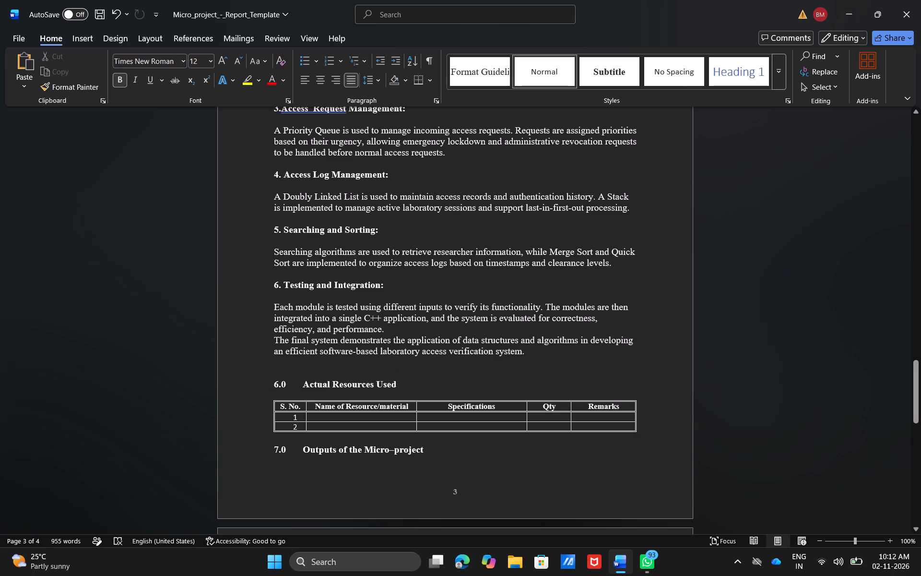
Set the "6.0 Actual Resources Used" heading to 14 pt and underline it.
right_drag(399, 385, 275, 384)
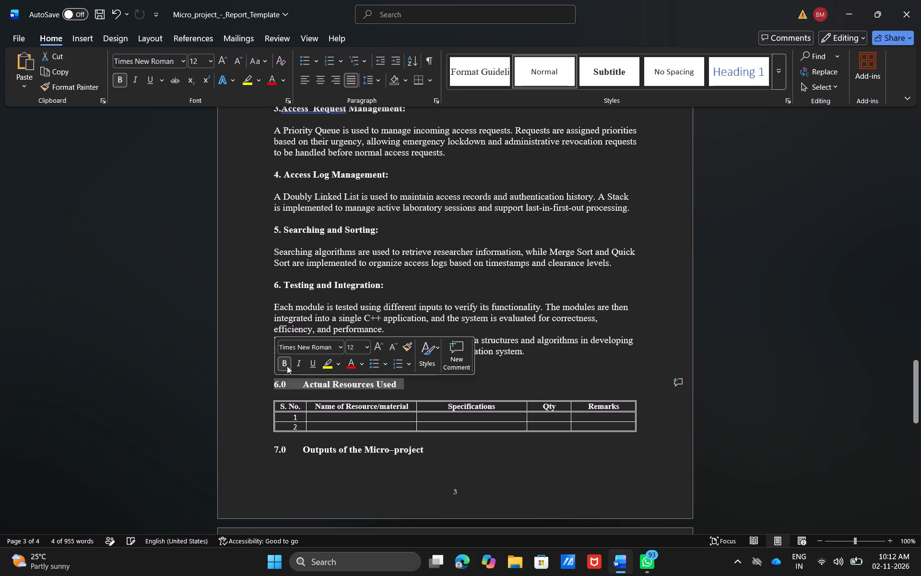
click(370, 346)
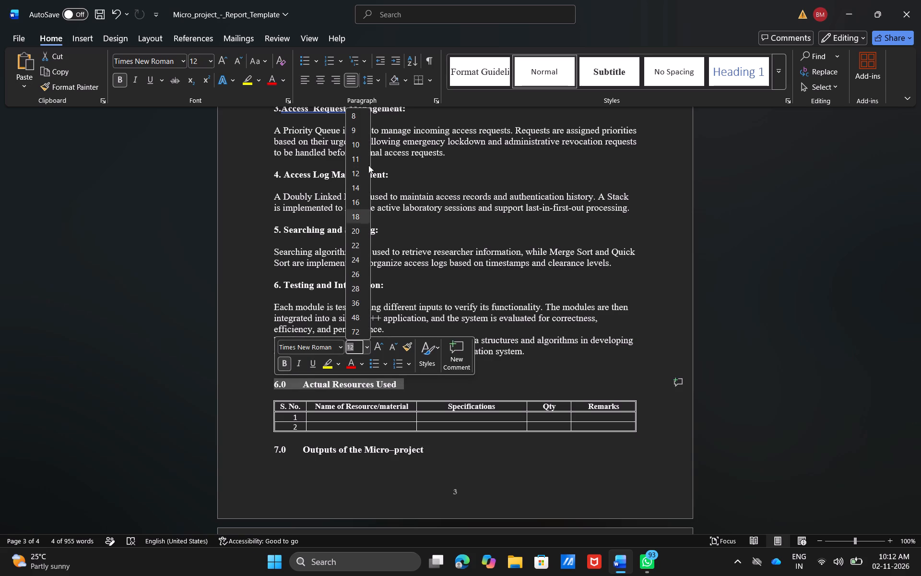
click(357, 188)
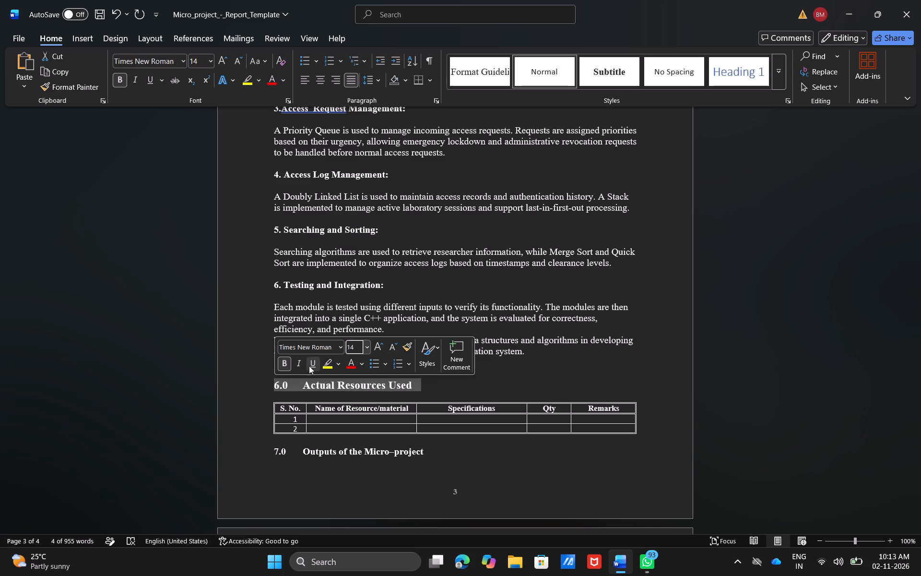
click(310, 366)
click(298, 393)
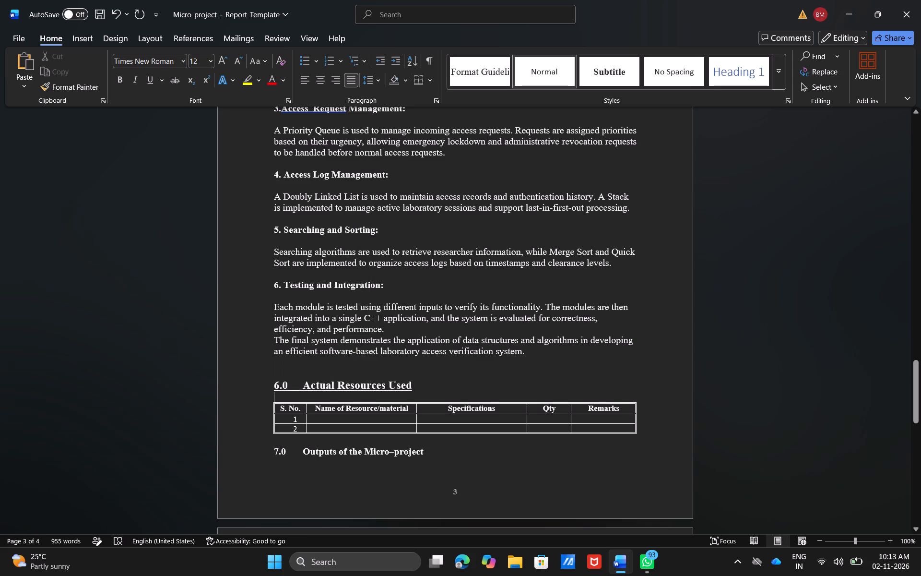
Change the heading number and its spacing so the heading reads "6. Actual Resources Used".
click(303, 384)
key(BackSpace)
key(BackSpace)
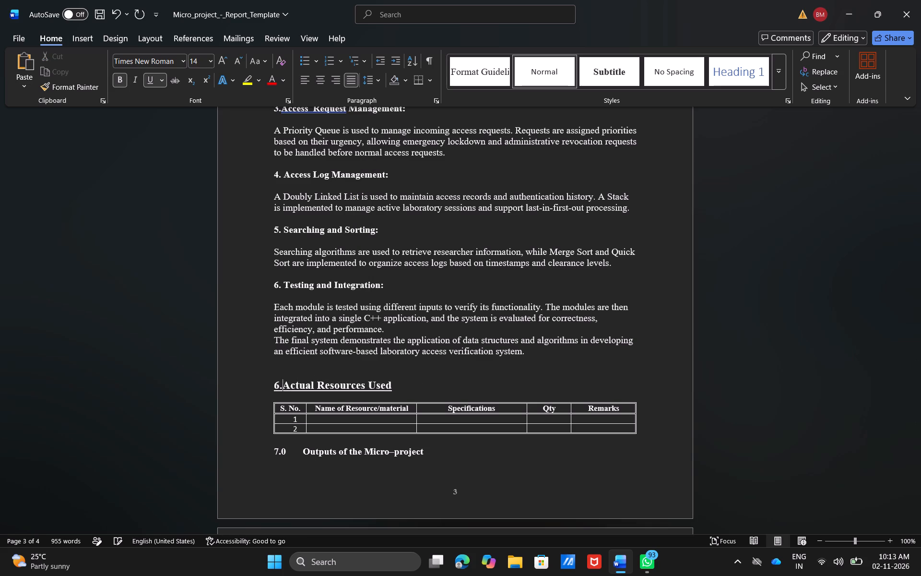
key(BackSpace)
text(.)
key(space)
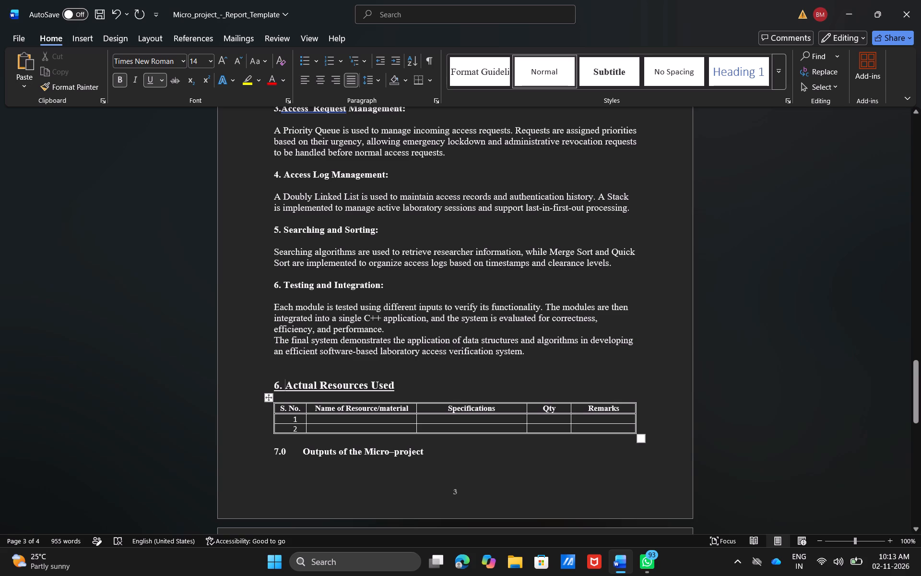
scroll(326, 444, down, 1)
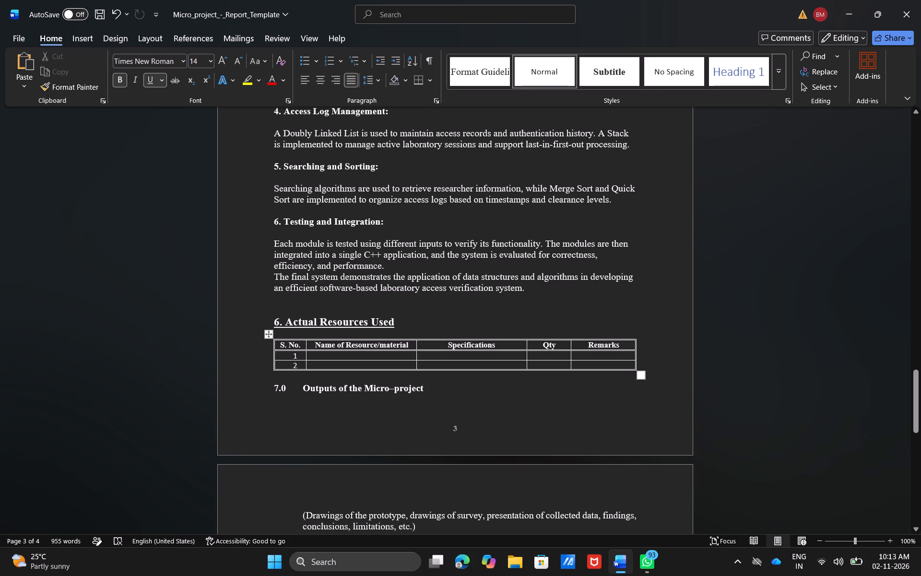
click(389, 355)
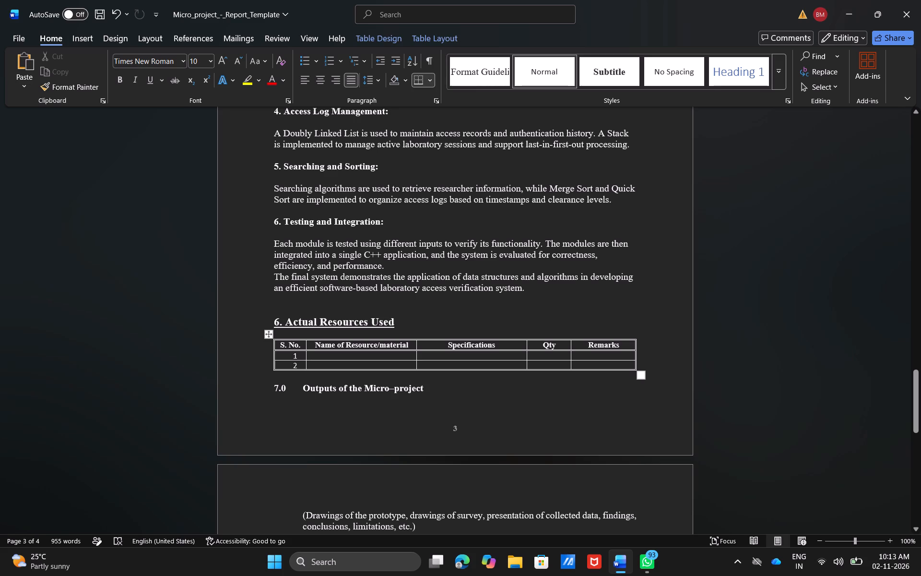
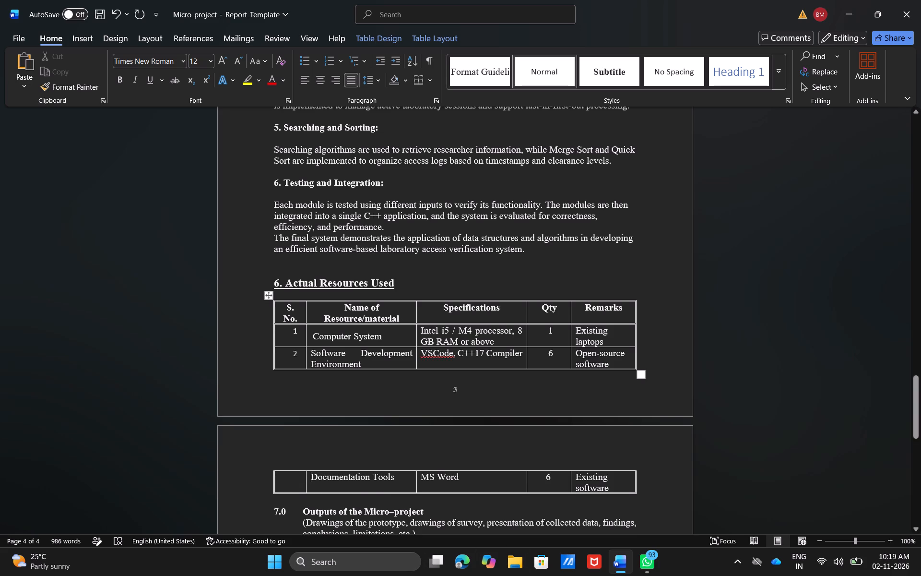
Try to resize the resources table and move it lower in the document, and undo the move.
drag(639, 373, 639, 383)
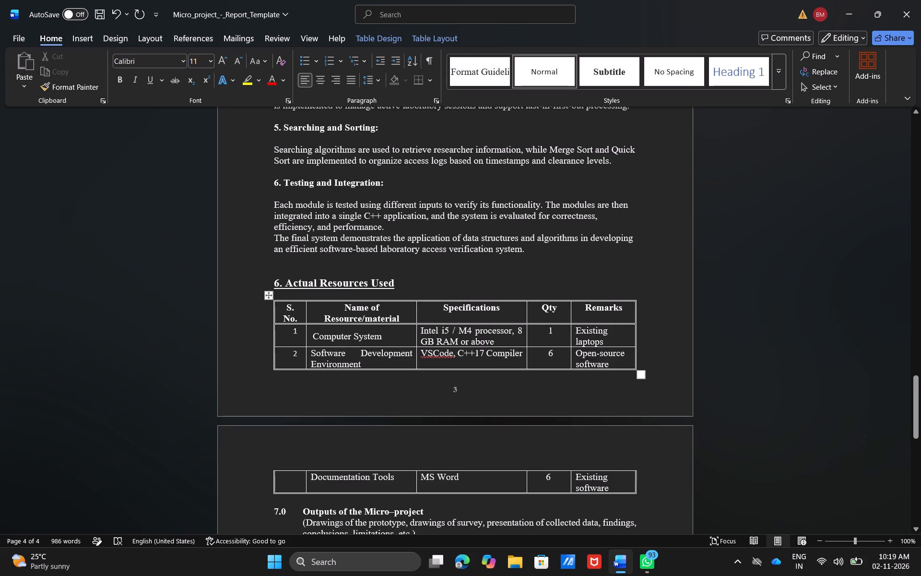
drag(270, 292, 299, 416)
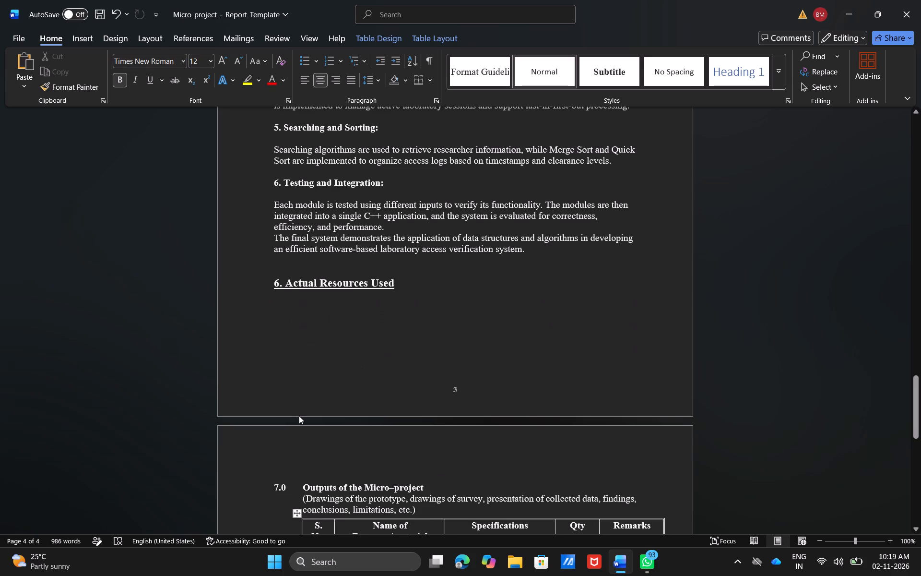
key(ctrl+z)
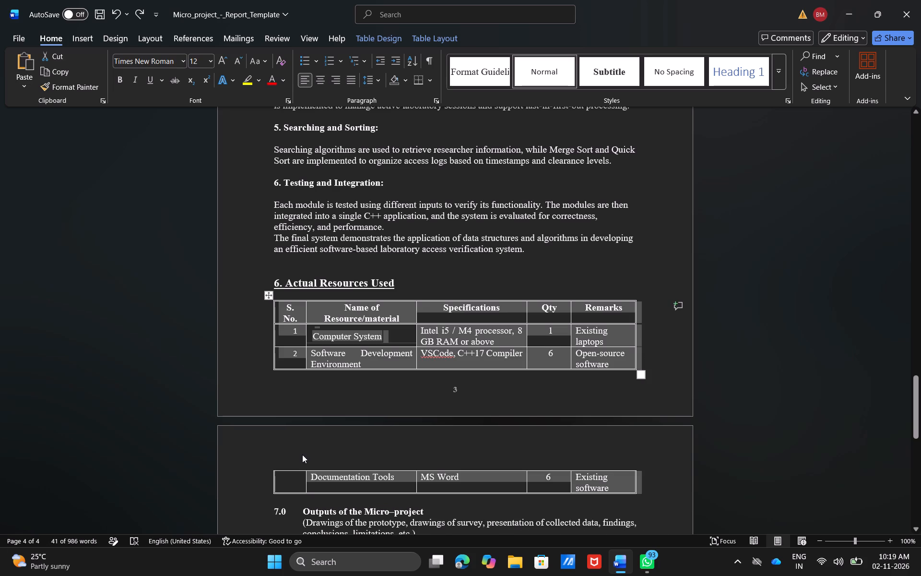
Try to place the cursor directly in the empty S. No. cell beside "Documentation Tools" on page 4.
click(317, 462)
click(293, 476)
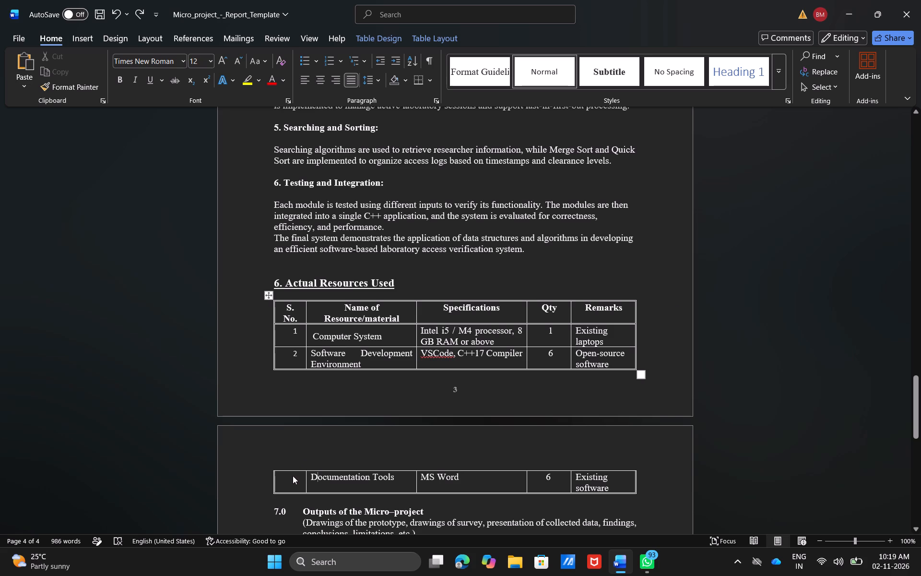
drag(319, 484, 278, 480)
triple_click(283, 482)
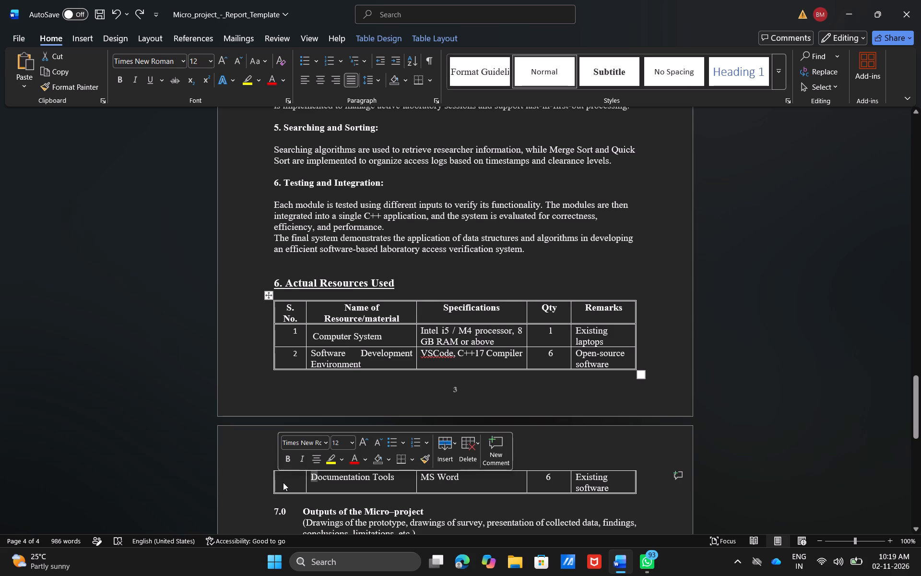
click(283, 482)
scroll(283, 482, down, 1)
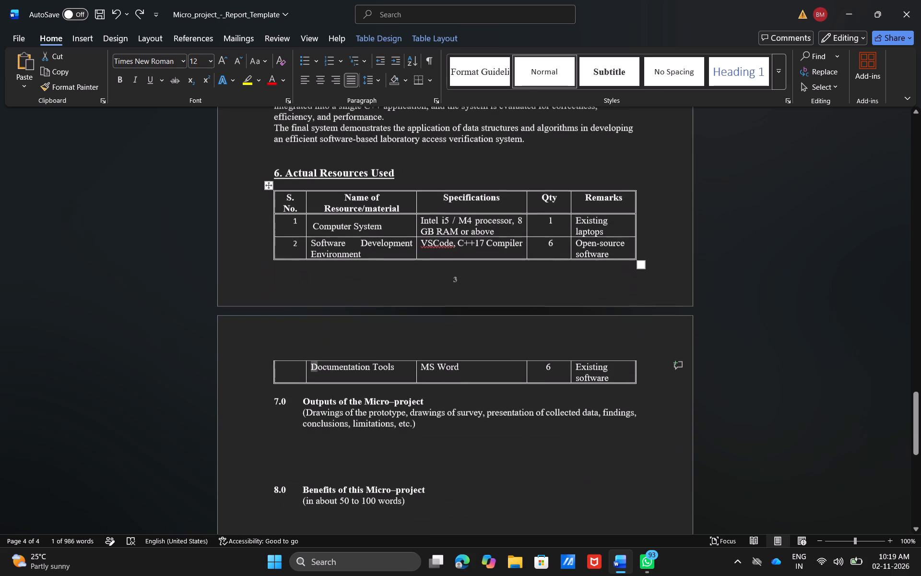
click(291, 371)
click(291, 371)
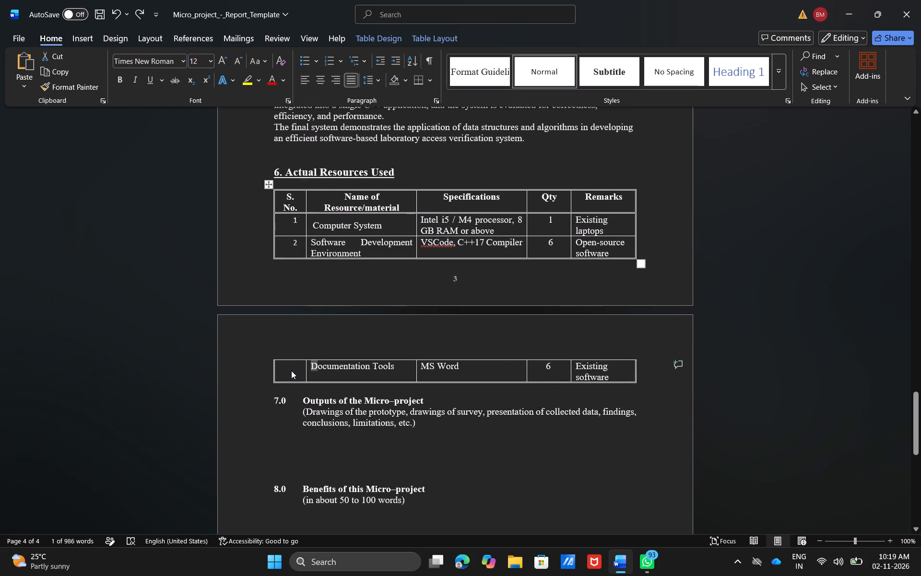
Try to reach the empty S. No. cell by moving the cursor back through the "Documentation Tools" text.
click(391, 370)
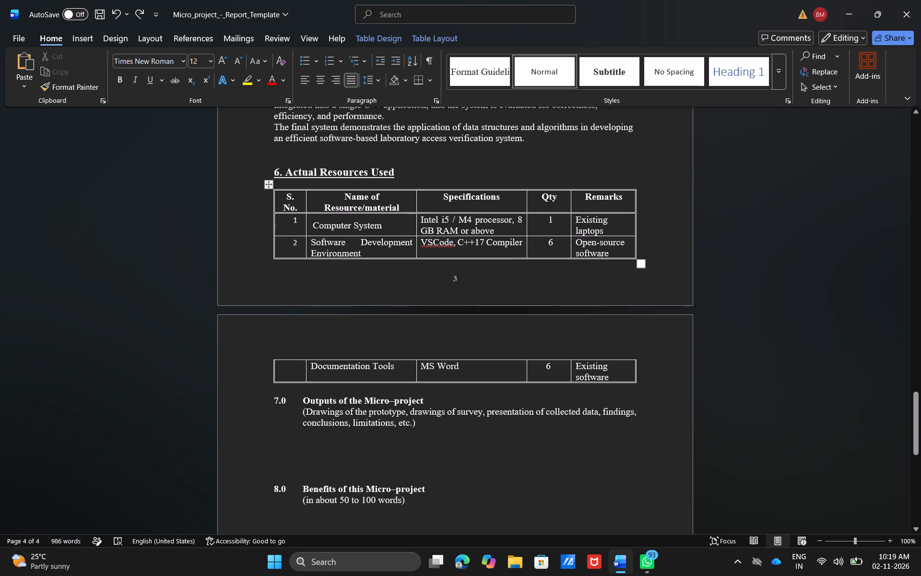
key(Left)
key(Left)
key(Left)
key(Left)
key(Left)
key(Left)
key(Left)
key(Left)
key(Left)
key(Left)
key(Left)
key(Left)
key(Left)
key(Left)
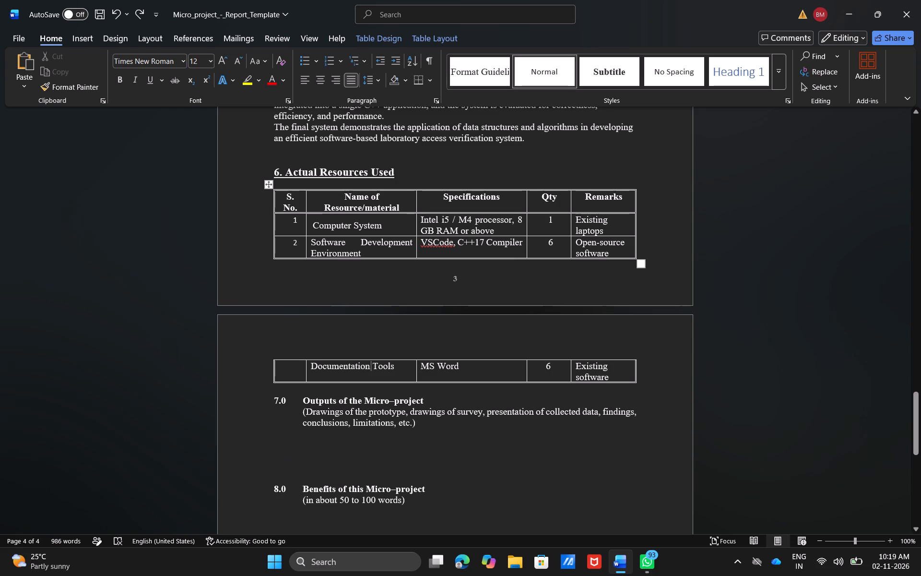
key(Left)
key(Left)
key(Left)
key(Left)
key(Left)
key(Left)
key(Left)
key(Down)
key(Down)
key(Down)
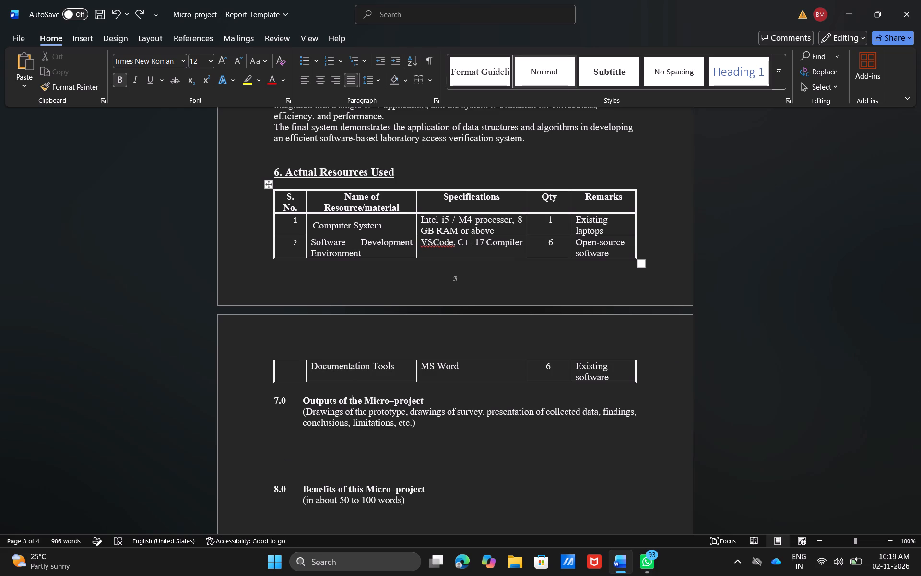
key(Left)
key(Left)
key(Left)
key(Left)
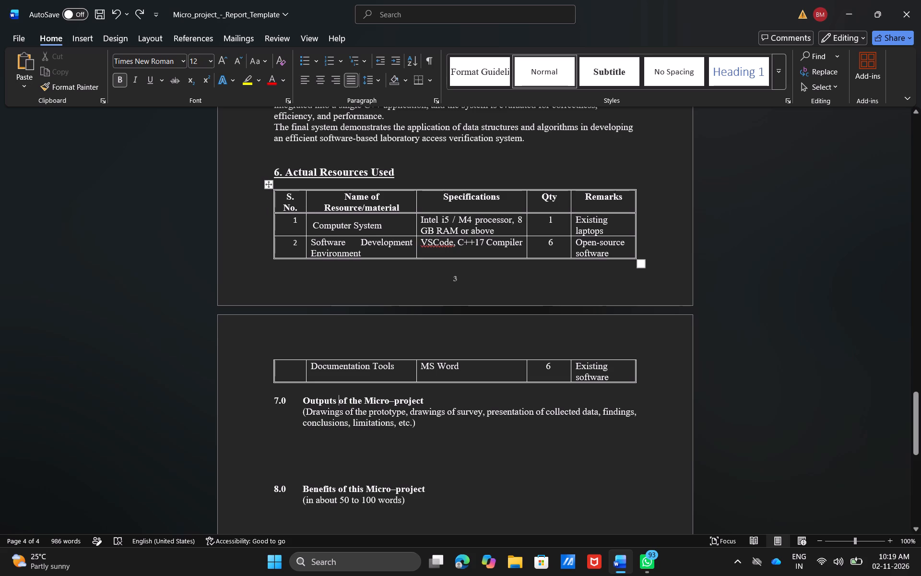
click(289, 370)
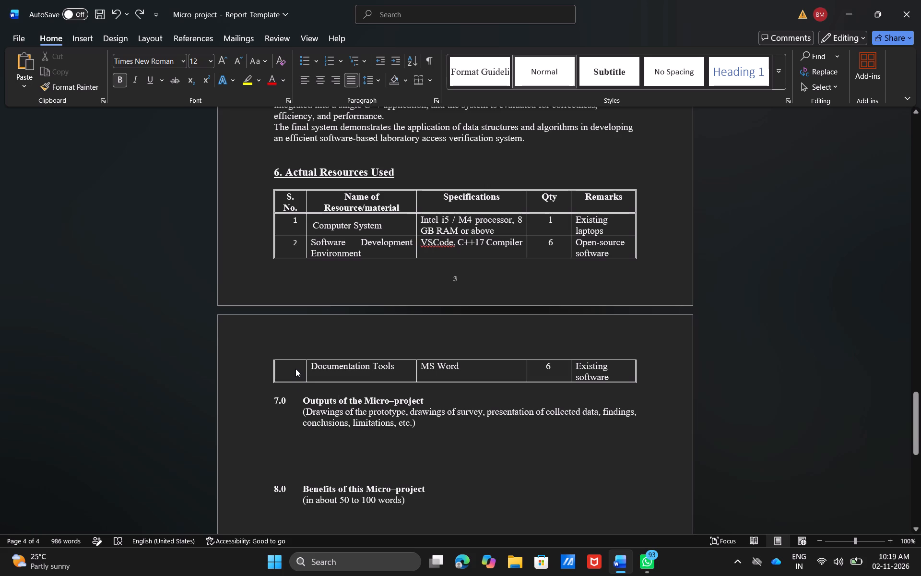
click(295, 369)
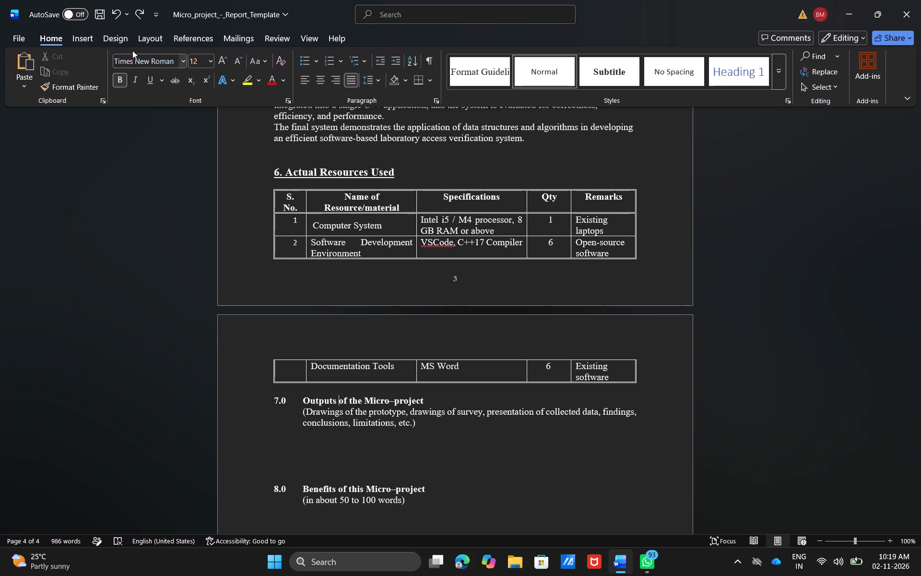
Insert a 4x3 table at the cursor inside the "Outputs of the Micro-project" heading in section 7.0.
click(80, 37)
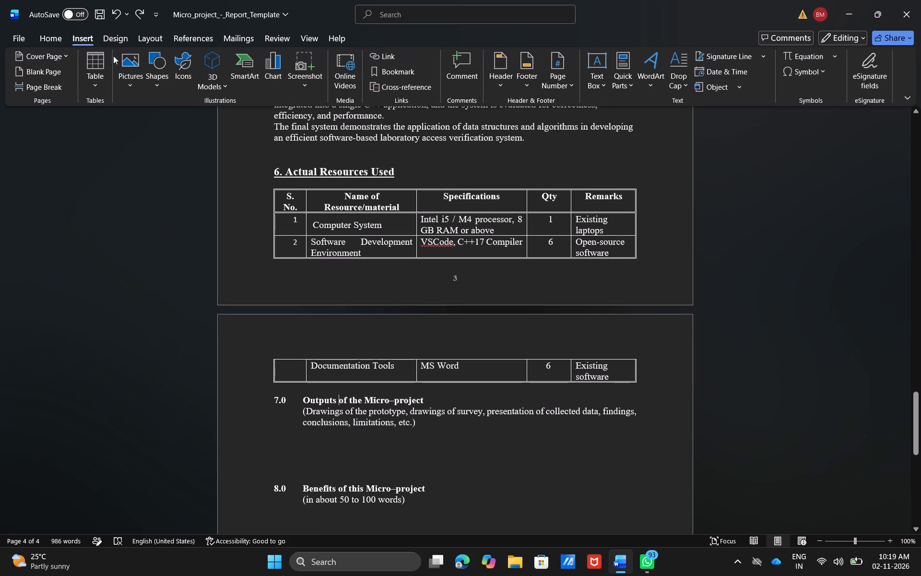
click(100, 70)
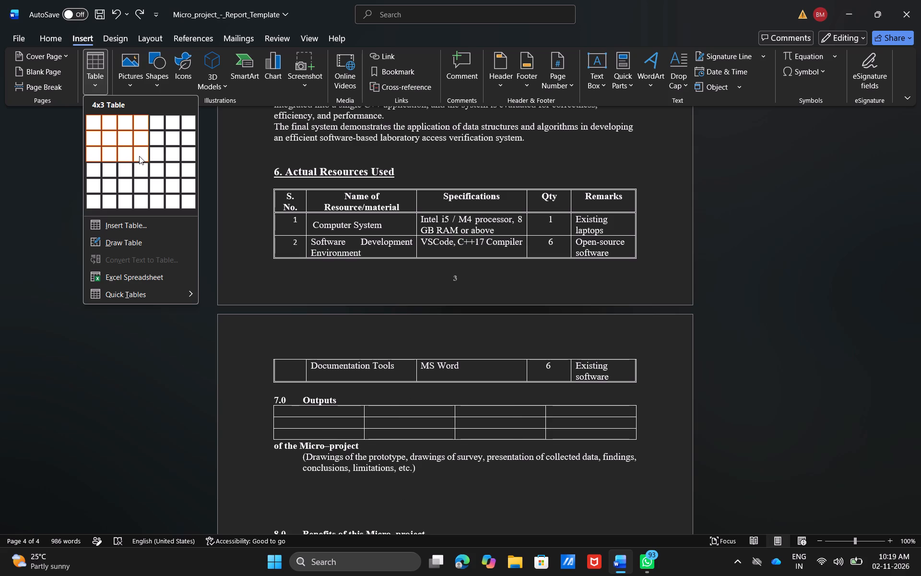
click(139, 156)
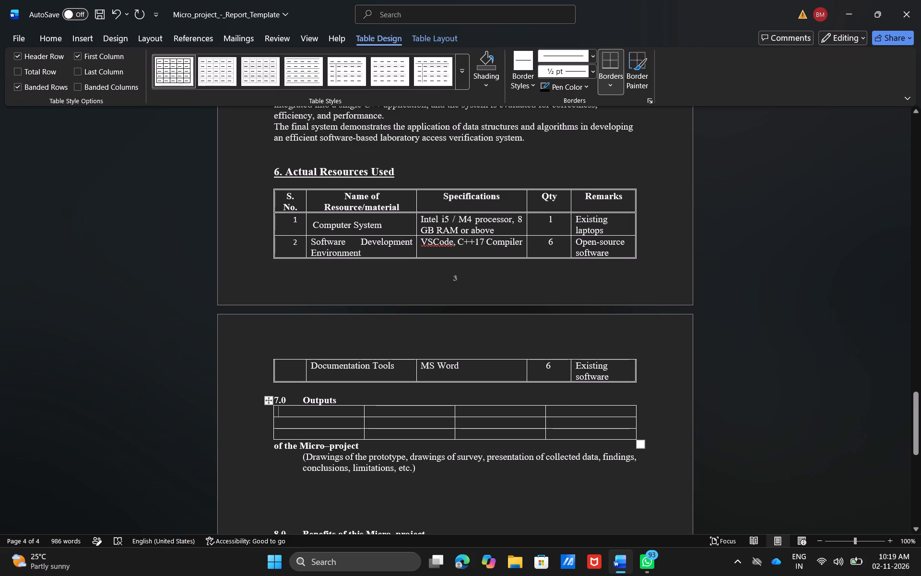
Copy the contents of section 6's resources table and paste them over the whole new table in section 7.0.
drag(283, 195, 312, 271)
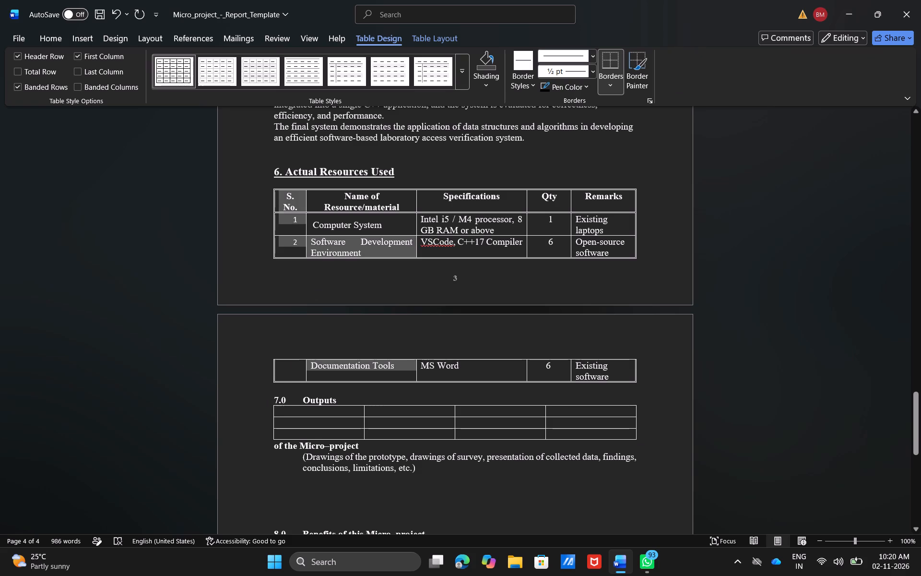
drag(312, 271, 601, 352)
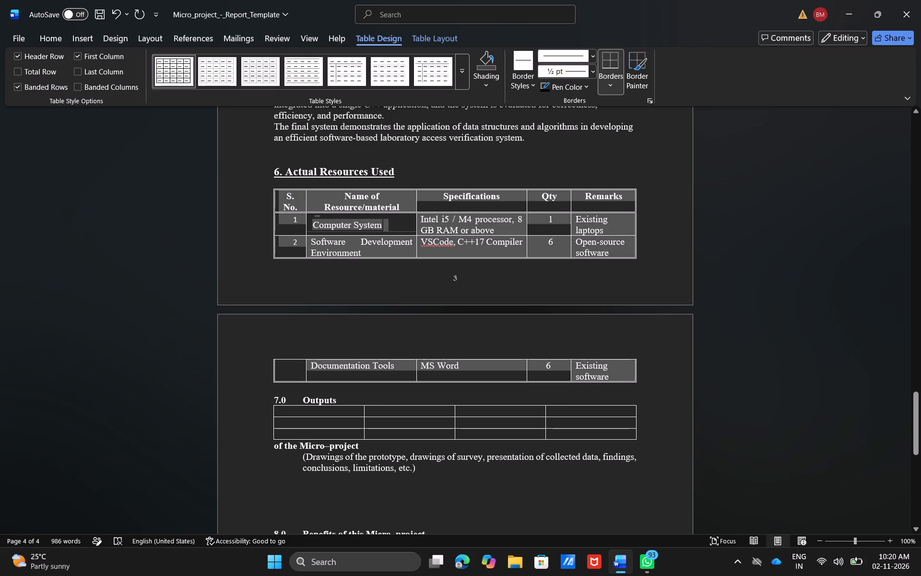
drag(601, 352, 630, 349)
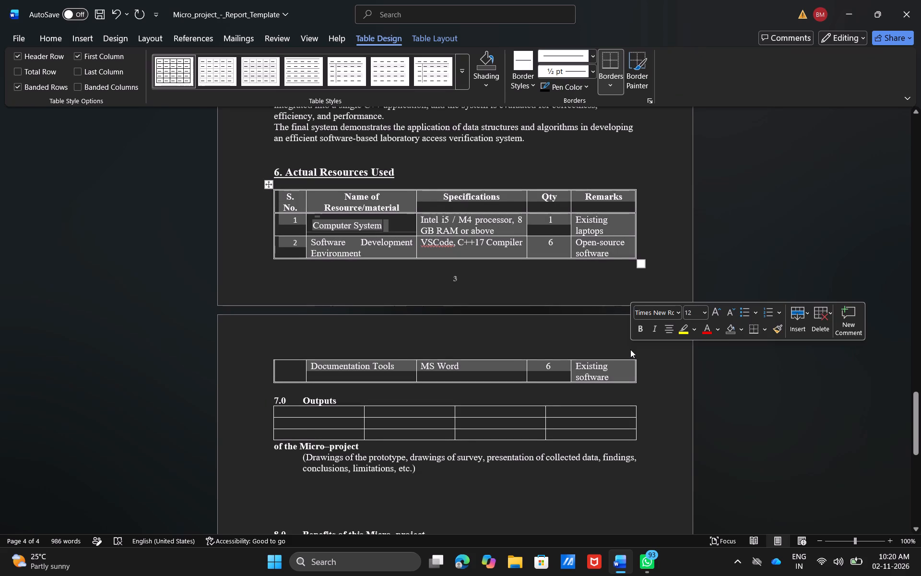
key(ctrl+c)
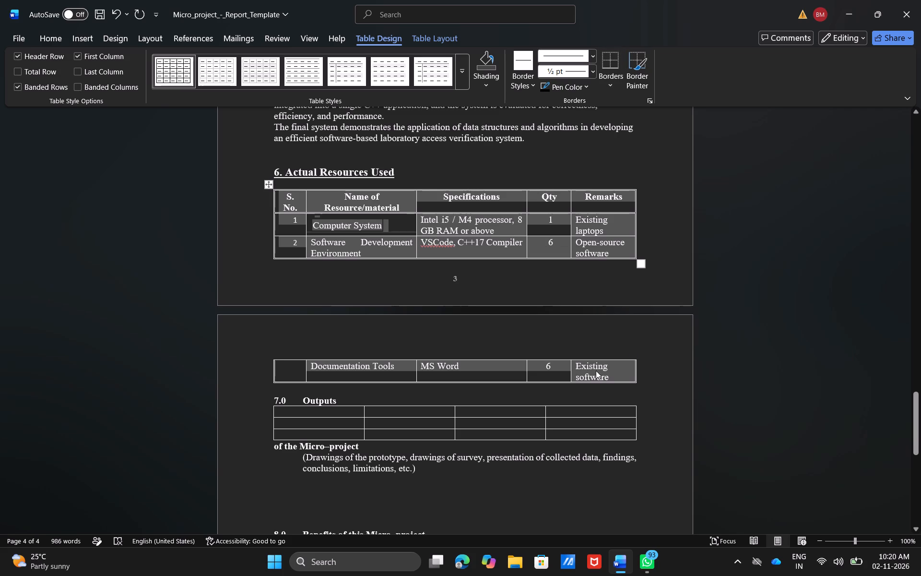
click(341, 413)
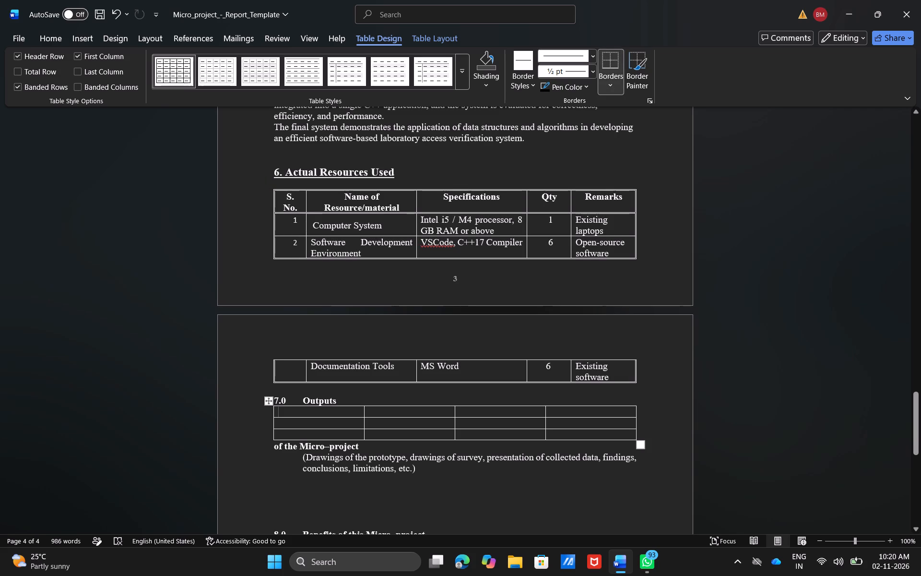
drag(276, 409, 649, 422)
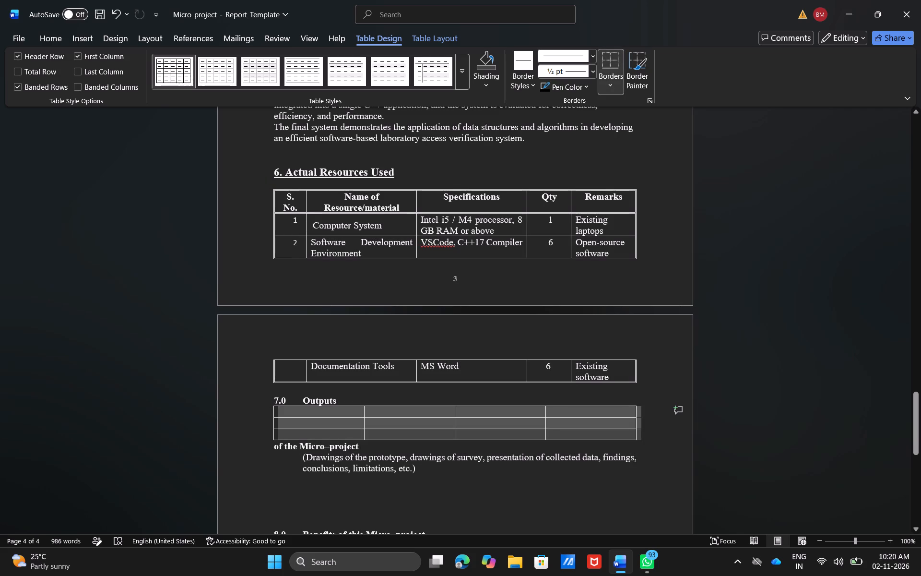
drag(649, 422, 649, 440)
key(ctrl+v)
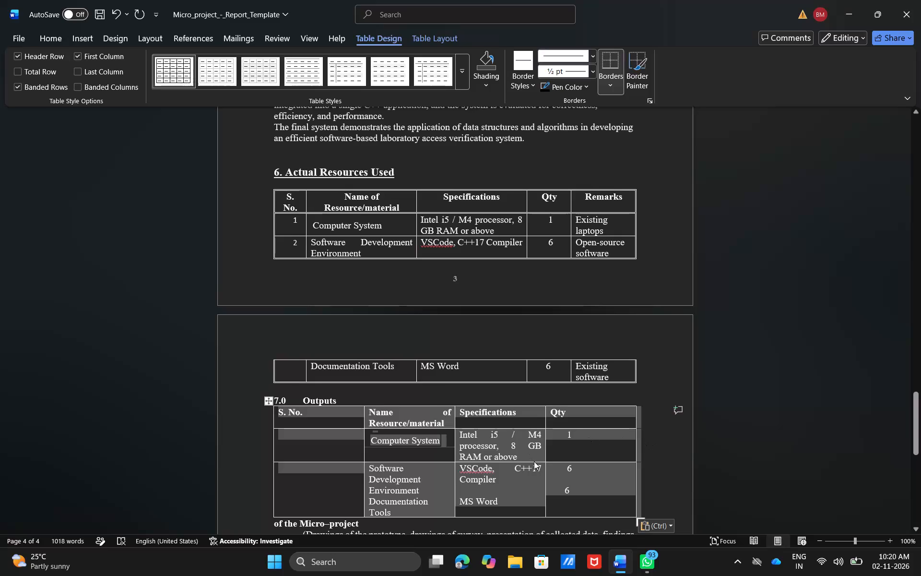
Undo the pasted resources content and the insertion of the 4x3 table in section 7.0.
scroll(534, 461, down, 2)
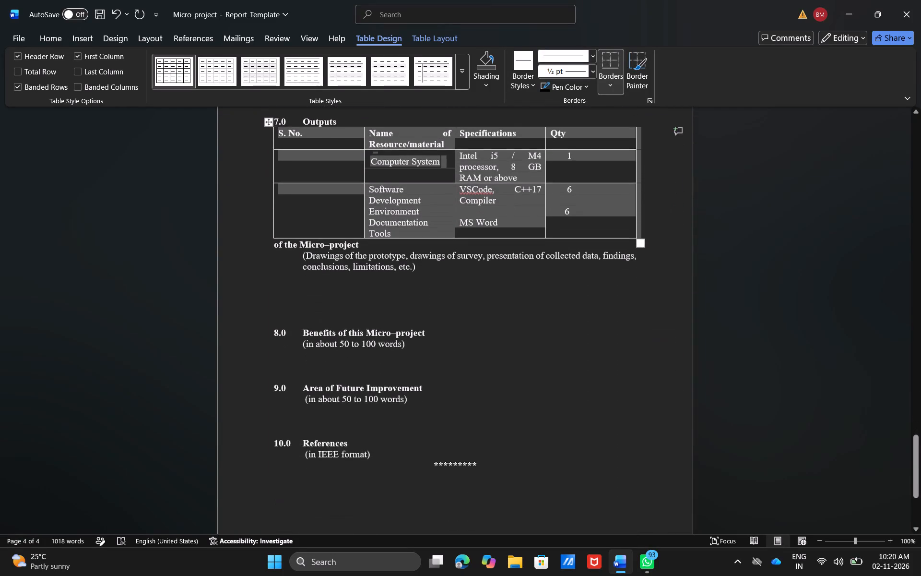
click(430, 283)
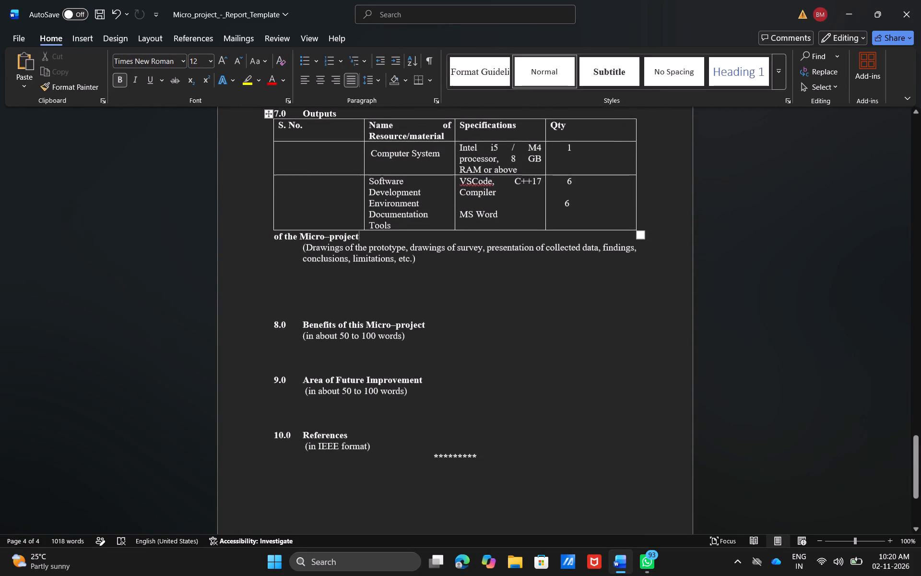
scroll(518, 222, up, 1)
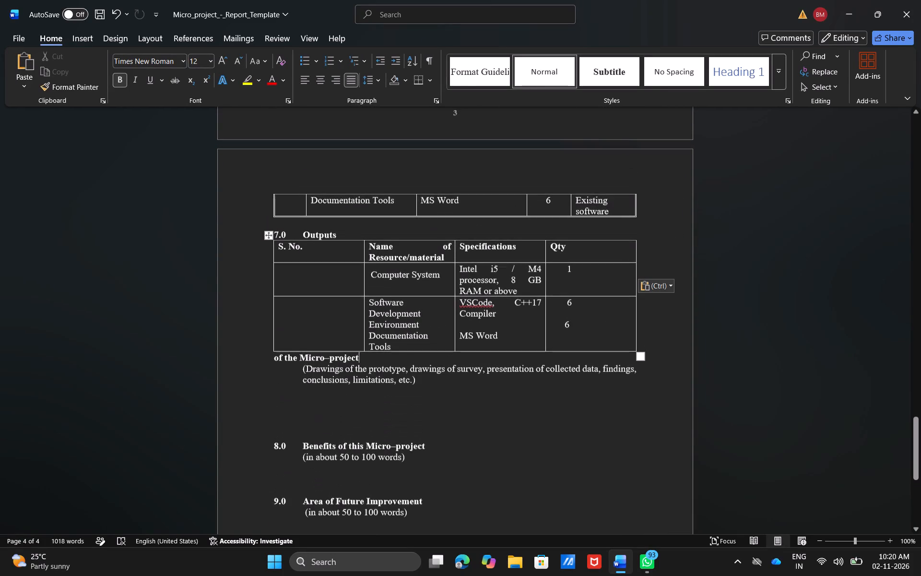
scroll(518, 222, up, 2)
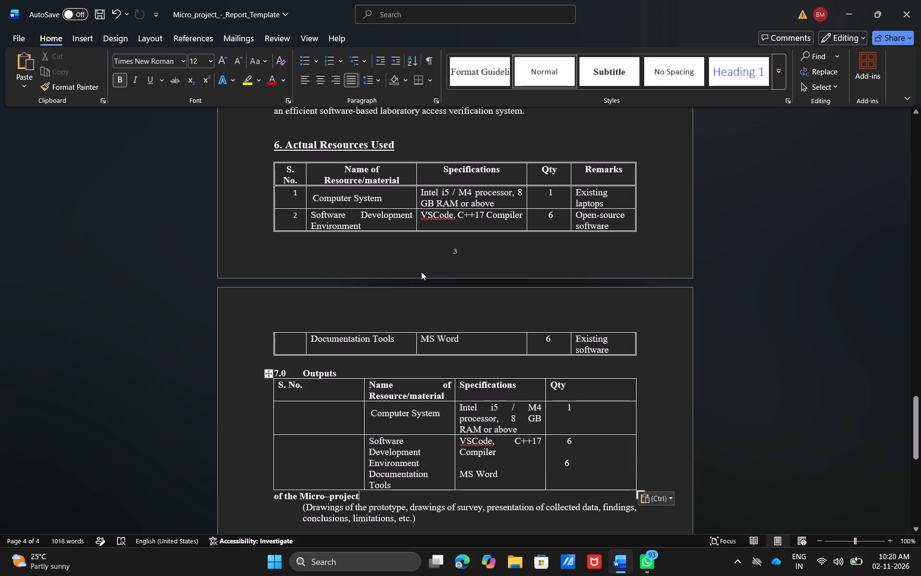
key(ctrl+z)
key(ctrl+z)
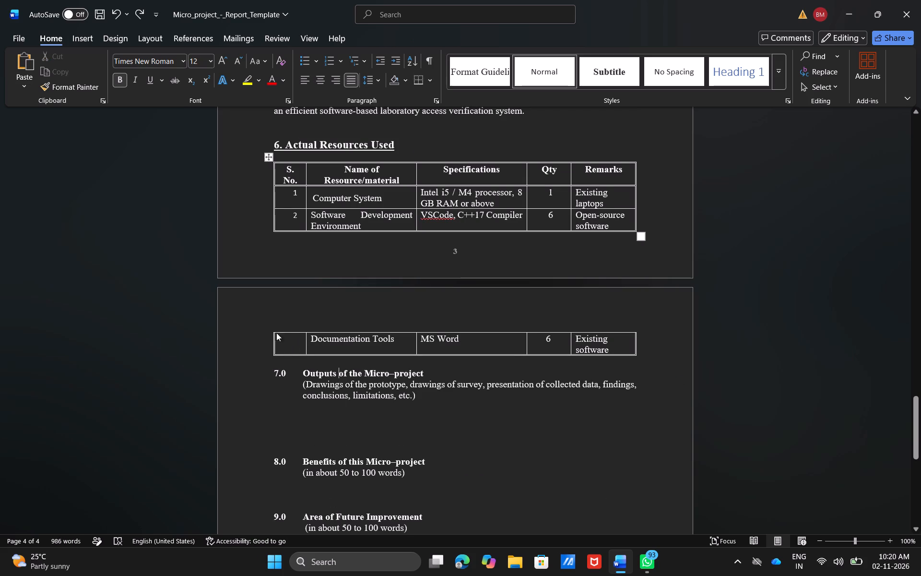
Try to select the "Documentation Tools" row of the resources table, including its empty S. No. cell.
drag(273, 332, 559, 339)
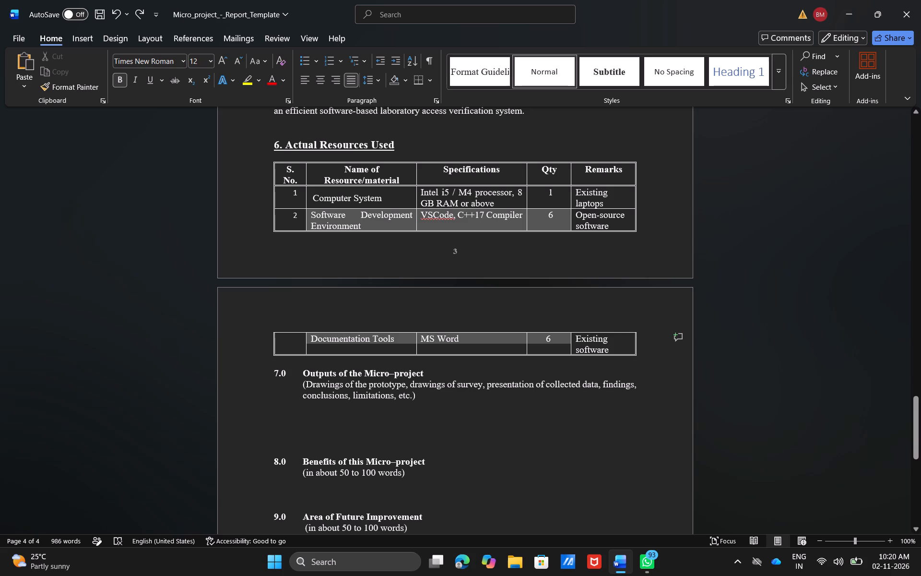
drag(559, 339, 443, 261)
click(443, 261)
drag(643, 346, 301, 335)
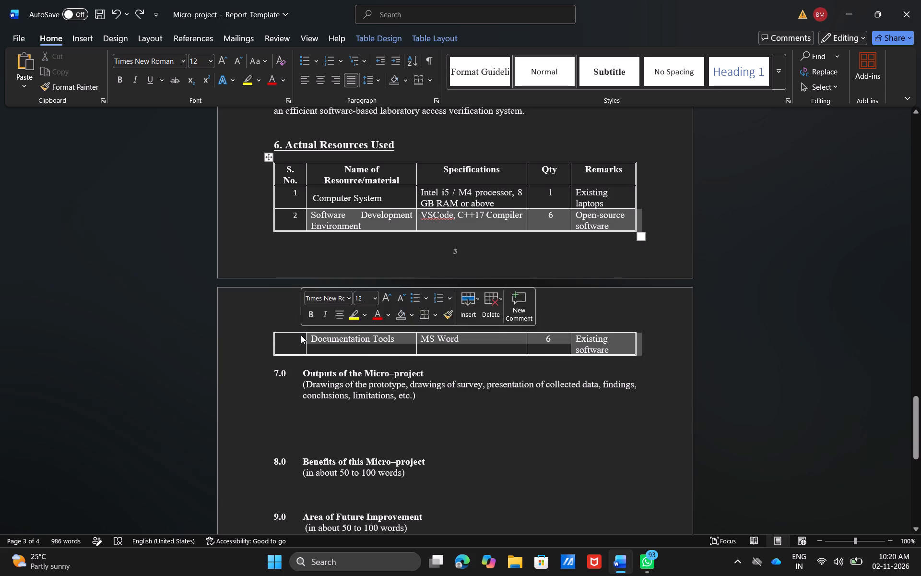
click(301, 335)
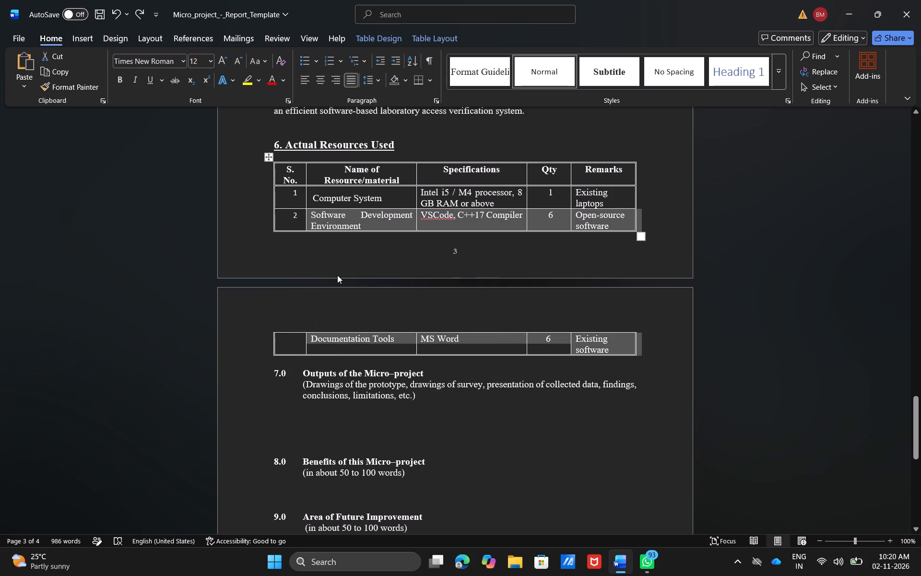
Undo the "Documentation Tools" row's entries and the addition of that third row in section 6's resources table.
key(ctrl+z)
key(ctrl+z)
key(ctrl+z)
key(ctrl+z)
key(ctrl+z)
key(ctrl+z)
key(ctrl+z)
key(ctrl+z)
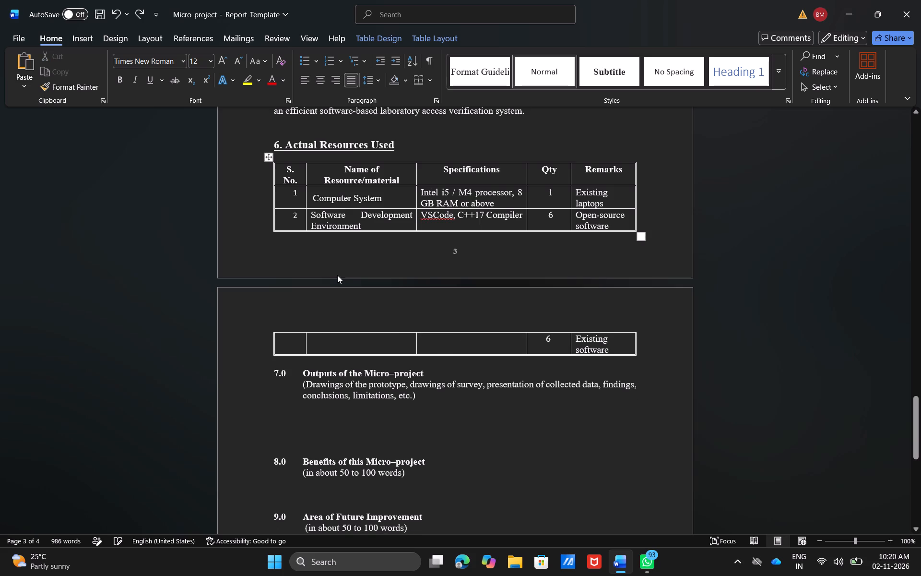
key(ctrl+z)
key(ctrl+z)
key(ctrl+z)
key(ctrl+z)
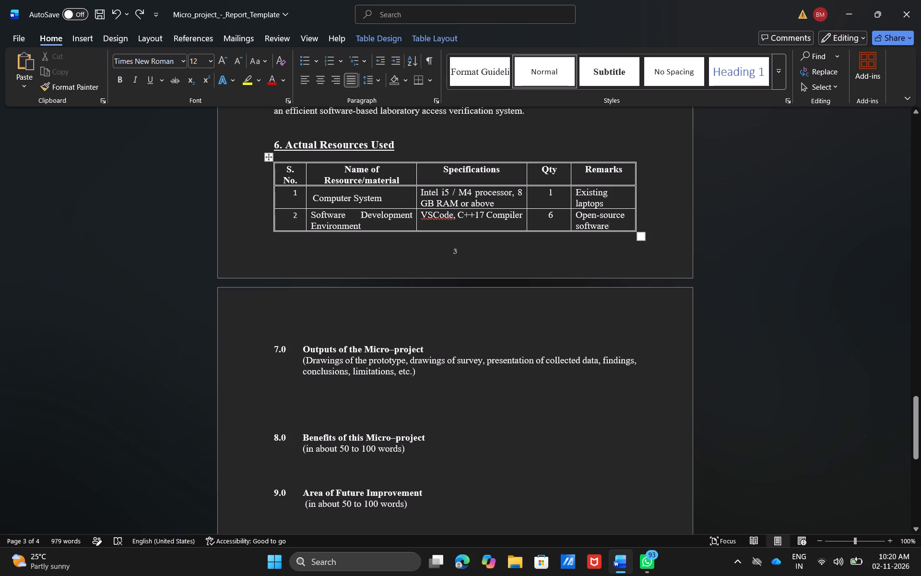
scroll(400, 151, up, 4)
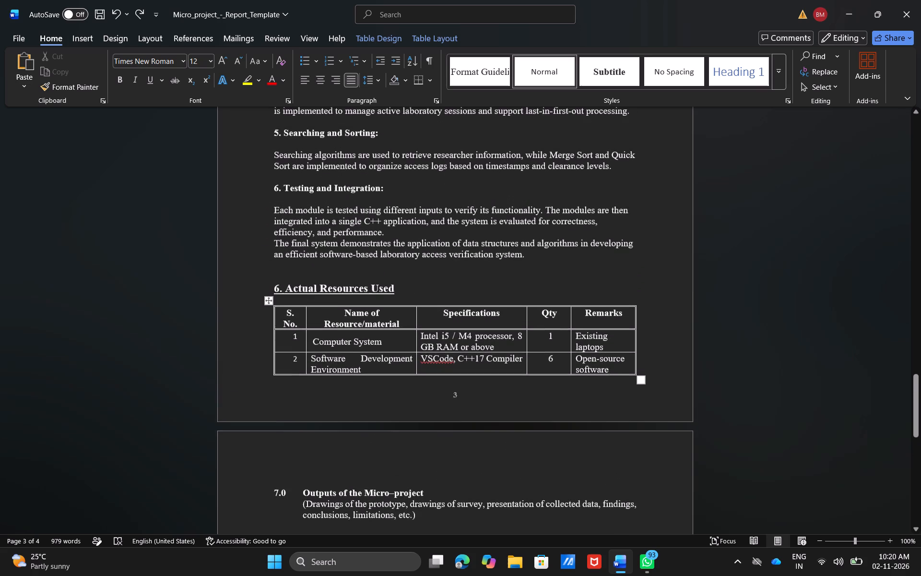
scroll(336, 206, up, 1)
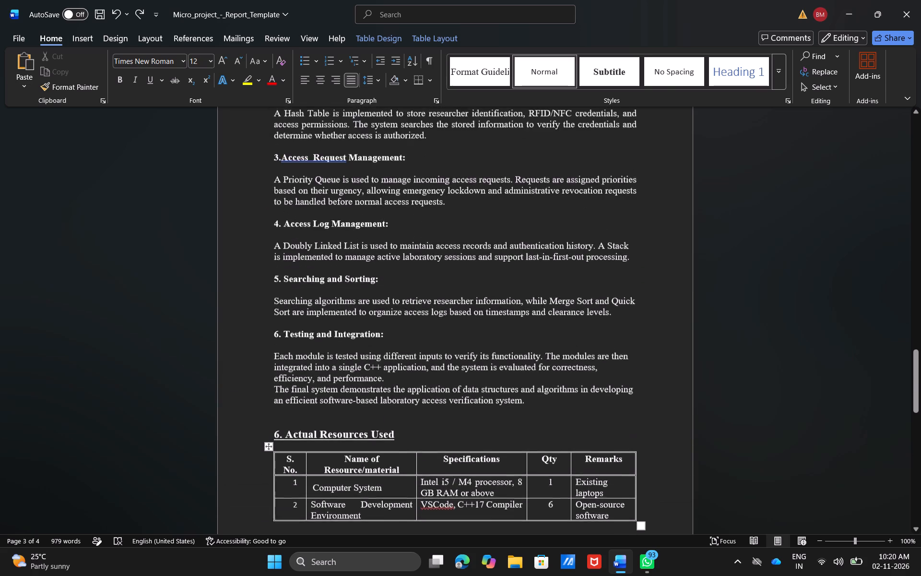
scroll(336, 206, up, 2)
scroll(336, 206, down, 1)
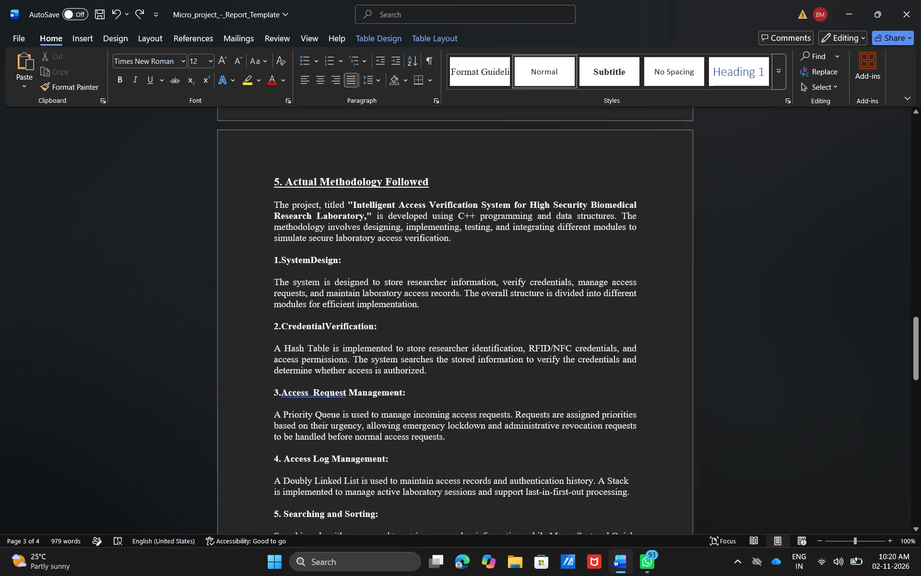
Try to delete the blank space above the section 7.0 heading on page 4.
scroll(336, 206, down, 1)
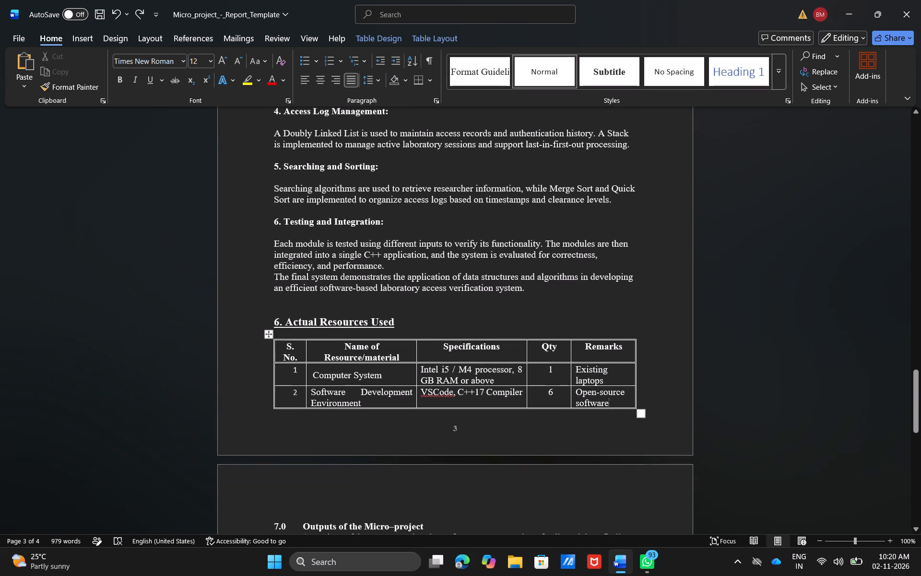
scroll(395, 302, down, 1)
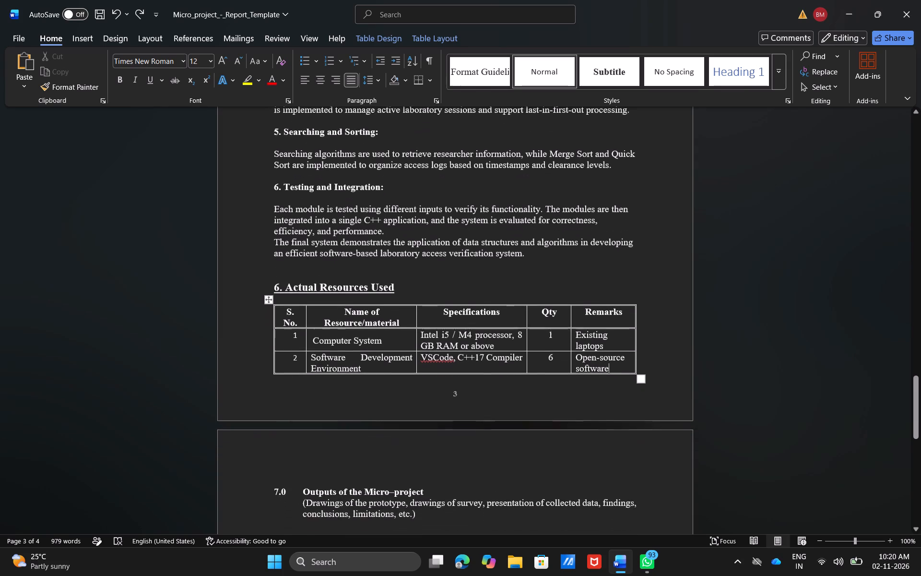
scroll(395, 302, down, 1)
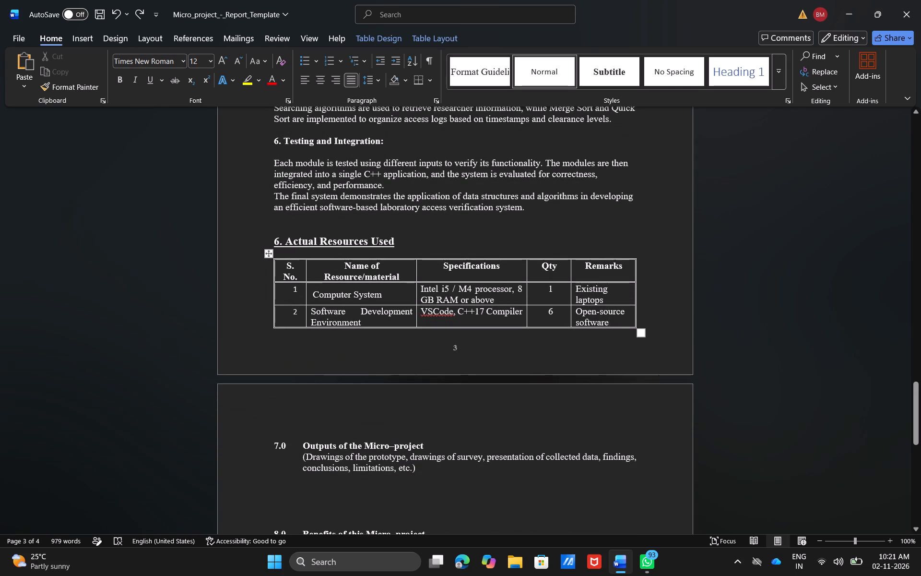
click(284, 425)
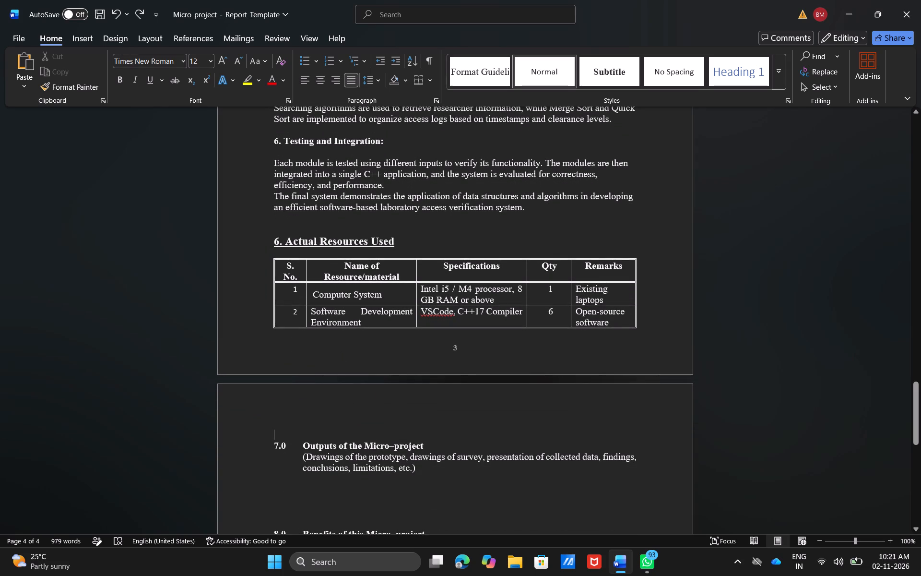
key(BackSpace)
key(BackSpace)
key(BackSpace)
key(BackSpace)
Insert a table of 5 columns and 2 rows with fixed column width on the blank line above section 7.0.
key(Up)
key(Down)
key(Up)
key(Down)
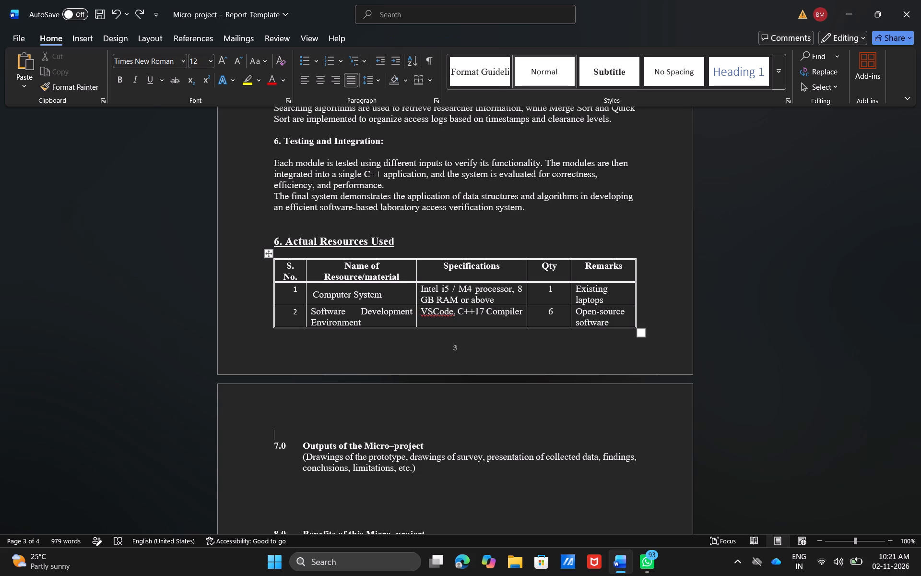
click(80, 40)
click(97, 56)
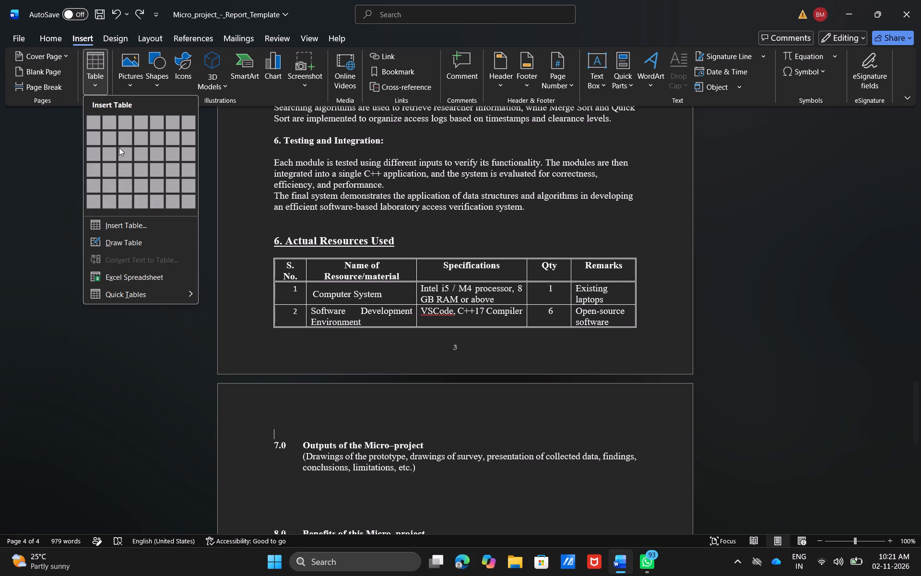
click(91, 123)
click(121, 155)
click(312, 416)
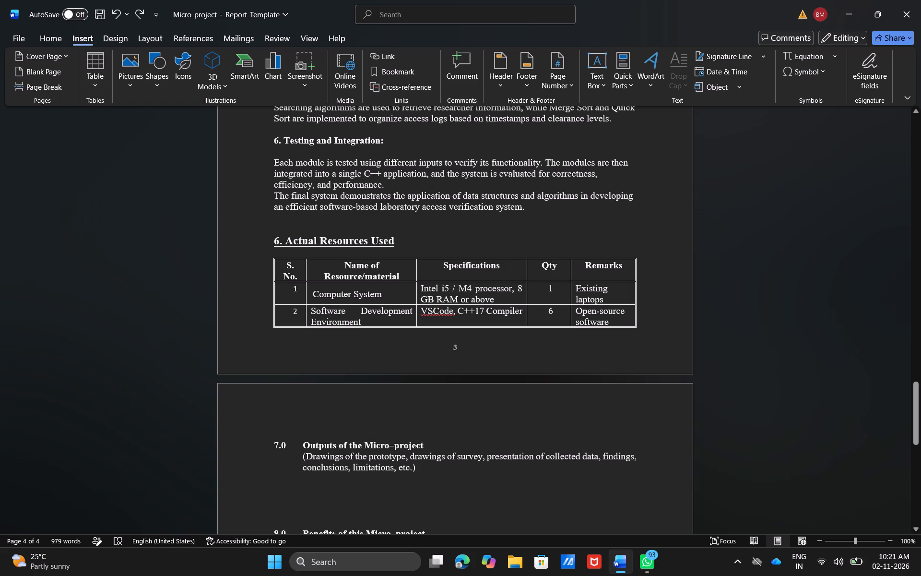
click(97, 68)
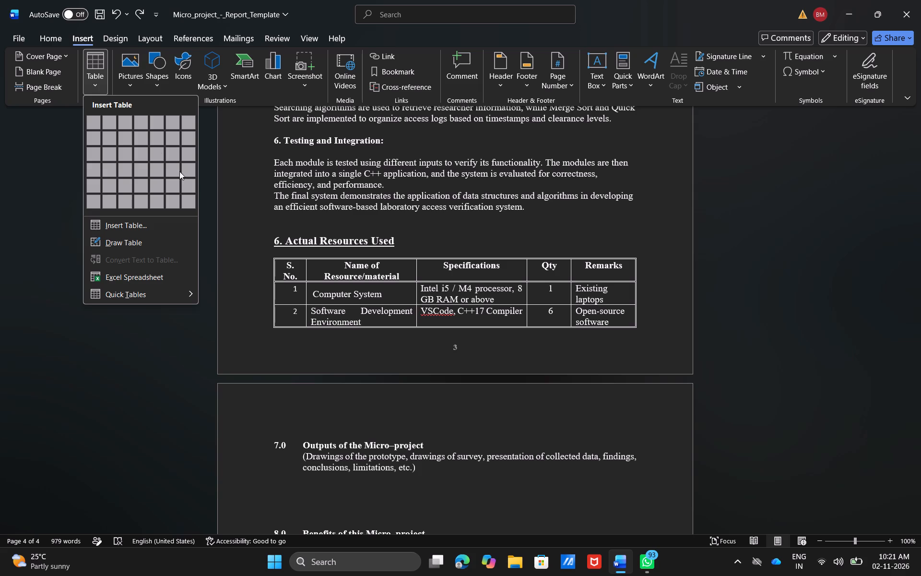
click(142, 221)
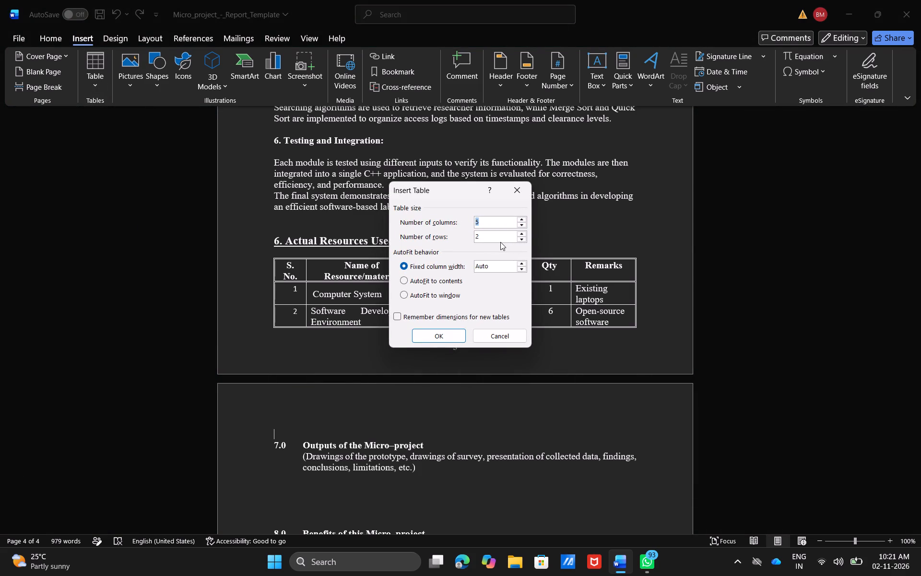
click(434, 342)
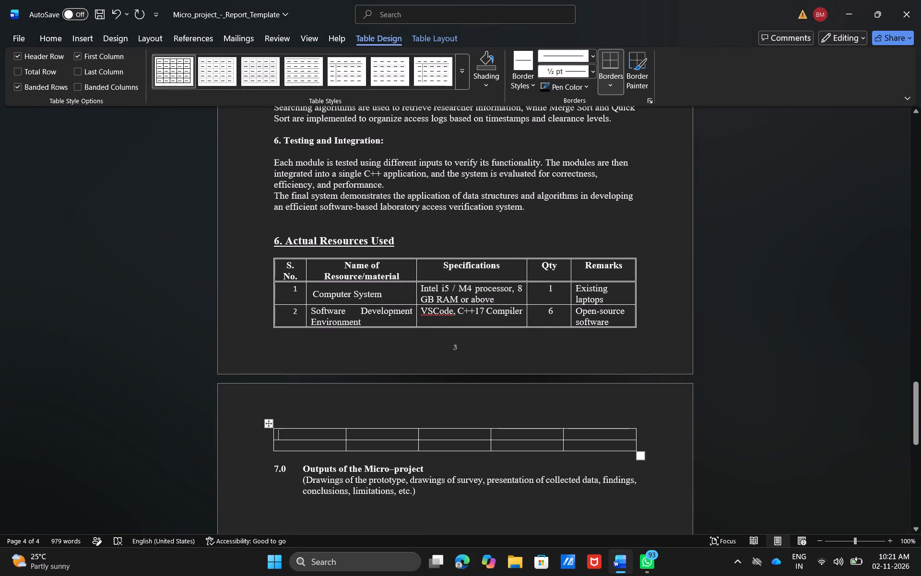
key(3)
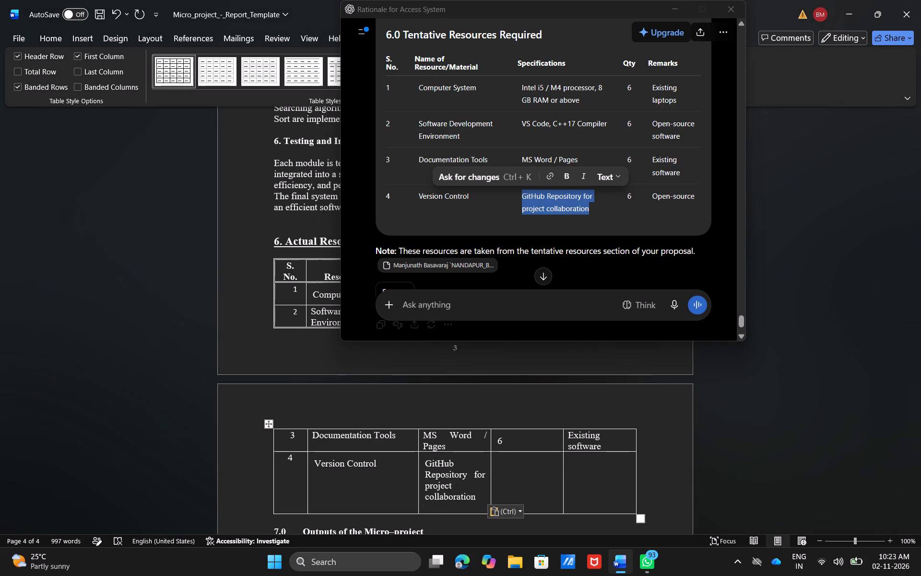
Copy the Version Control remark "Open-source" from ChatGPT's resources table into row 4's fifth cell in Word.
drag(697, 195, 658, 196)
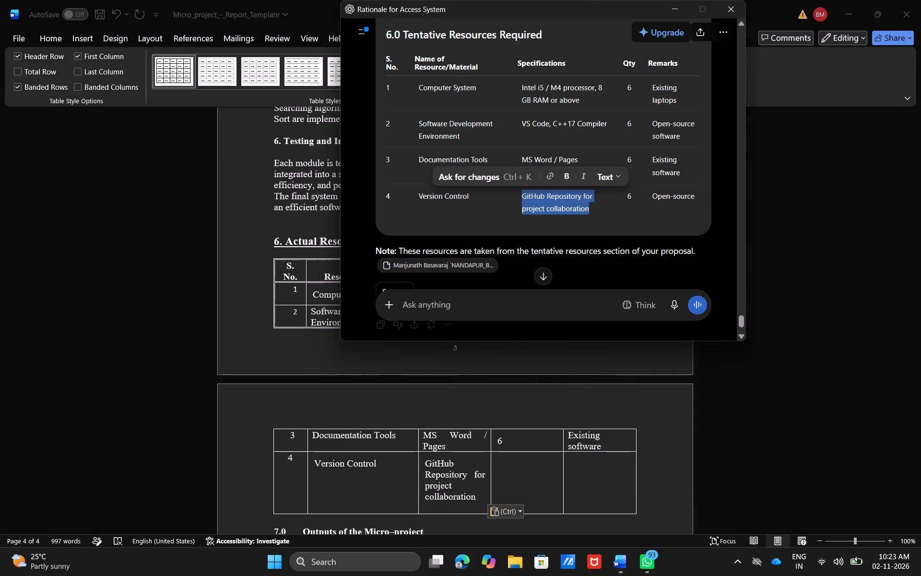
drag(658, 196, 650, 196)
key(ctrl+c)
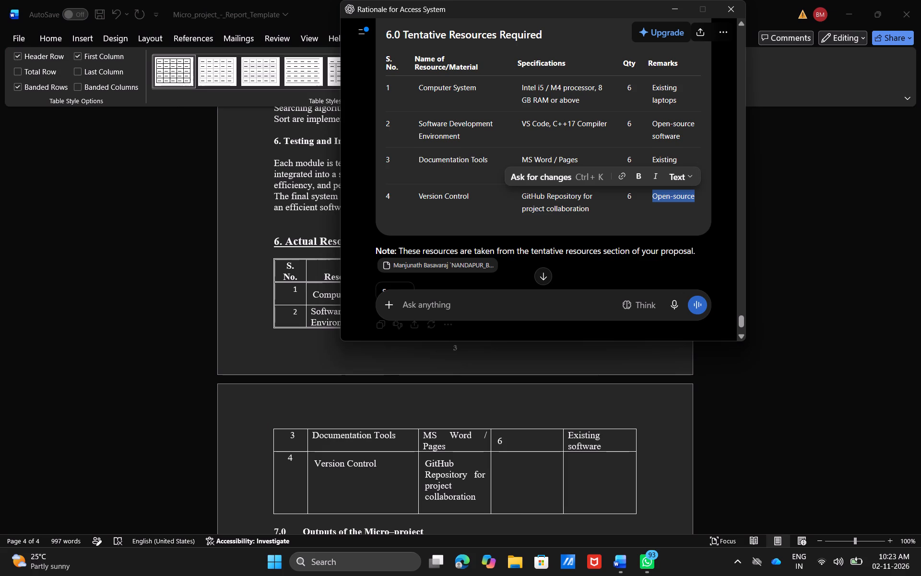
click(585, 465)
click(587, 478)
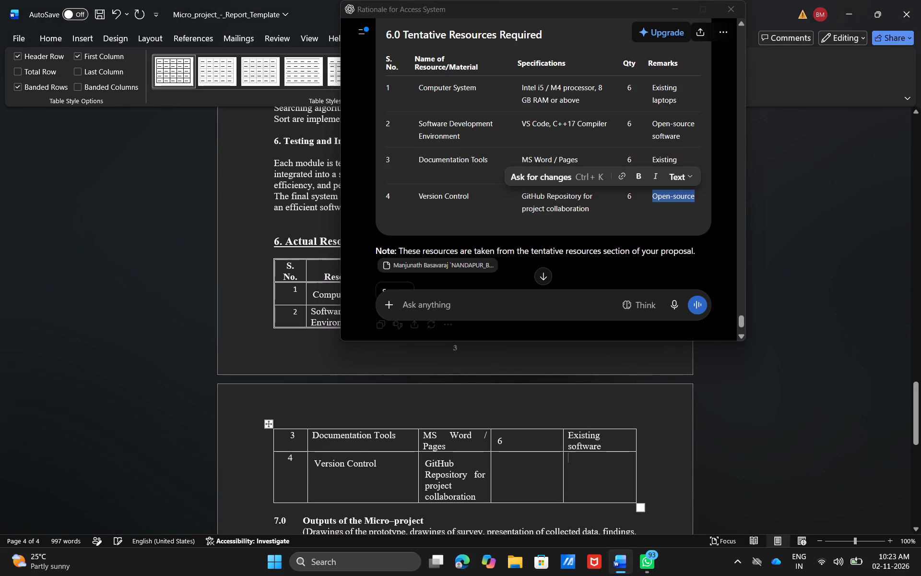
key(ctrl+v)
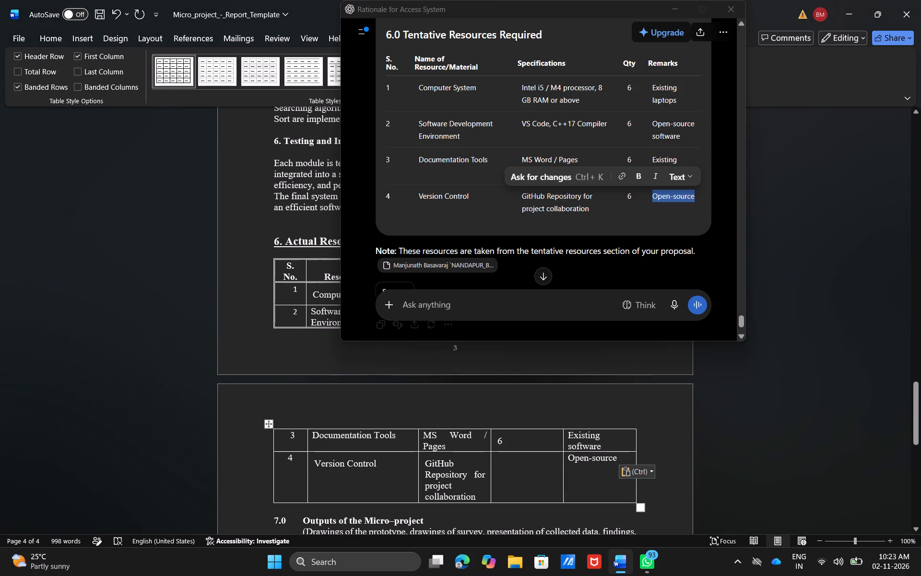
Enter the quantity 6 in row 4's fourth cell and hide the ChatGPT window.
click(537, 477)
key(6)
key(alt+space)
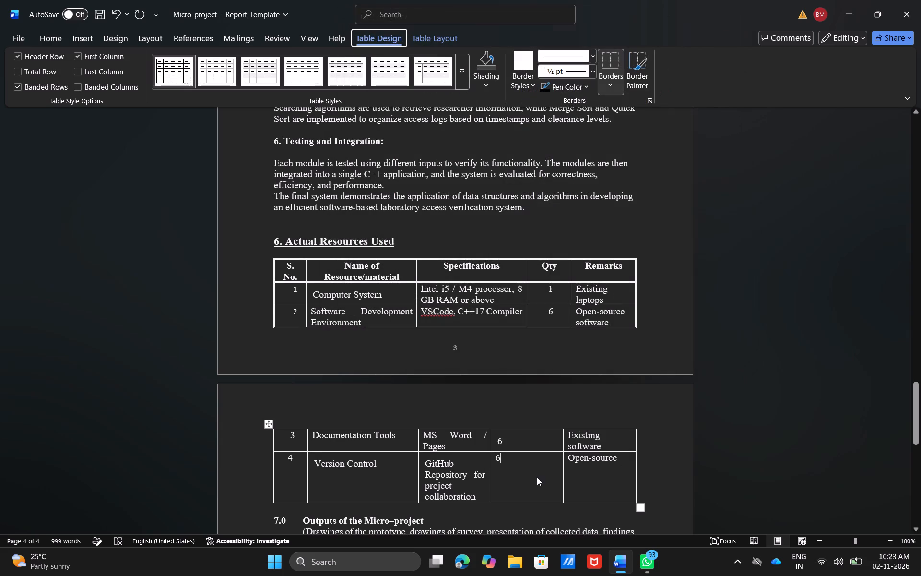
Left-align the contents of rows 3 and 4 in the Actual Resources Used table.
drag(286, 435, 477, 472)
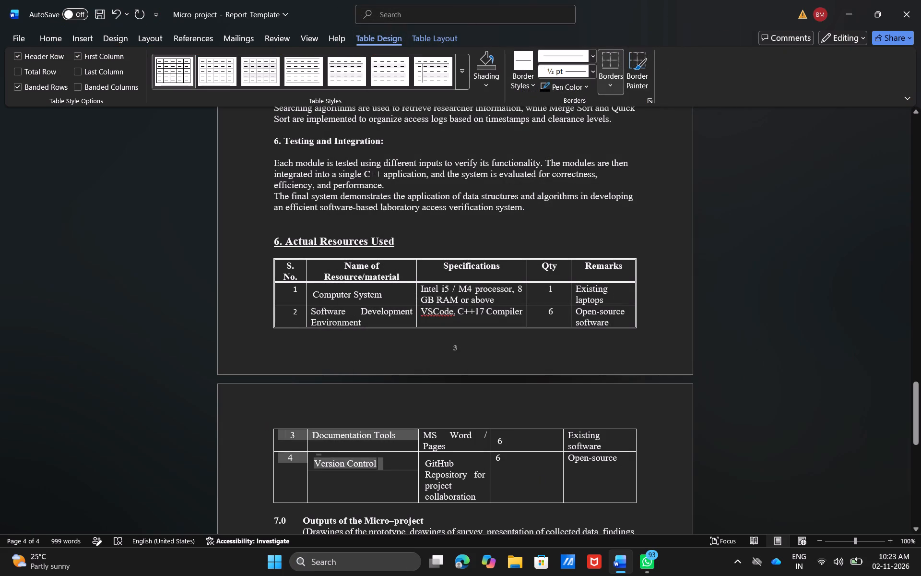
drag(477, 472, 594, 490)
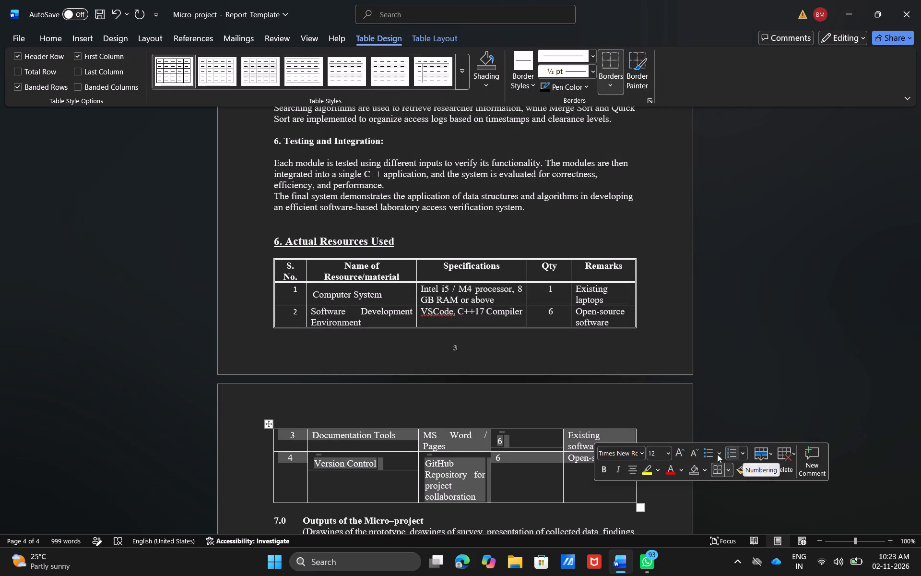
click(631, 473)
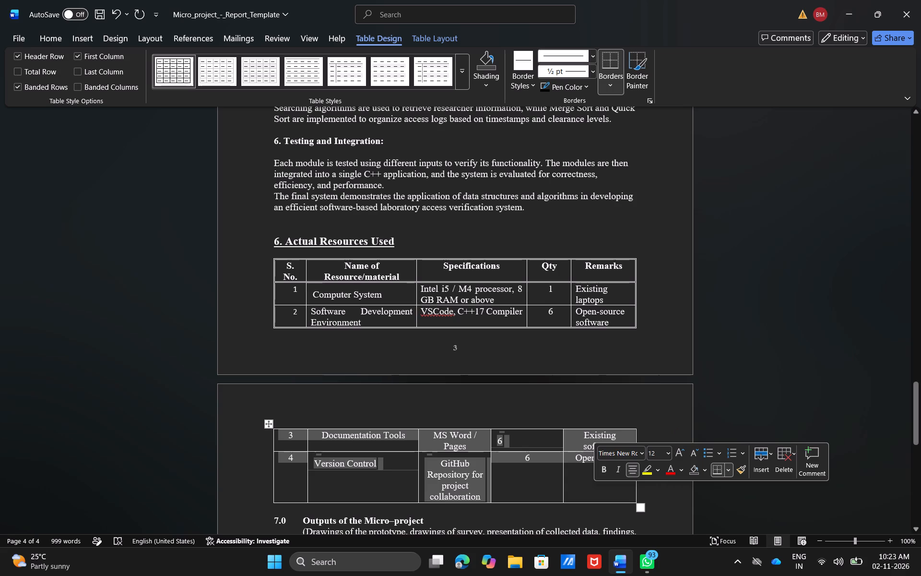
click(46, 37)
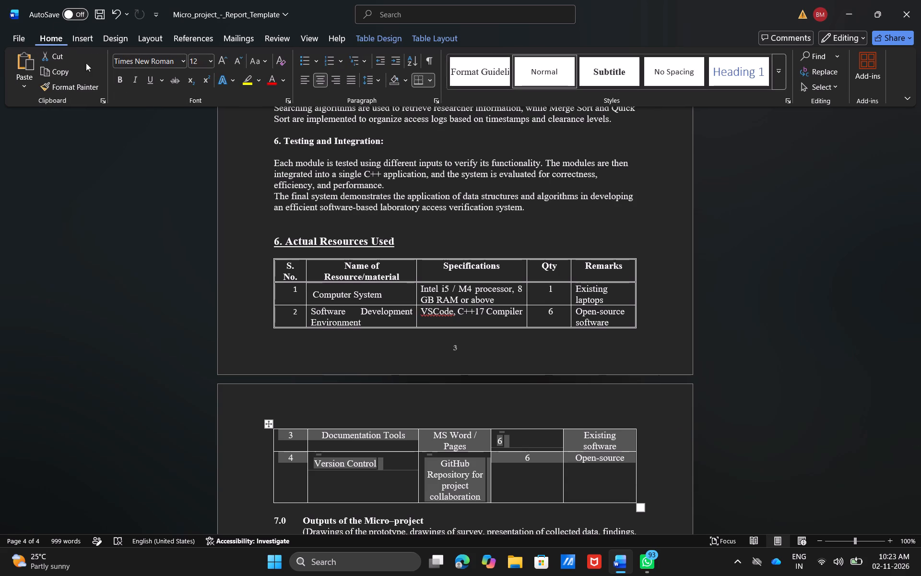
click(306, 84)
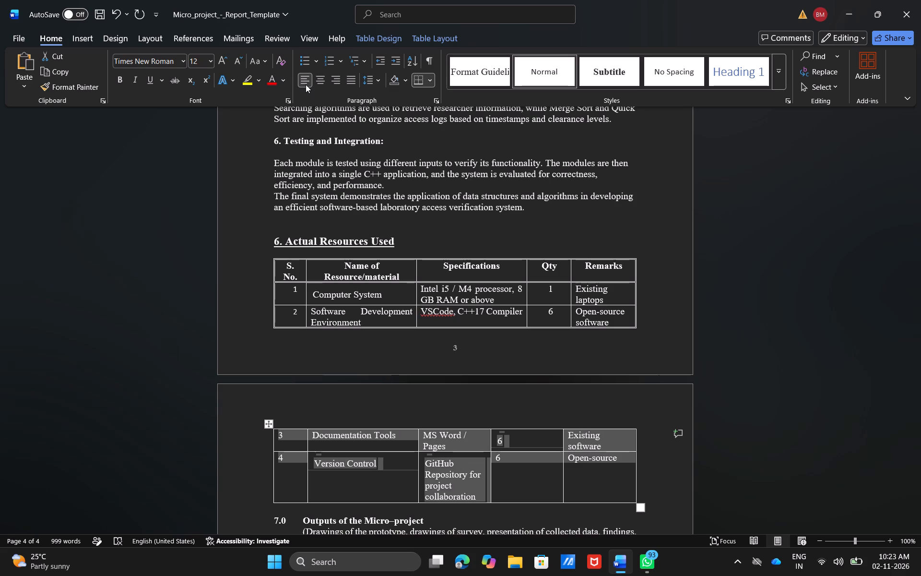
click(350, 76)
click(308, 78)
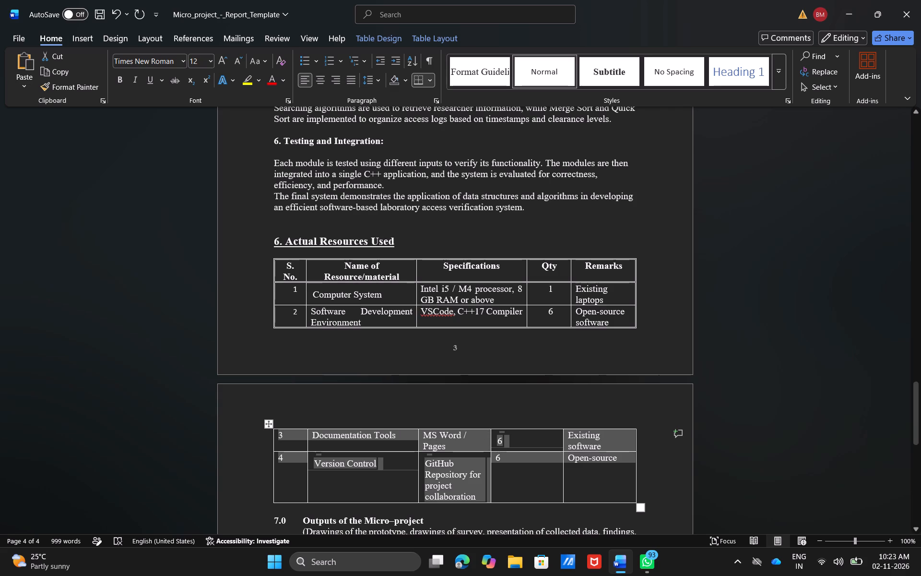
click(499, 437)
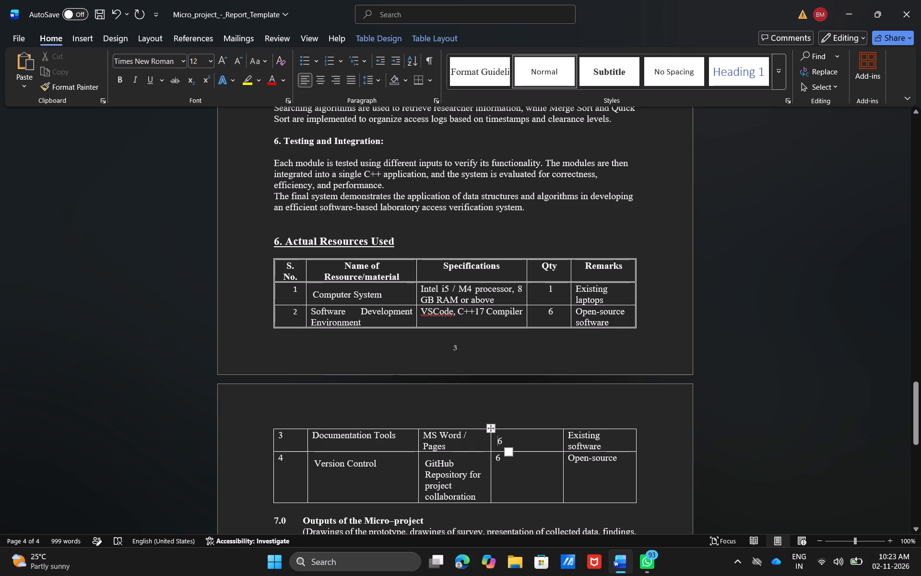
Left-align the "Software Development Environment" cell in row 2 of the resources table.
click(357, 312)
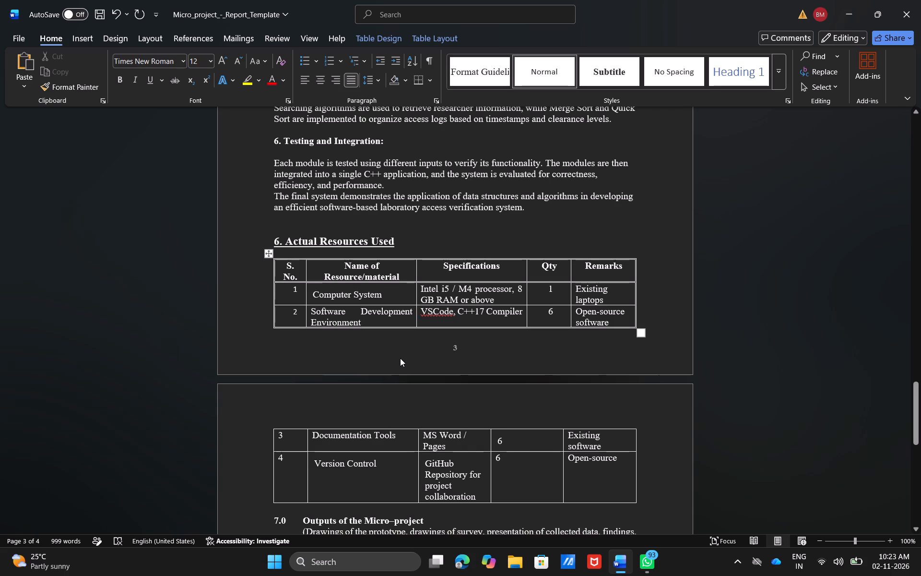
key(BackSpace)
key(space)
drag(308, 309, 347, 323)
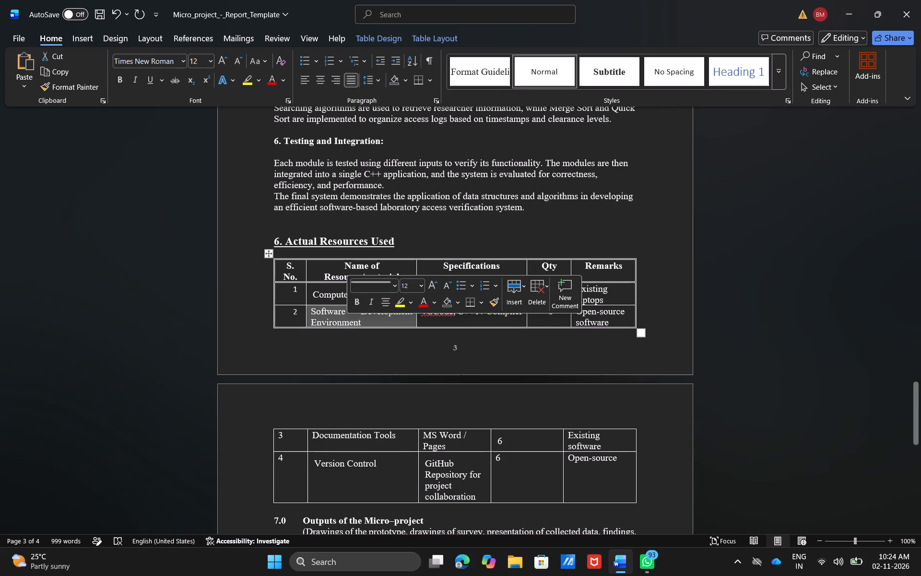
click(298, 82)
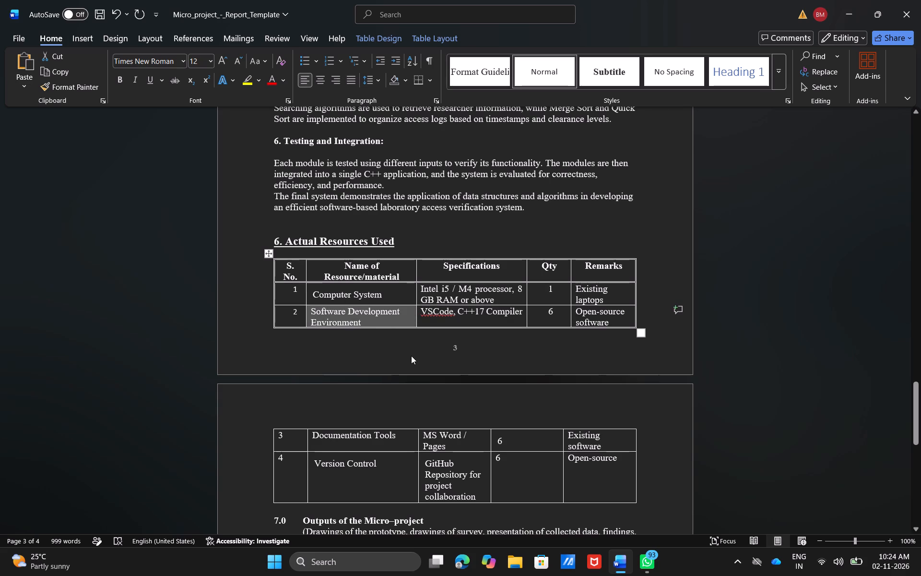
Move the quantity 6 in row 3 towards the middle of its cell with leading spaces.
click(495, 438)
click(498, 444)
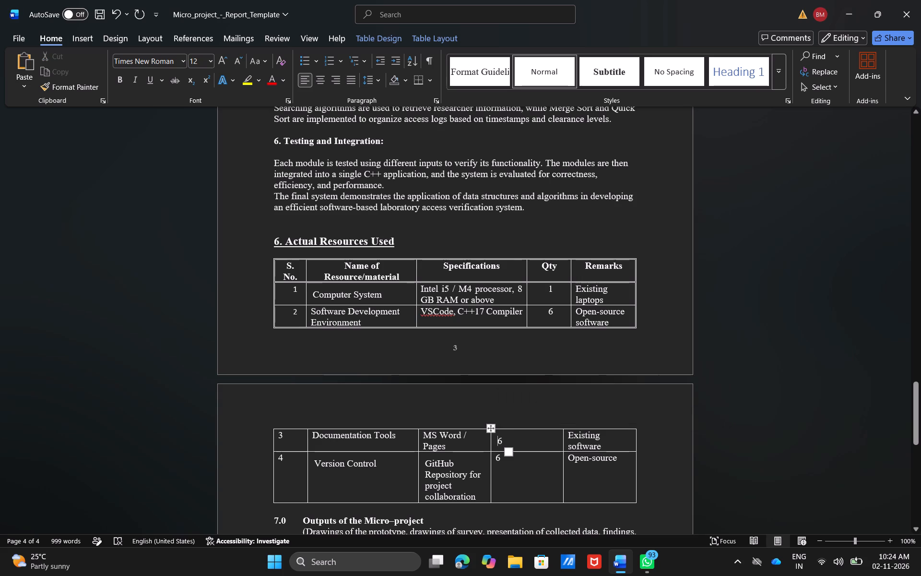
key(space)
key(space)
key(space)
key(space)
key(space)
key(space)
key(space)
key(space)
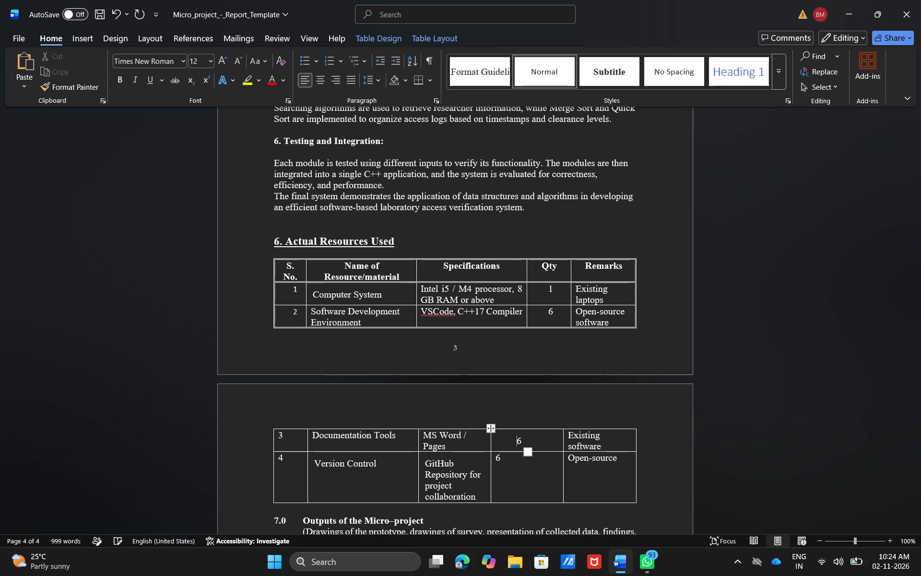
key(space)
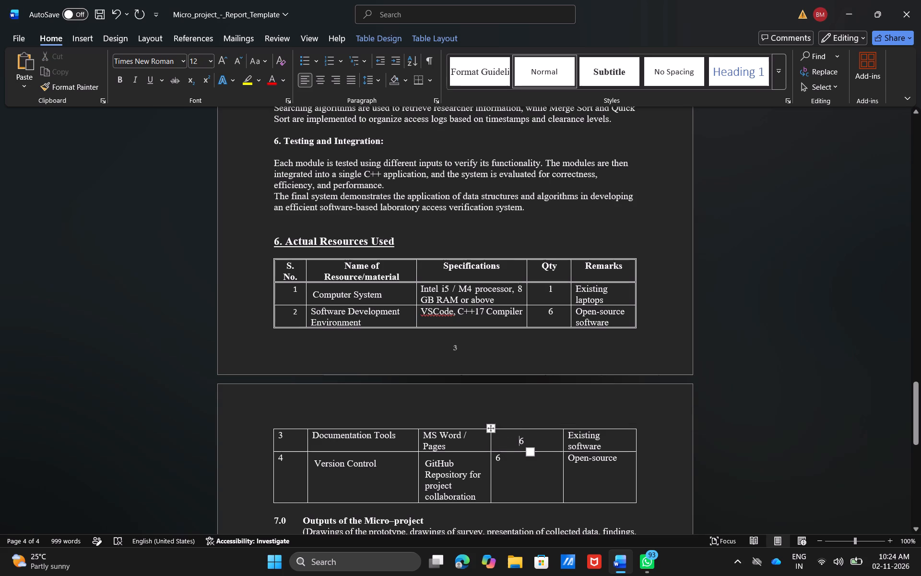
Re-enter row 4's quantity 6 with leading spaces so it lines up under row 3's quantity.
click(494, 461)
click(494, 458)
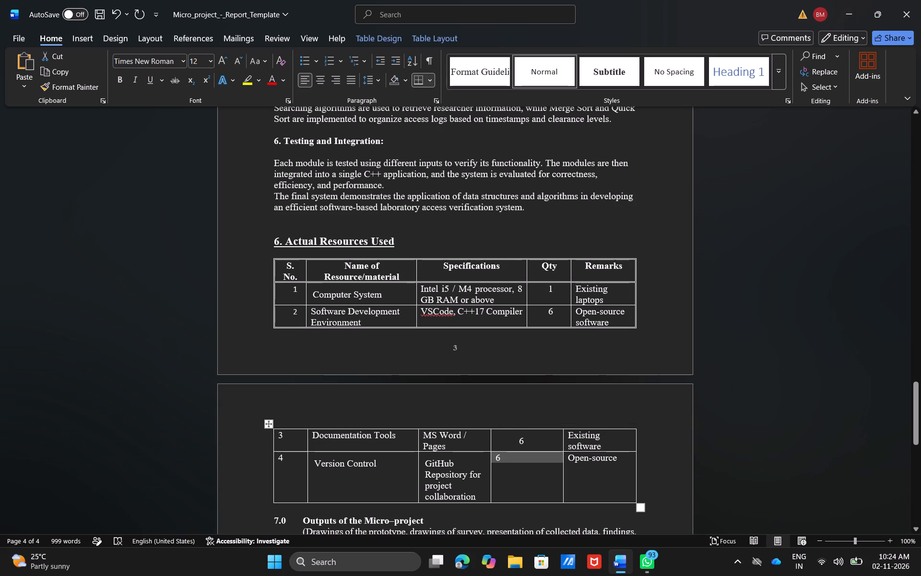
click(495, 458)
key(space)
key(space)
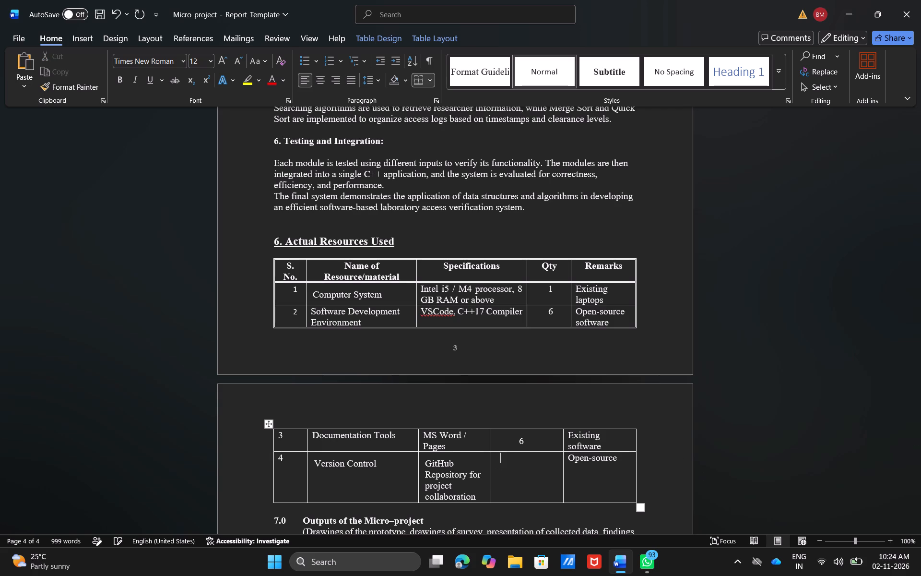
key(space)
key(space)
key(6)
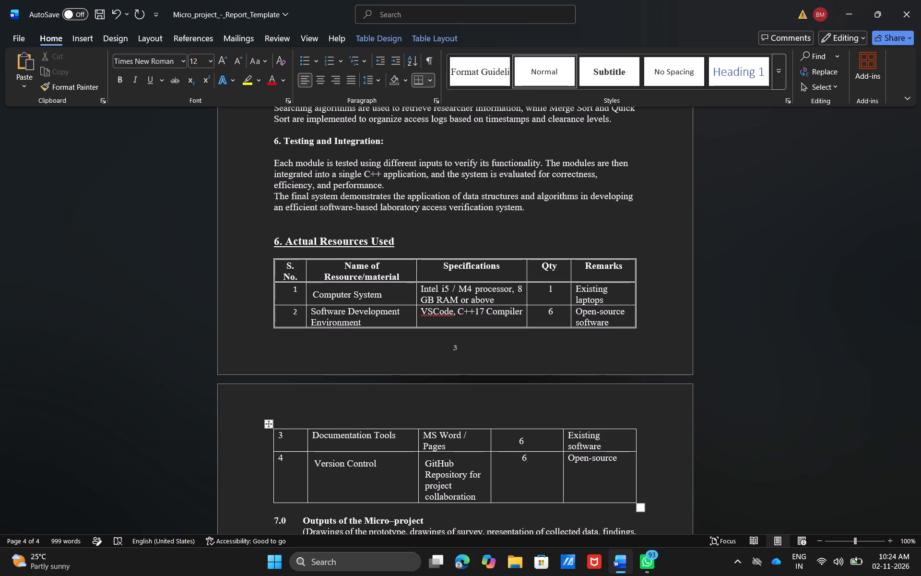
key(BackSpace)
key(BackSpace)
key(6)
Re-enter row 4's serial number 4 with leading spaces to place it nearer the middle of its cell.
click(277, 457)
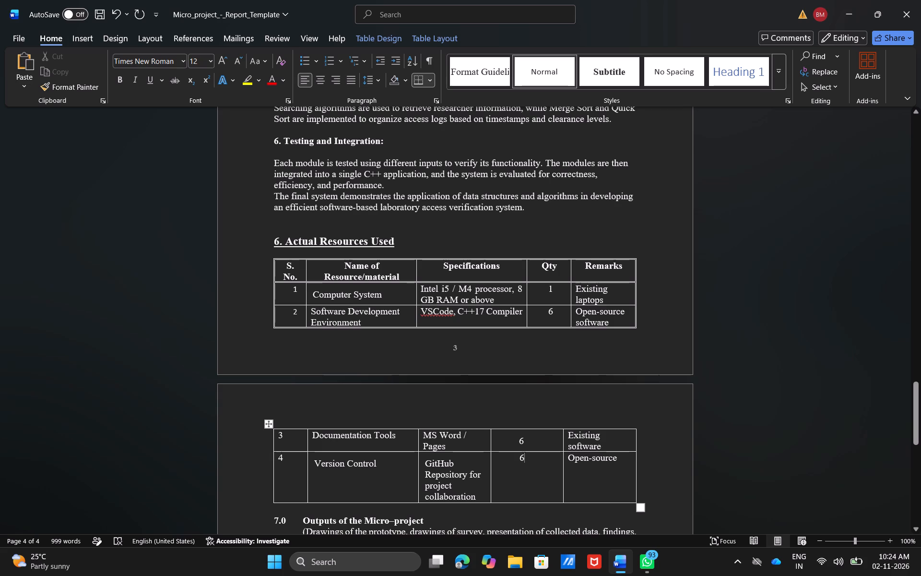
key(space)
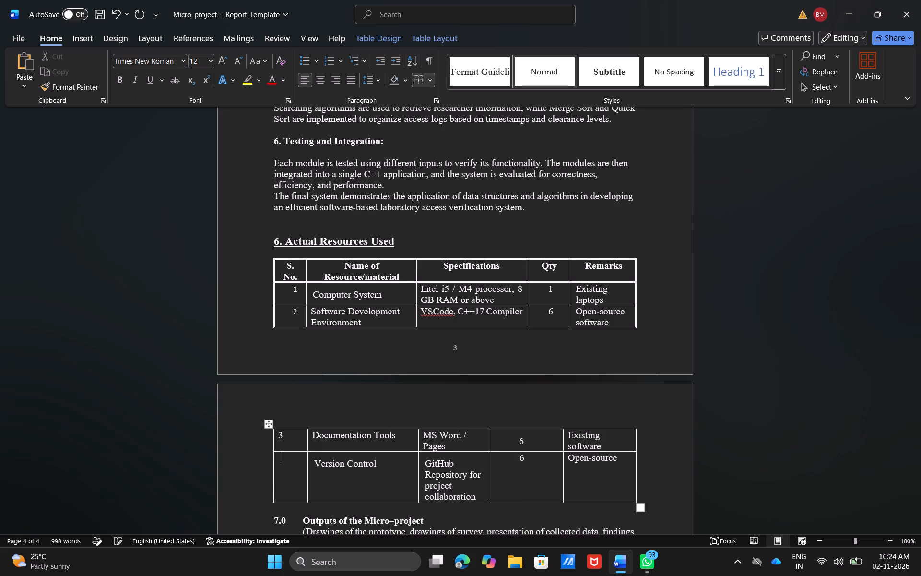
key(space)
key(space)
key(space)
key(space)
key(space)
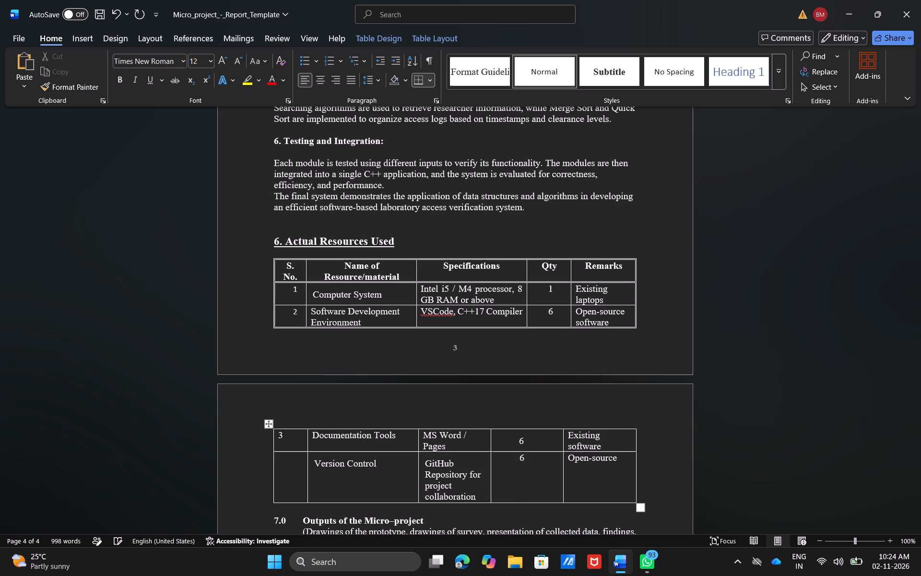
key(4)
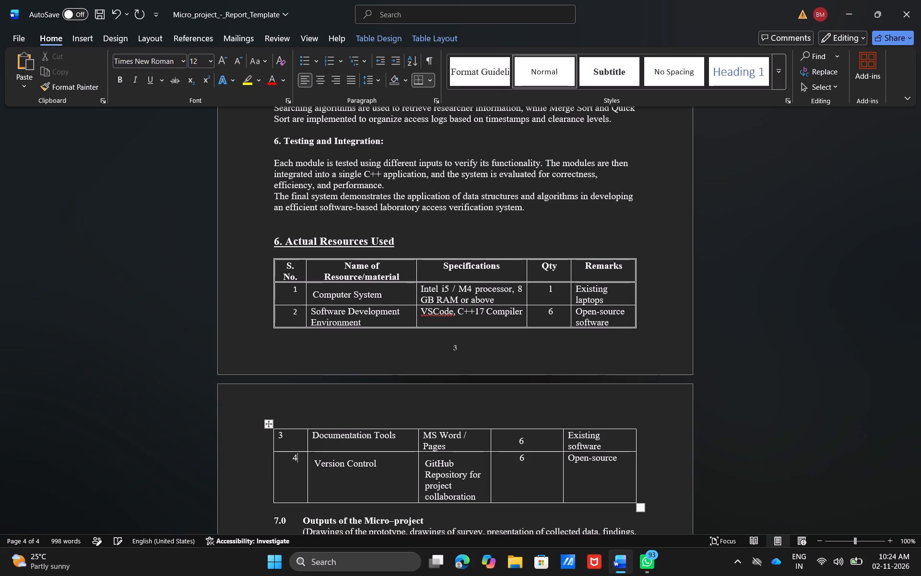
Indent row 3's serial number with leading spaces so it lines up with the number in row 4.
key(Up)
key(Left)
key(space)
key(space)
key(space)
key(space)
key(space)
key(space)
key(space)
key(BackSpace)
Underline the section heading "7.0 Outputs of the Micro-project" and set its font size to 14, keeping it bold.
scroll(438, 408, down, 3)
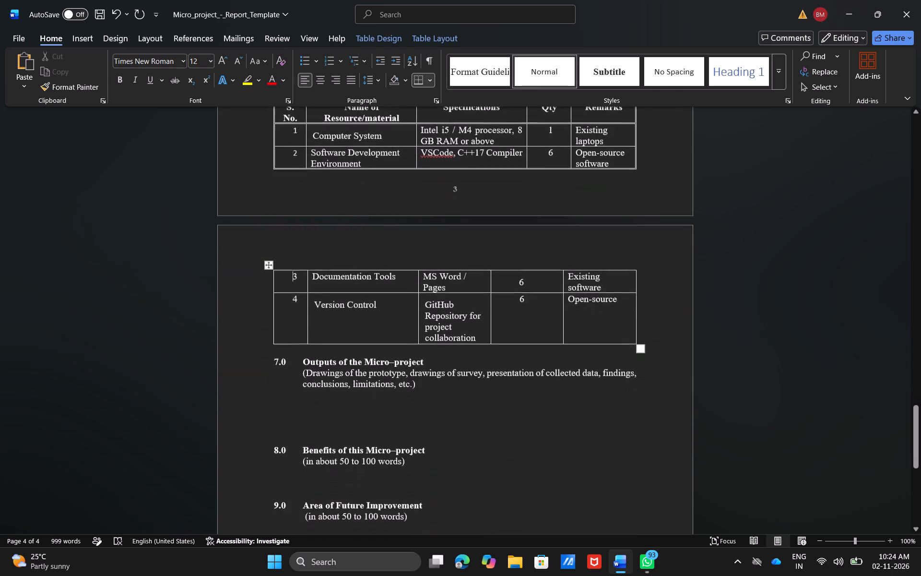
scroll(438, 408, down, 1)
drag(429, 239, 273, 237)
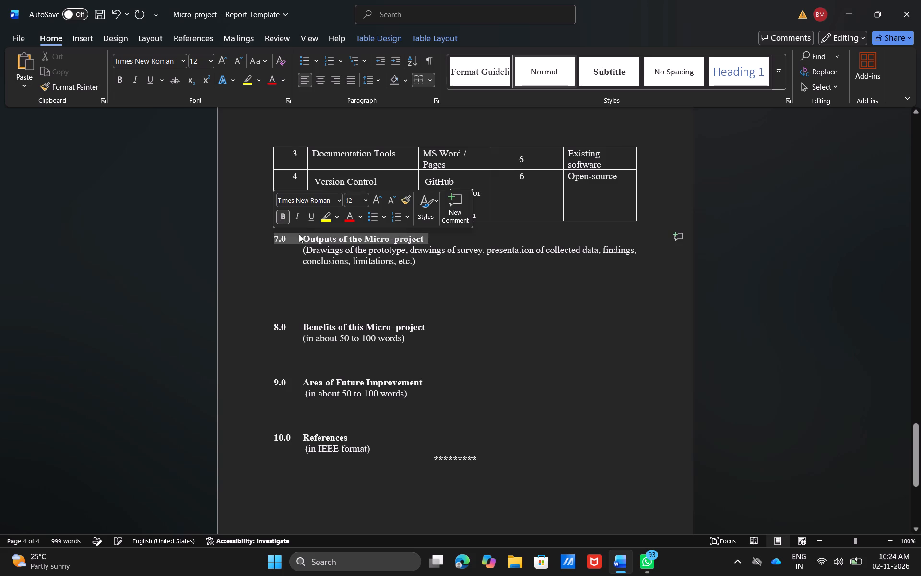
click(281, 218)
click(281, 218)
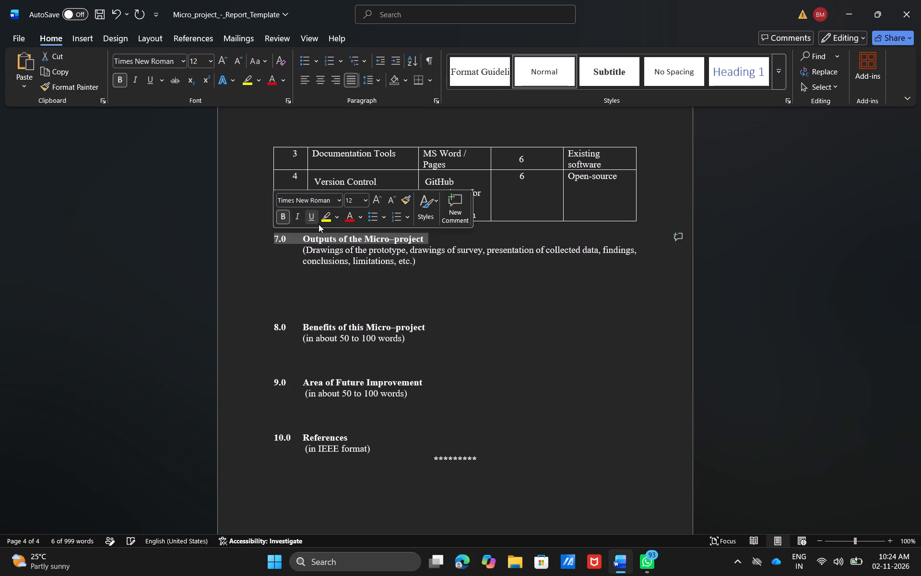
click(309, 216)
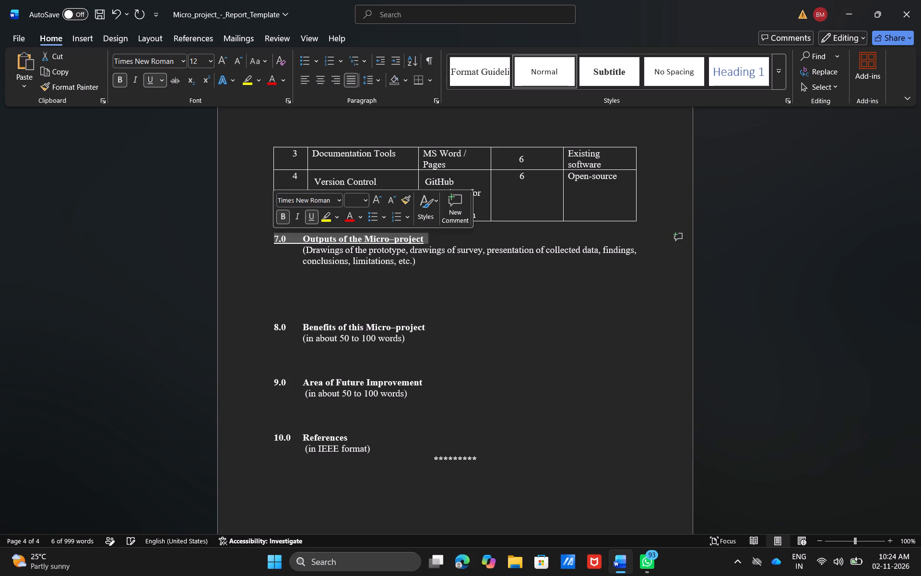
click(366, 201)
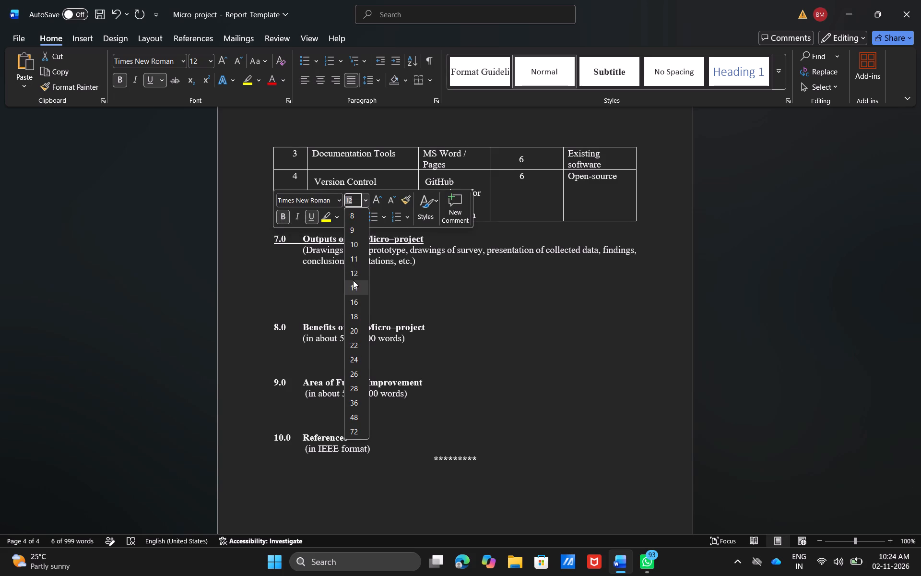
click(351, 287)
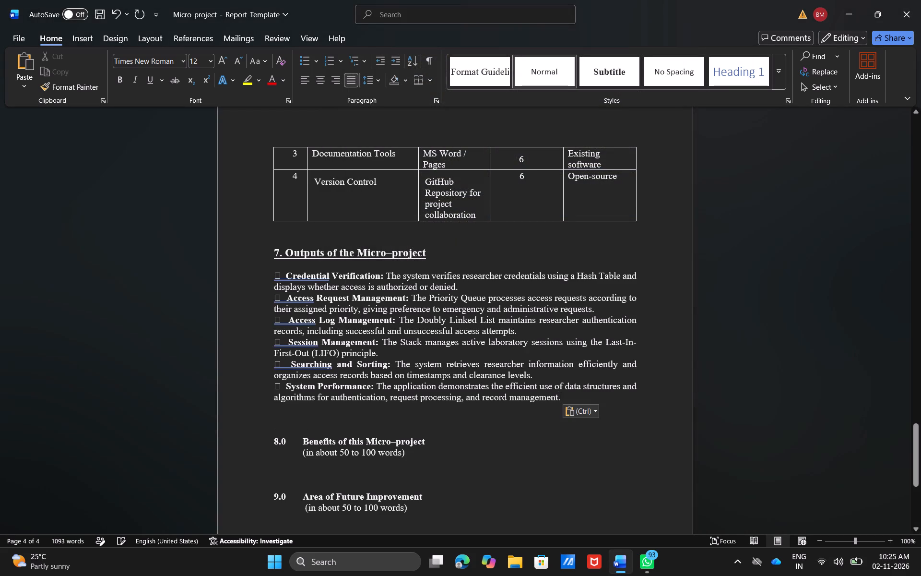
Format the six pasted outputs in section 7 as a left-aligned bulleted list.
drag(273, 273, 348, 368)
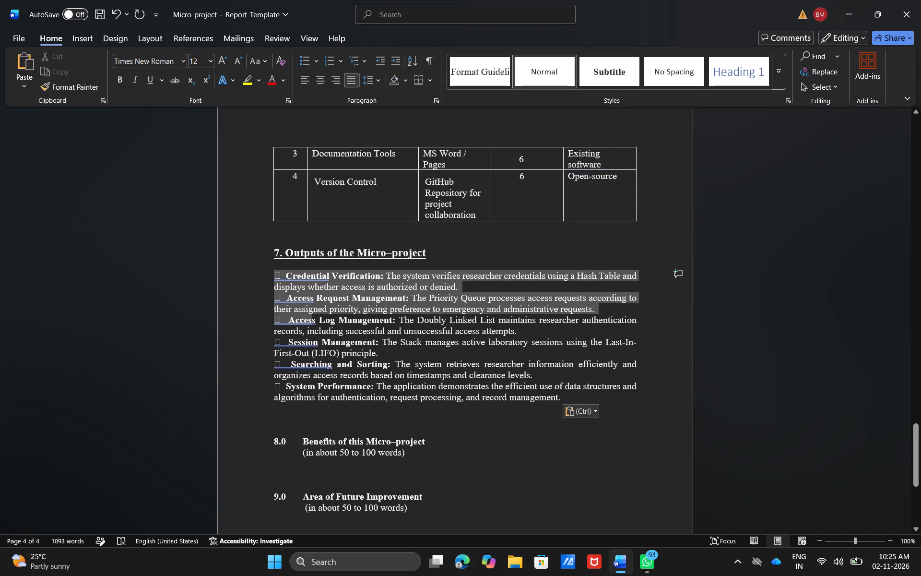
drag(348, 368, 557, 396)
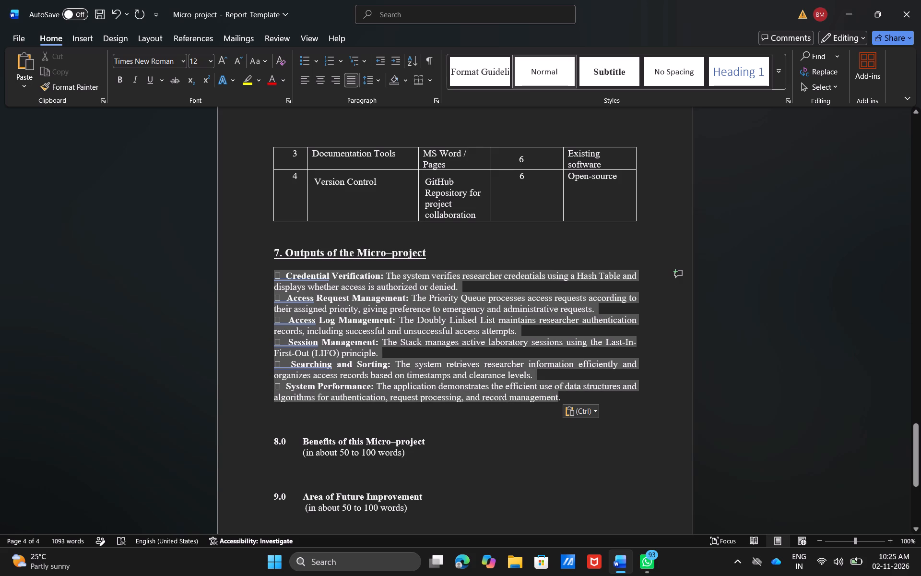
drag(557, 396, 556, 395)
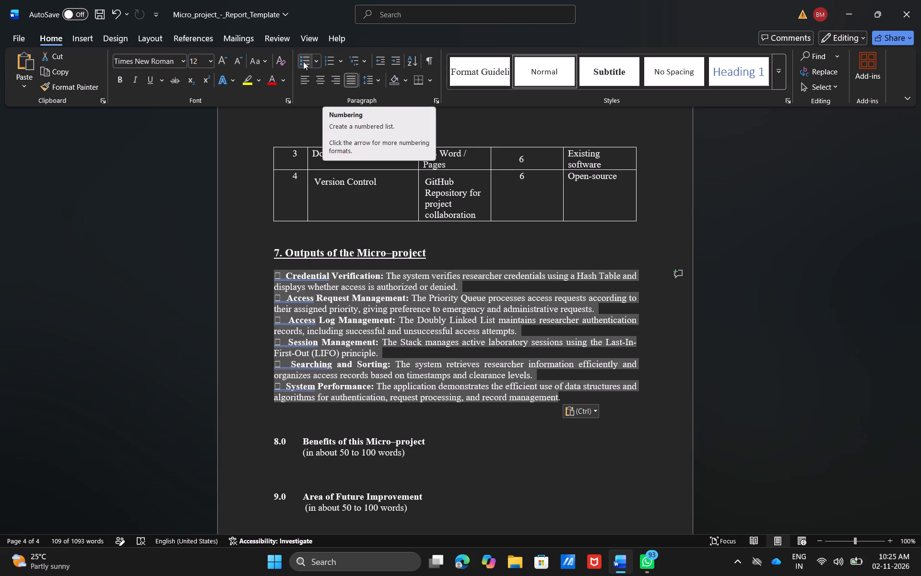
click(303, 62)
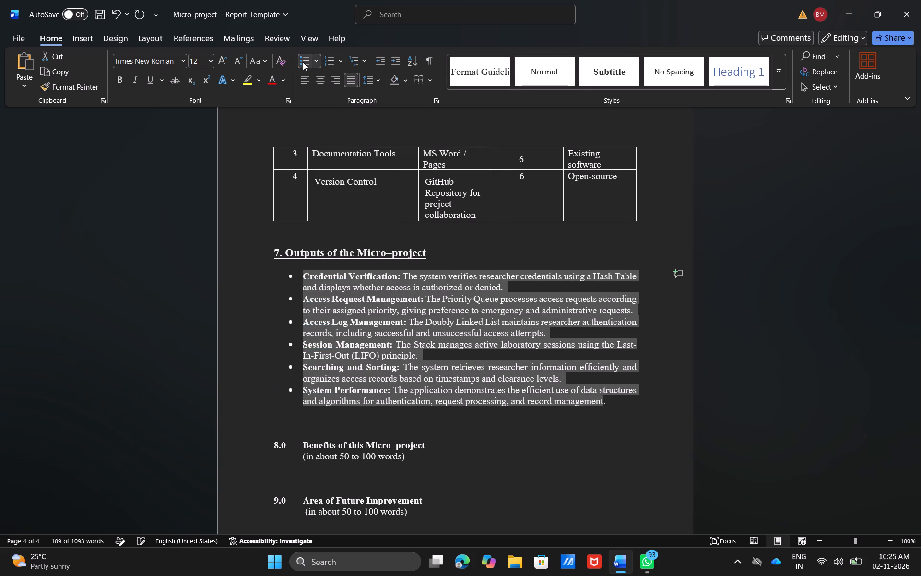
click(301, 78)
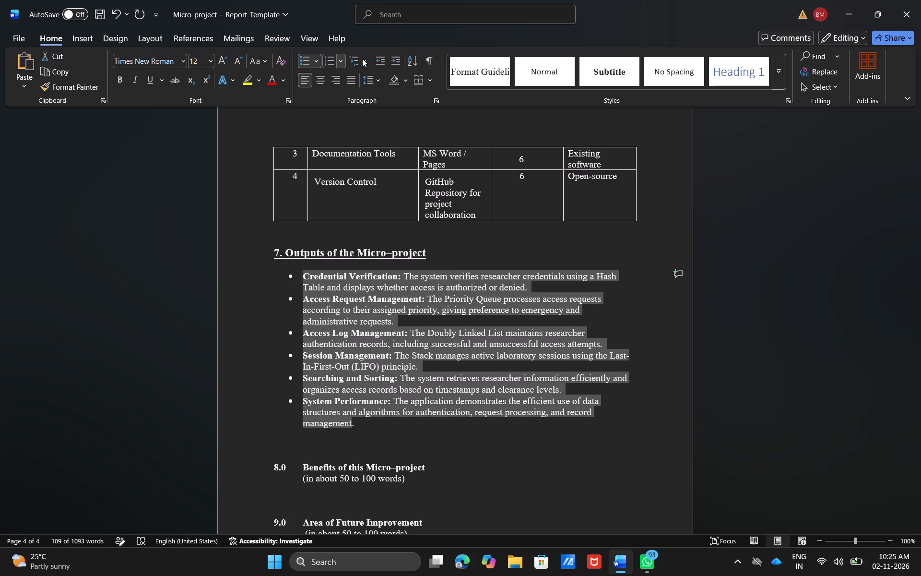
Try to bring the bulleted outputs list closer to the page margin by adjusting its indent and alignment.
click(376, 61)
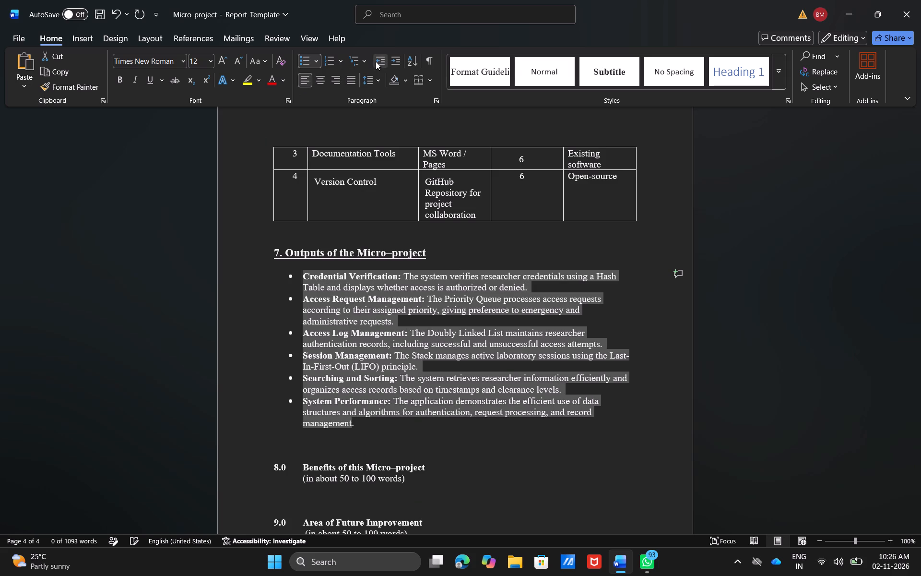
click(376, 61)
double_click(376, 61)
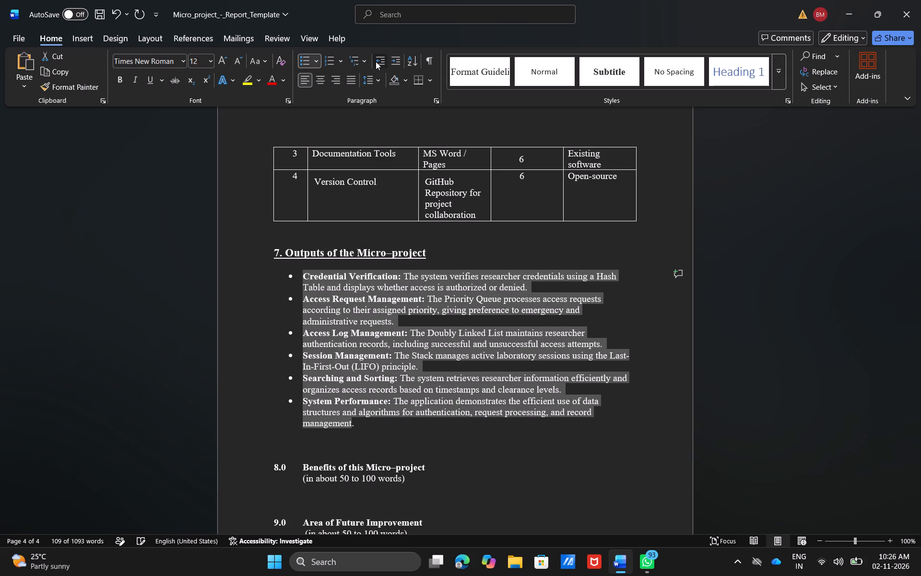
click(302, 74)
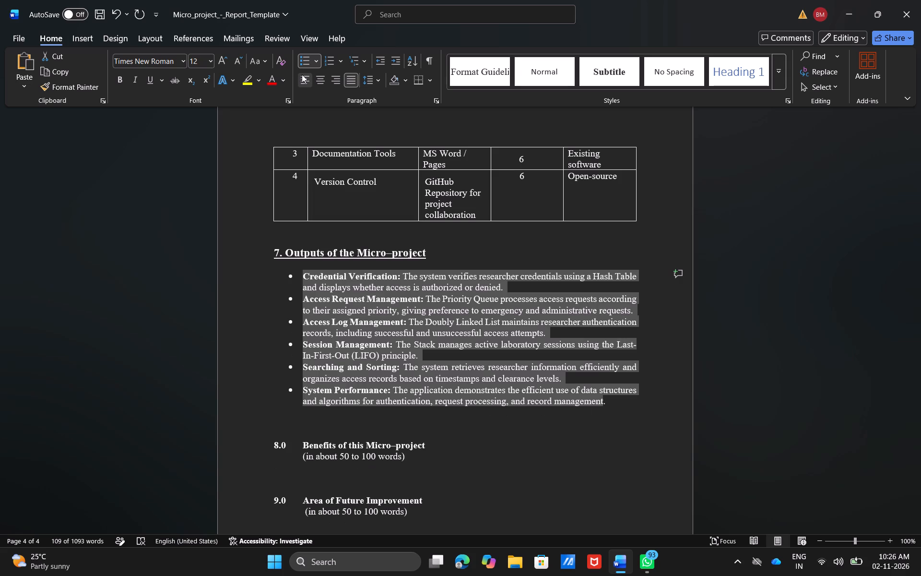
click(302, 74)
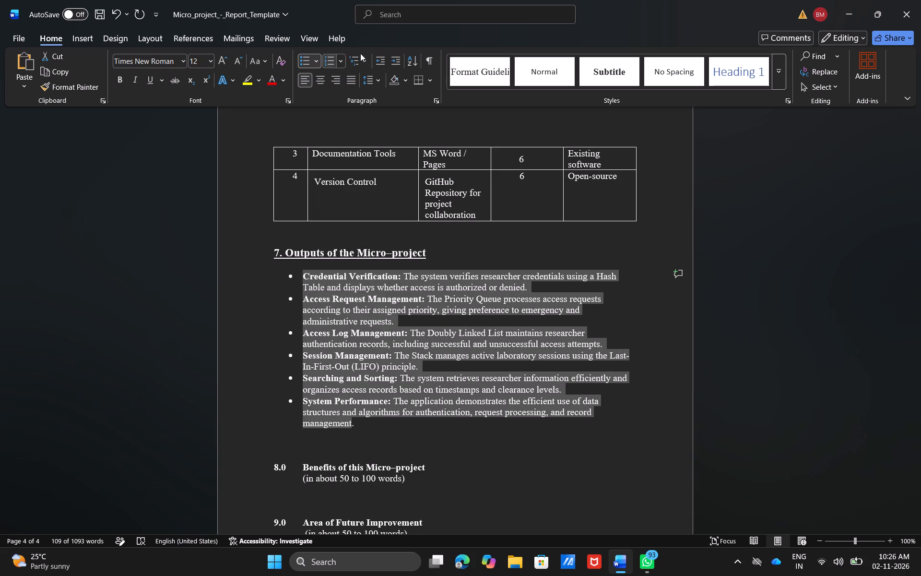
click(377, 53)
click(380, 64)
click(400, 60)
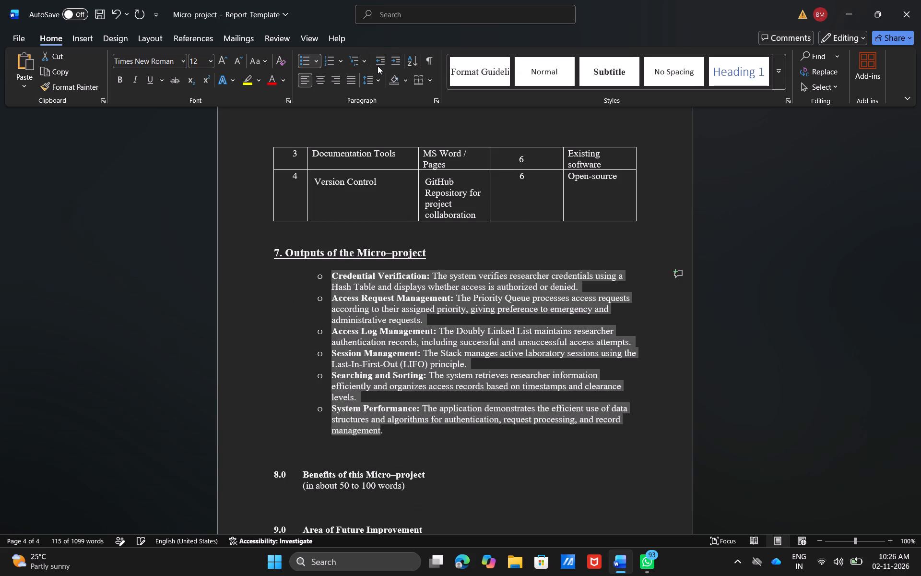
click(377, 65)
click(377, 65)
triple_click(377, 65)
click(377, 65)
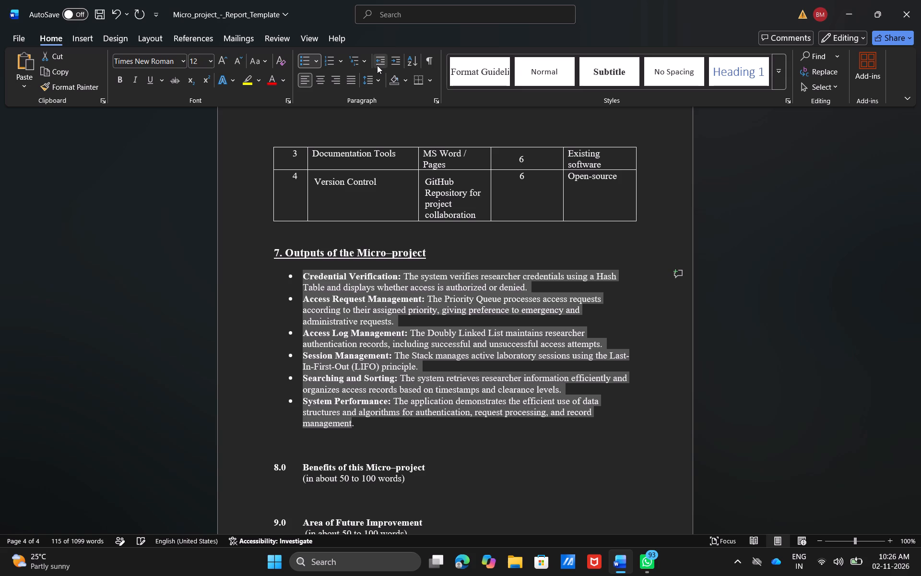
Remove the bullets and indents from the Credential Verification and Access Request Management items so they start at the page margin.
click(286, 269)
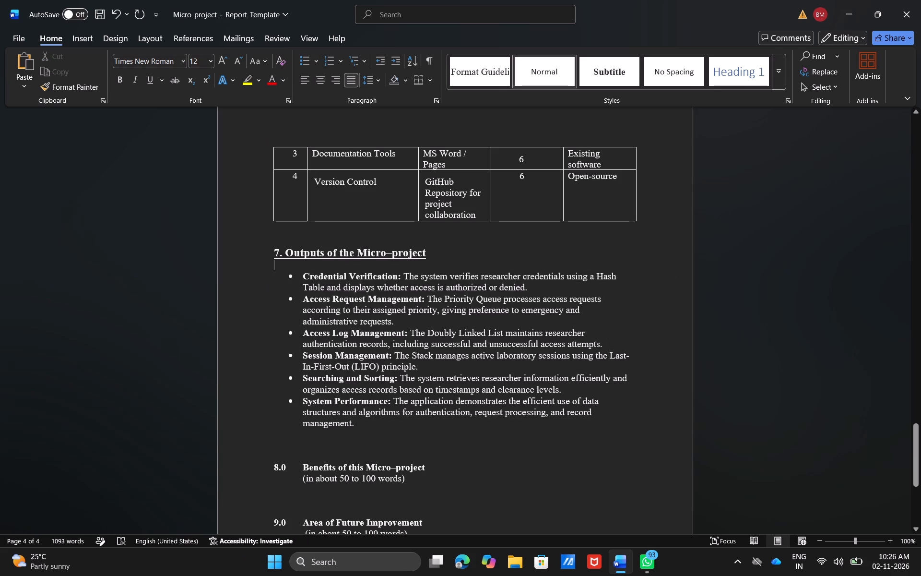
click(289, 278)
click(288, 276)
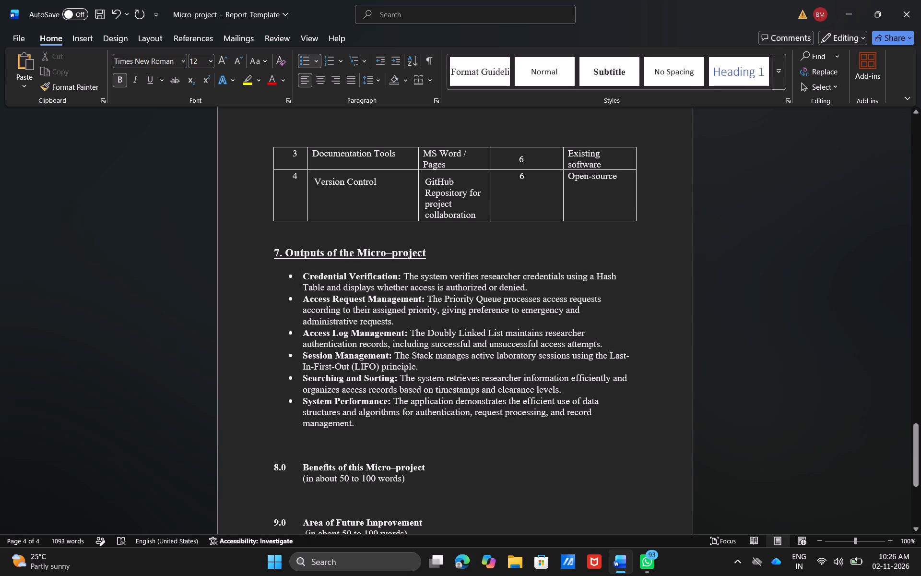
click(288, 276)
key(Left)
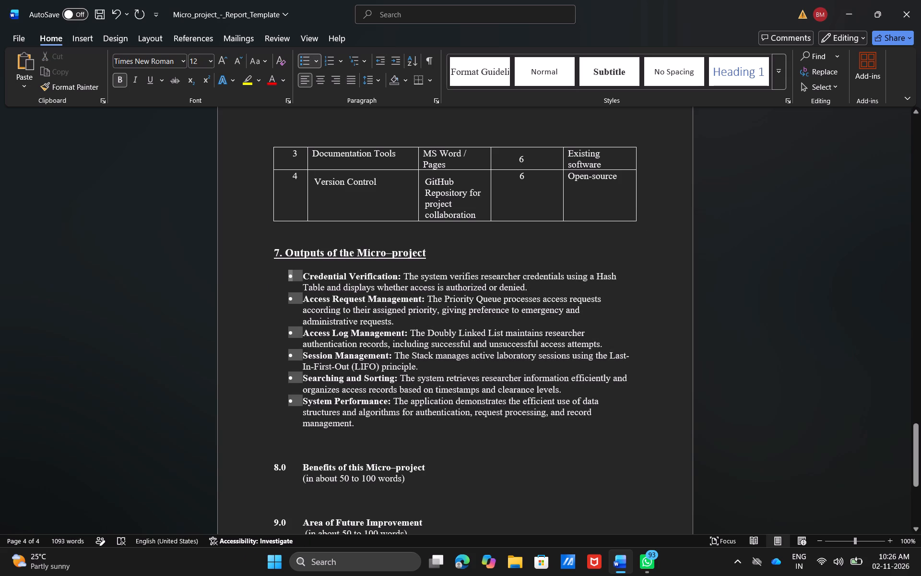
key(BackSpace)
key(BackSpace)
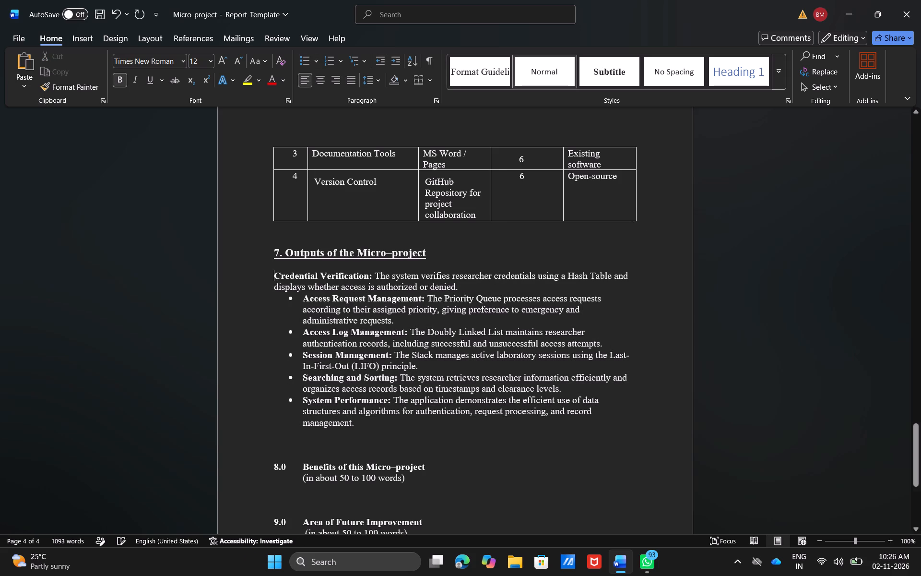
key(Down)
key(Down)
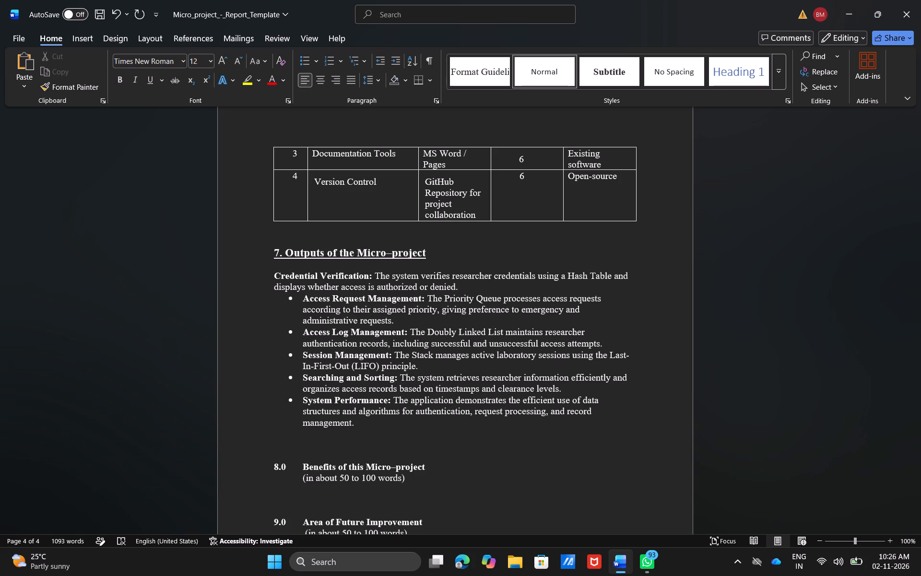
key(BackSpace)
key(BackSpace)
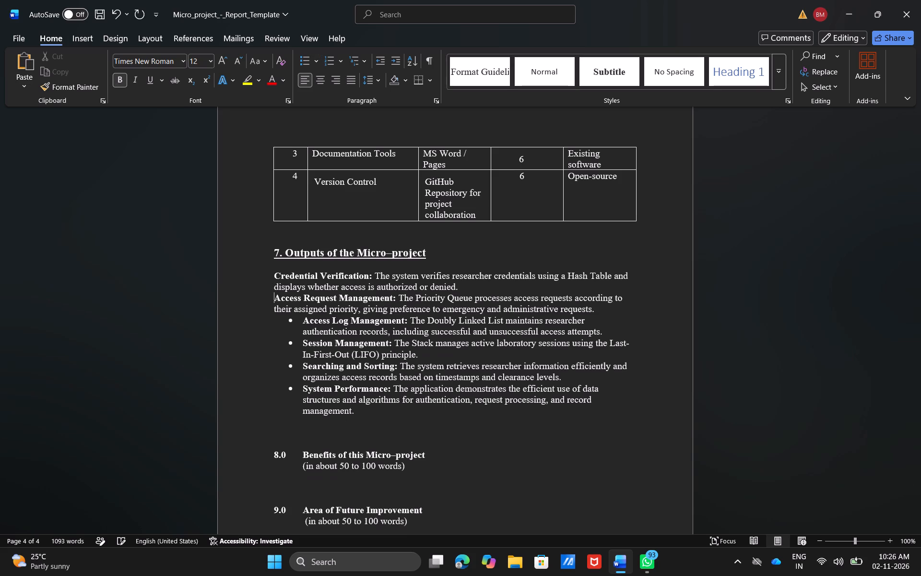
Remove the bullets and indents from the section 7 items Access Log Management through System Performance so they start at the page margin.
key(Down)
key(Down)
key(BackSpace)
key(BackSpace)
key(Down)
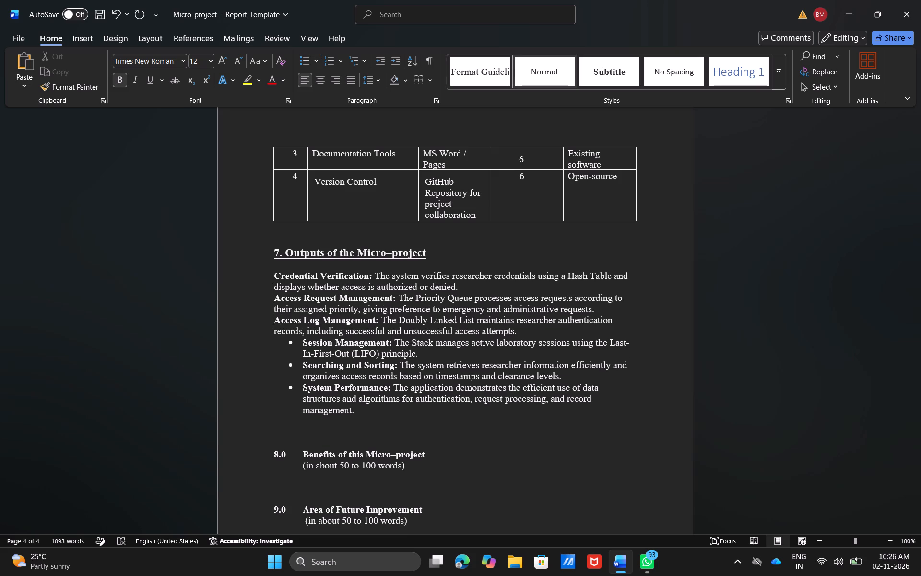
key(Down)
key(BackSpace)
key(BackSpace)
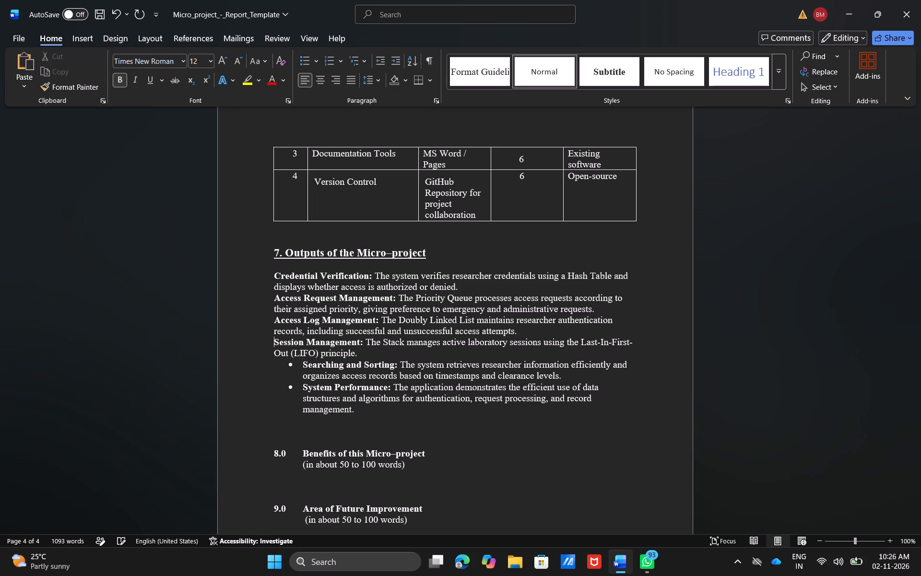
key(Down)
key(Down)
key(BackSpace)
key(BackSpace)
key(Down)
key(Down)
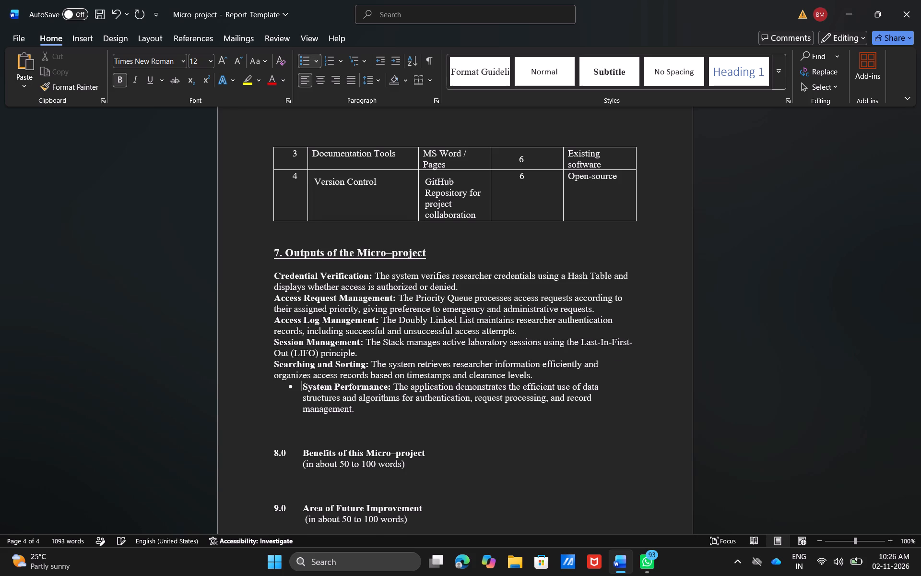
key(BackSpace)
key(BackSpace)
Separate the six output items in section 7 with a blank line between each, working up from System Performance to Access Request Management.
key(Return)
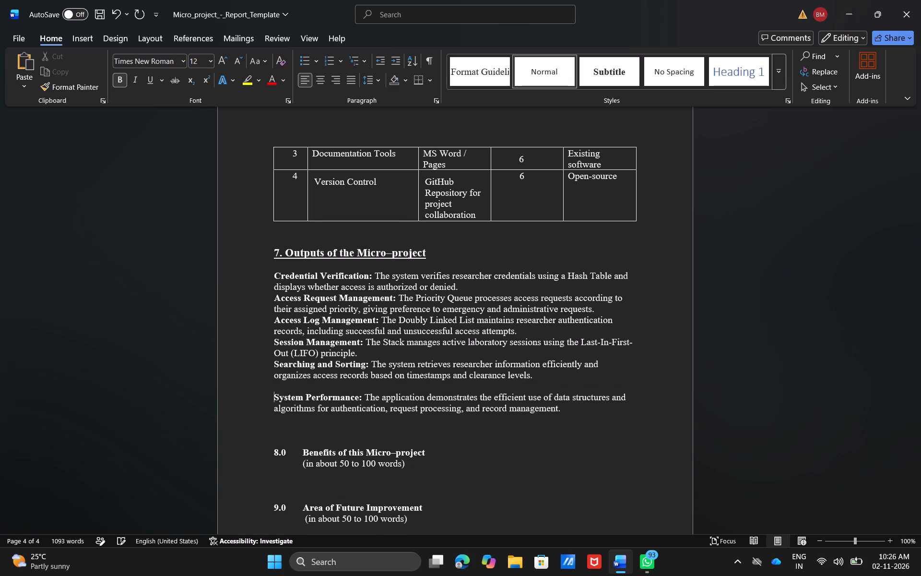
key(Up)
key(Up)
key(Up)
key(Return)
key(Up)
key(Up)
key(Up)
key(Return)
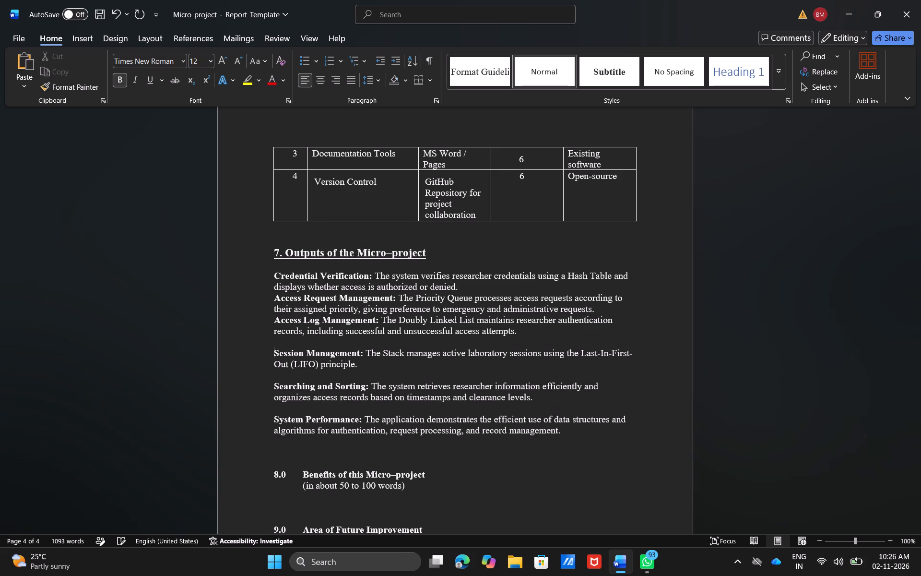
key(Up)
key(Up)
key(Up)
key(Return)
key(Up)
key(Up)
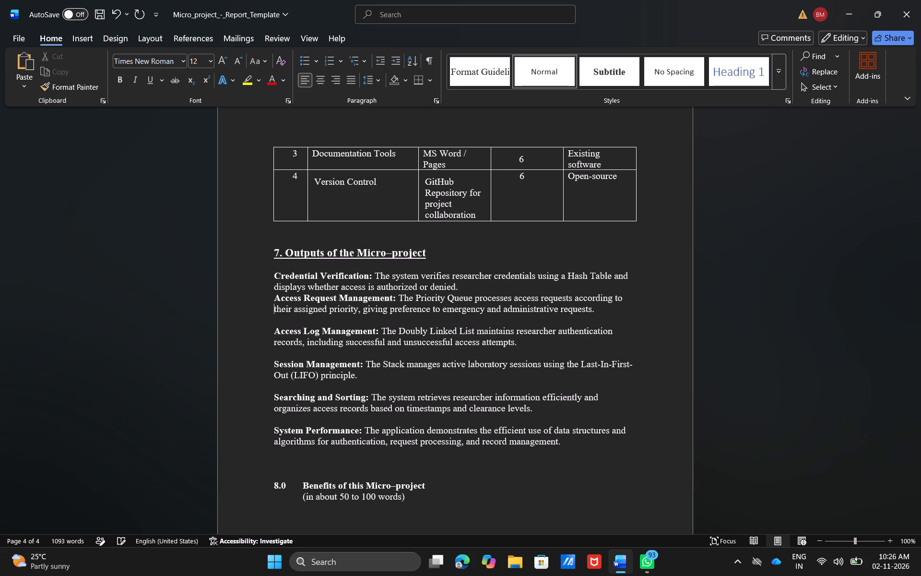
key(Up)
key(Return)
key(Up)
key(Up)
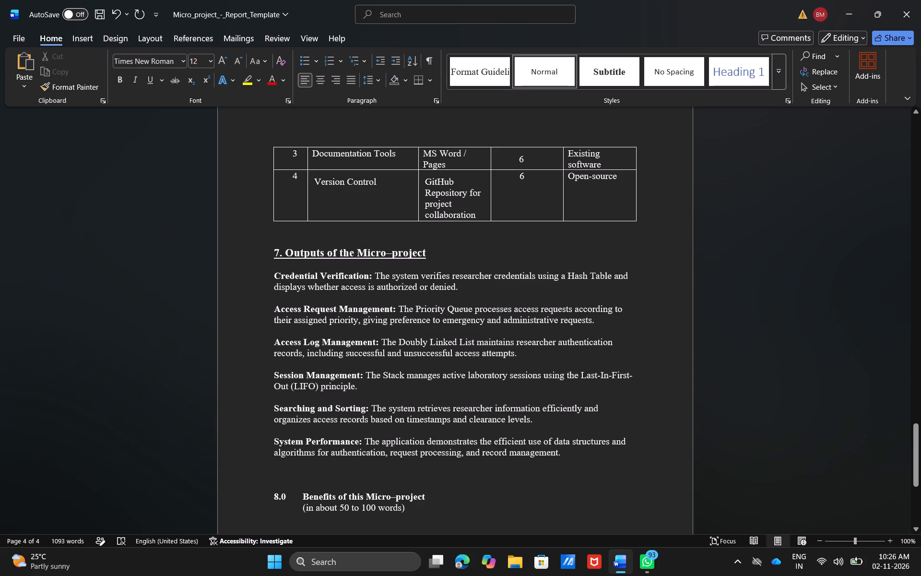
scroll(294, 312, down, 2)
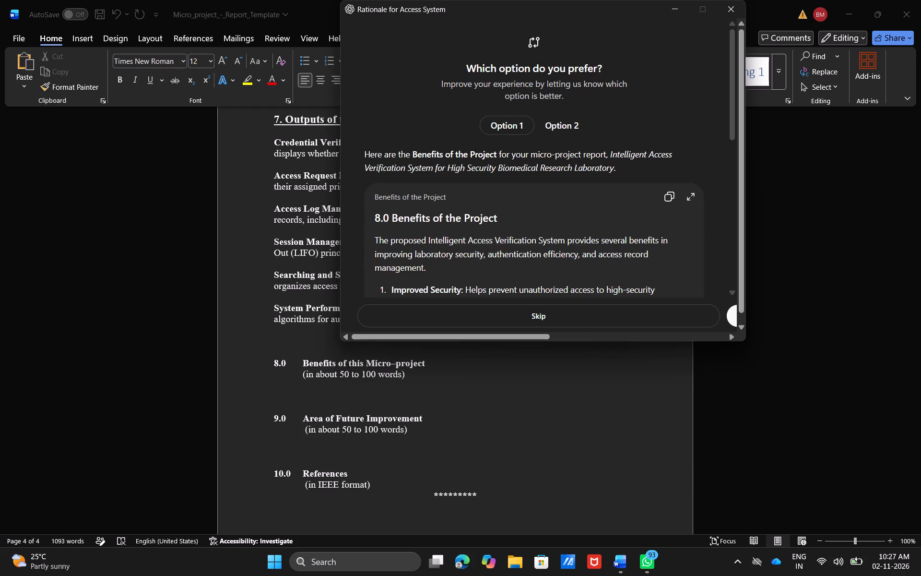
Copy the first five benefits, Improved Security through Effective Session Management, from ChatGPT's Option 1 reply and skip choosing a preferred option.
scroll(497, 218, down, 2)
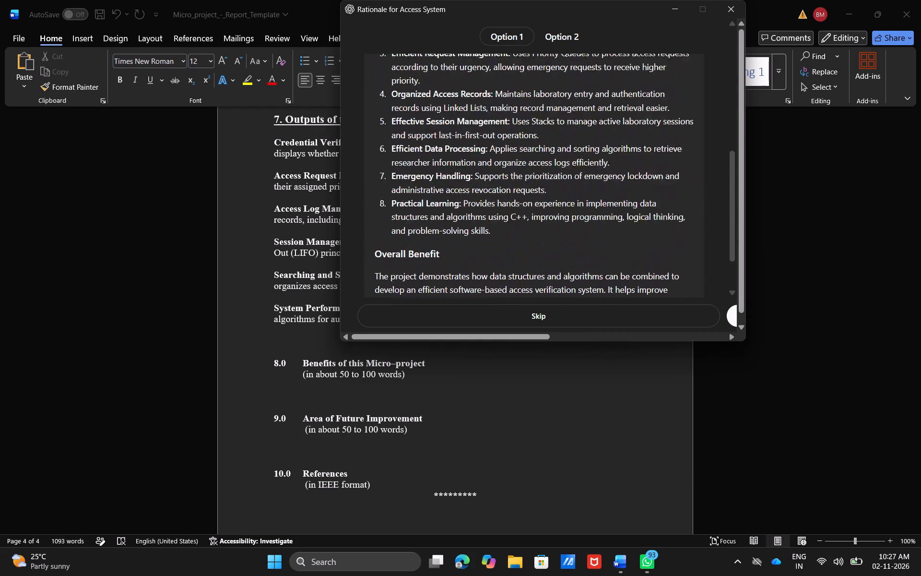
scroll(497, 218, down, 1)
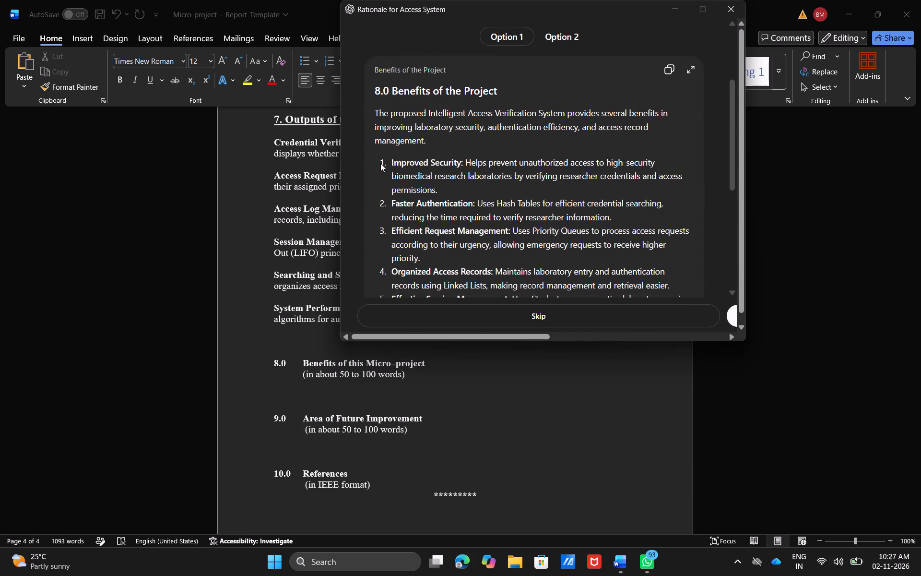
drag(378, 158, 419, 262)
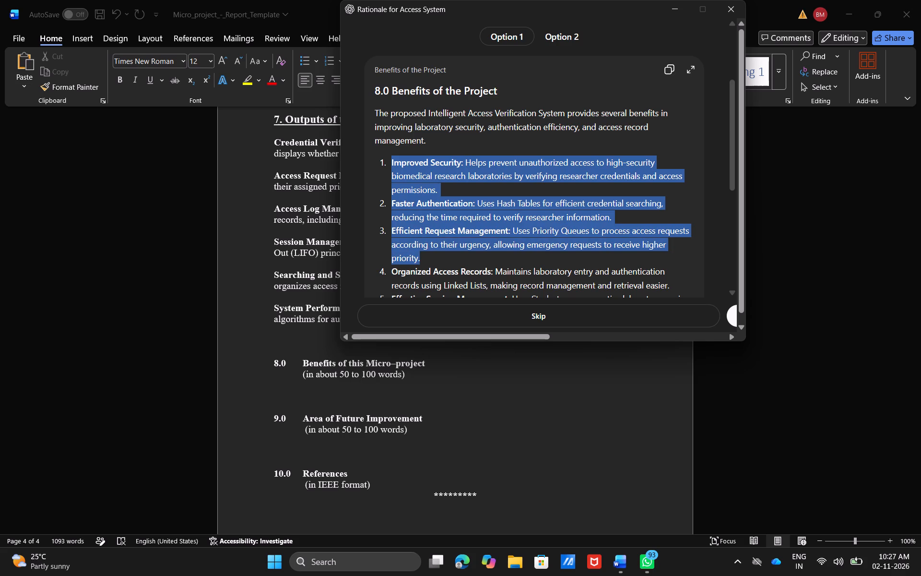
click(419, 262)
scroll(419, 262, down, 1)
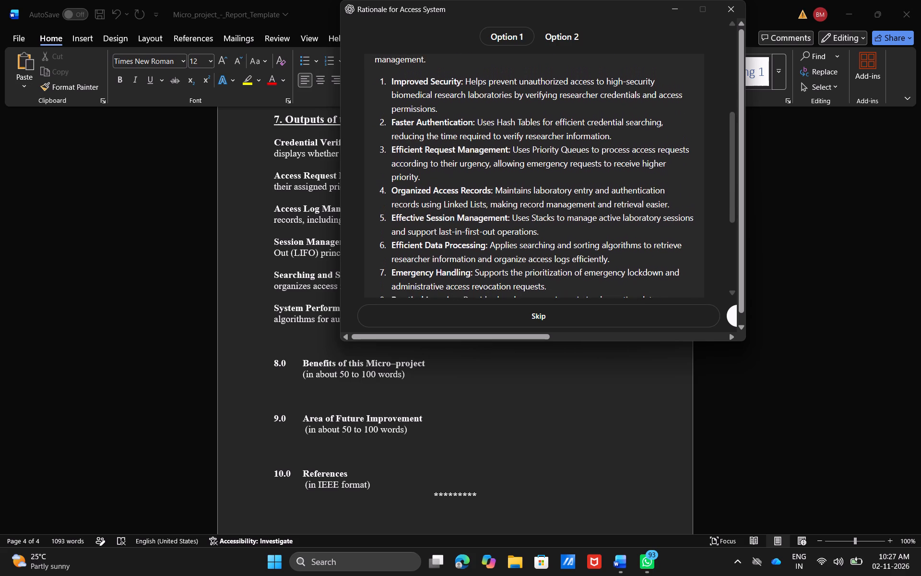
scroll(419, 262, down, 1)
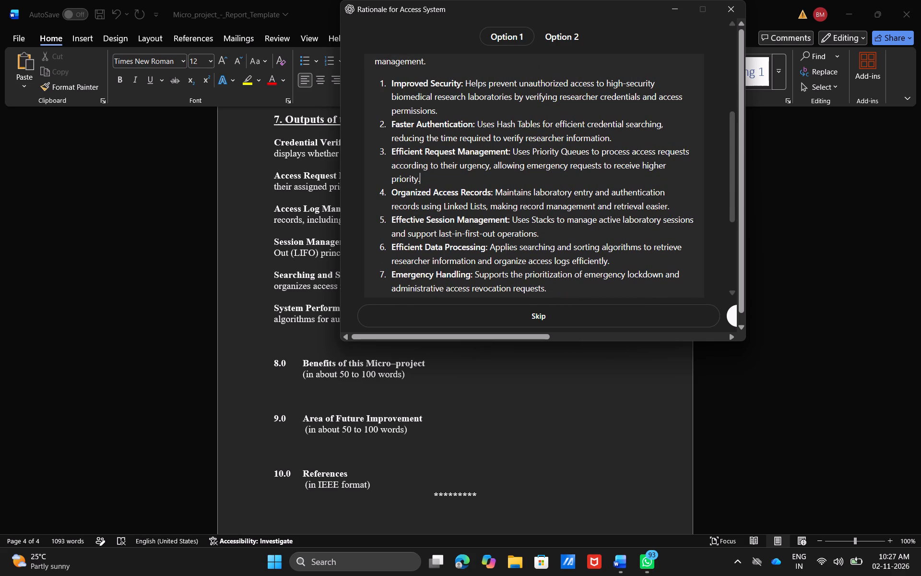
drag(379, 77, 562, 235)
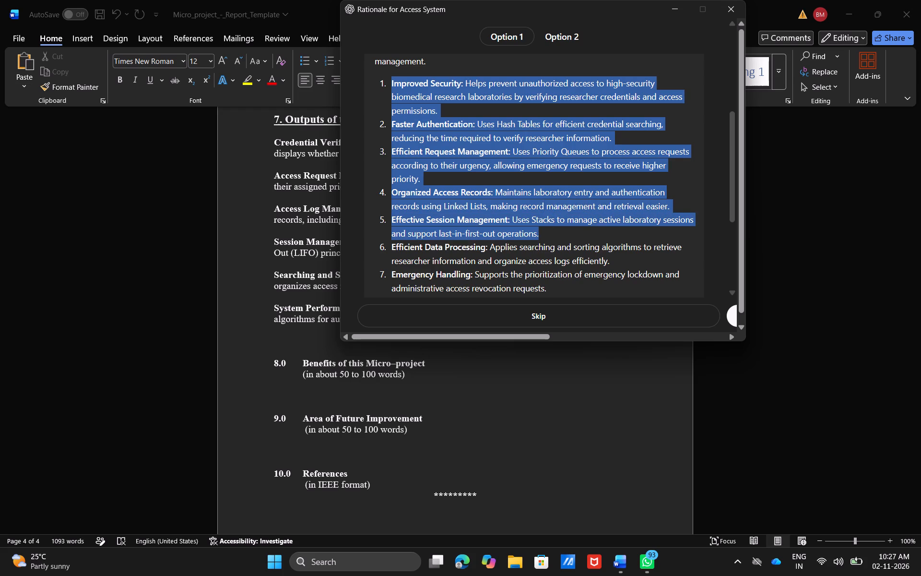
drag(562, 235, 555, 231)
key(ctrl+c)
click(542, 317)
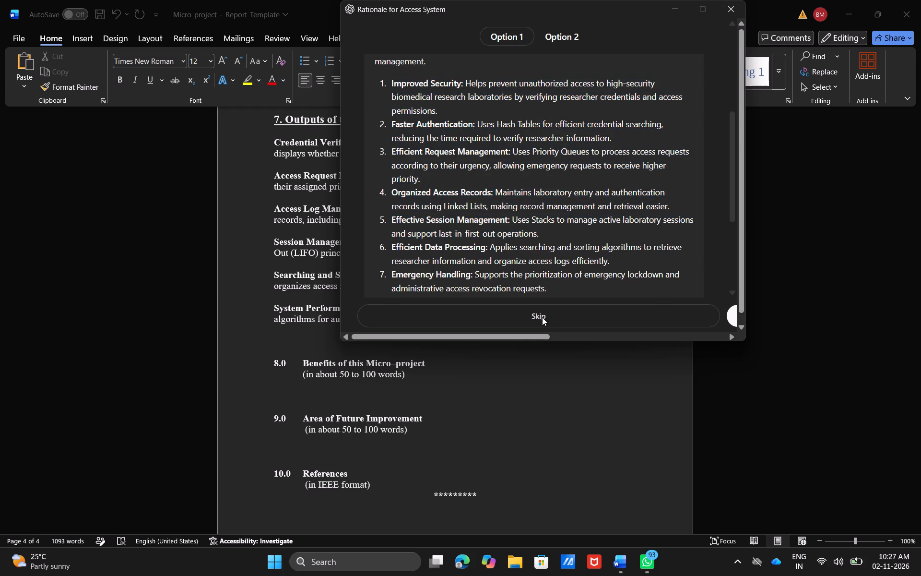
click(542, 317)
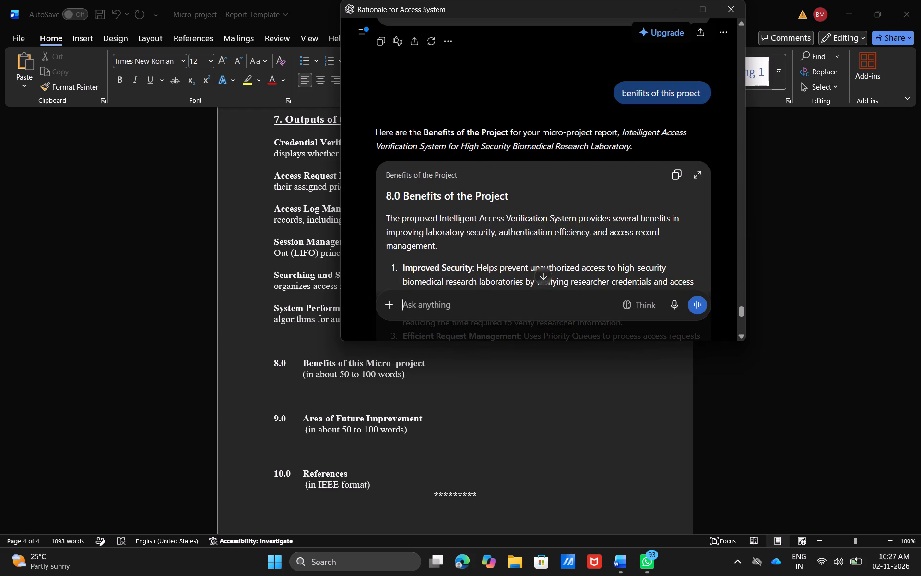
Underline the section 8 heading, Benefits of this Micro–project, in the Word report.
click(435, 365)
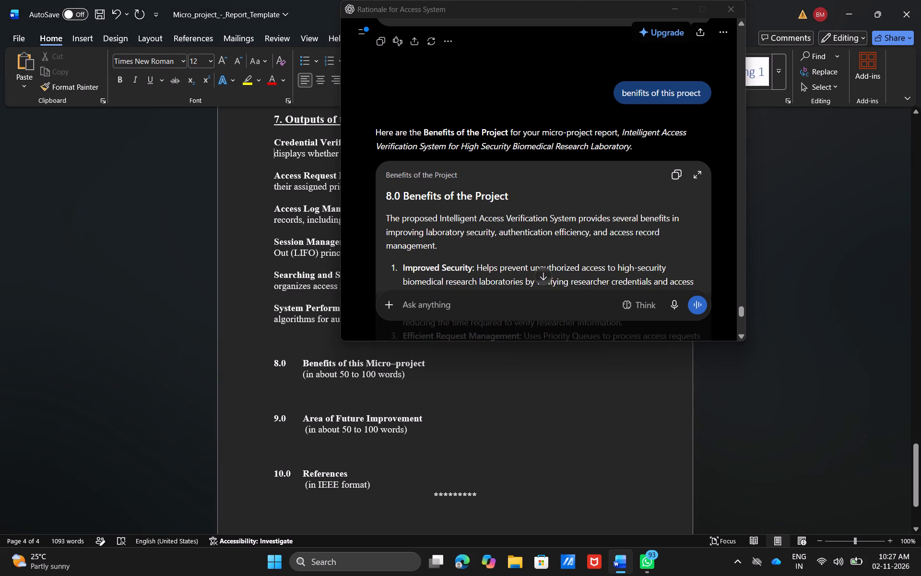
drag(431, 361, 280, 357)
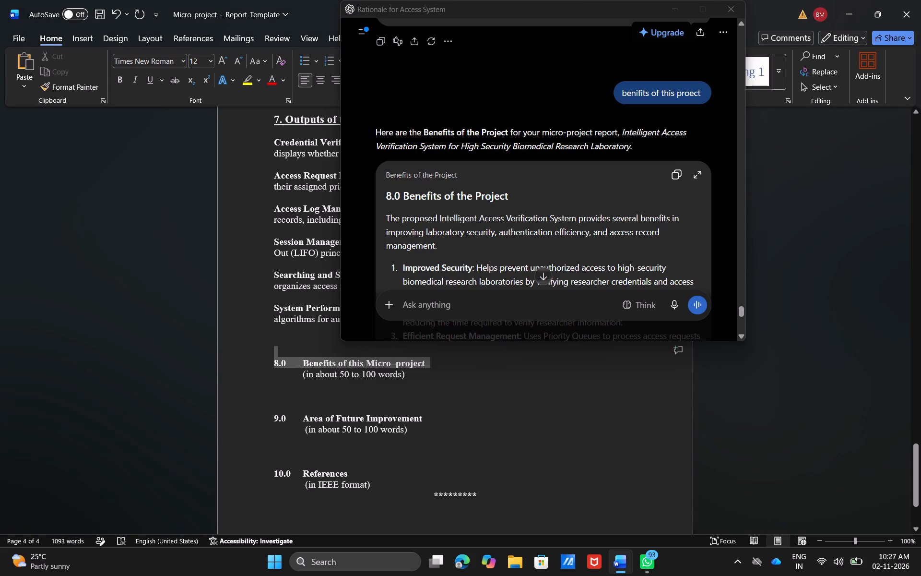
drag(280, 357, 277, 357)
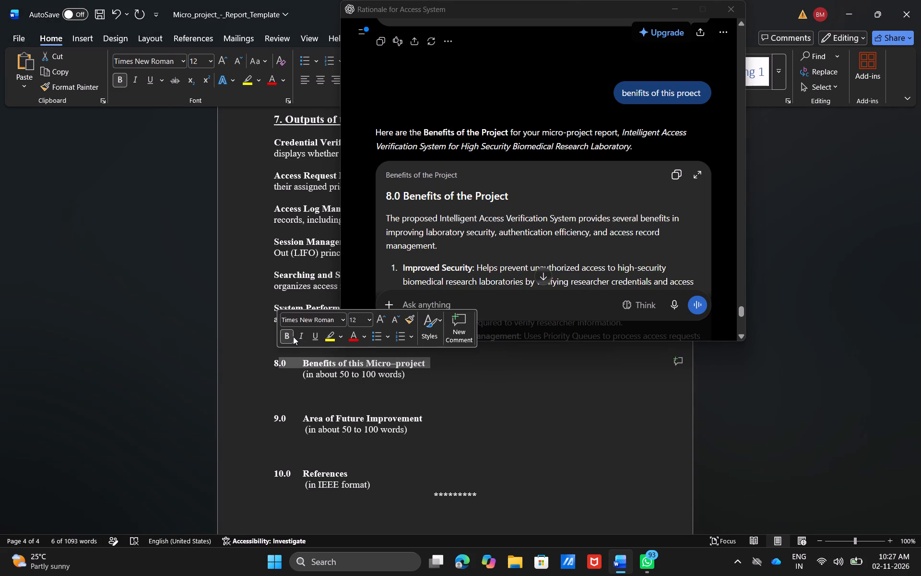
click(310, 336)
Delete the 8.0 number and the gap after it so the Benefits of this Micro–project heading starts at the margin.
click(296, 361)
key(BackSpace)
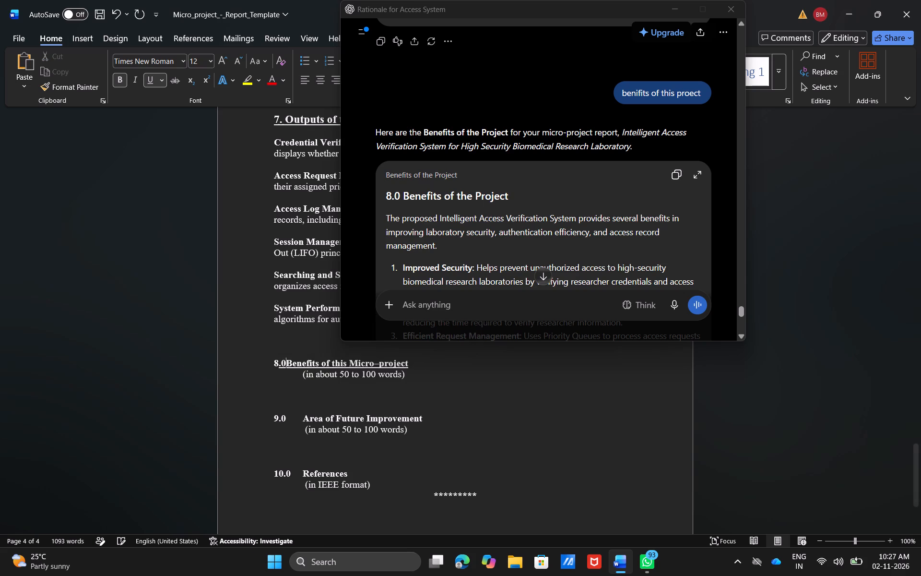
key(BackSpace)
key(BackSpace)
key(BackSpace)
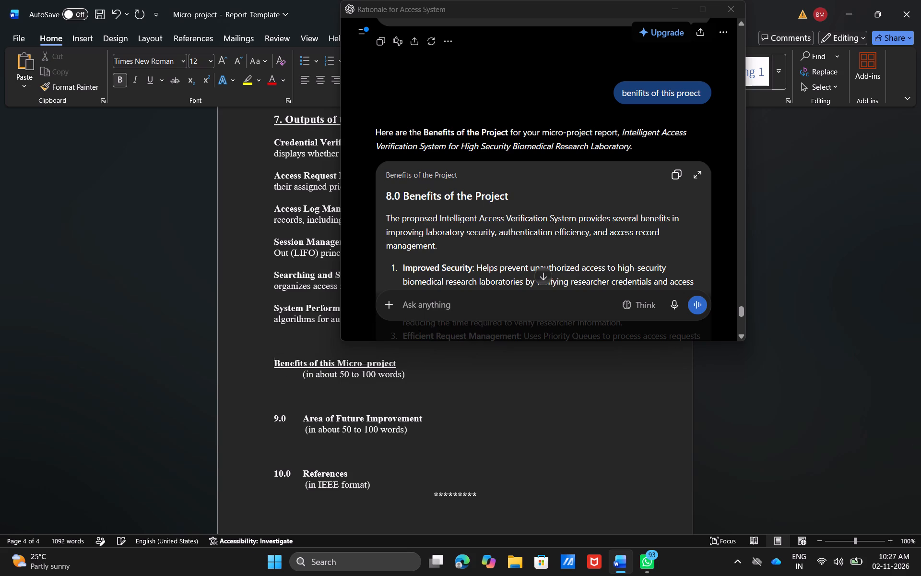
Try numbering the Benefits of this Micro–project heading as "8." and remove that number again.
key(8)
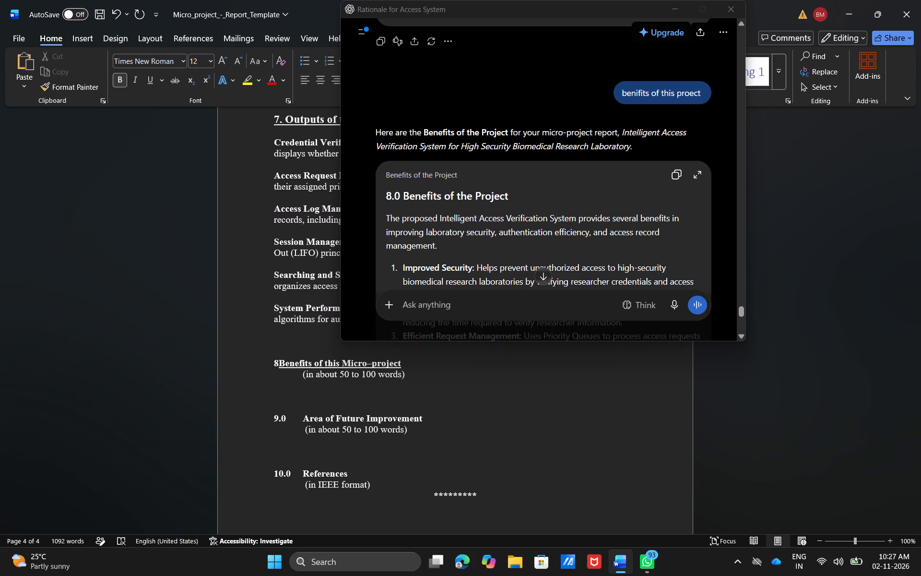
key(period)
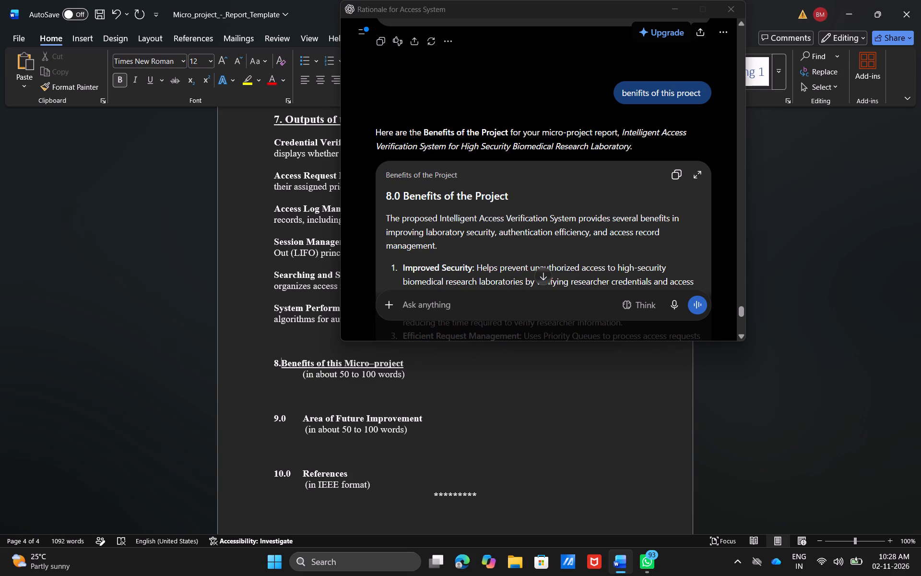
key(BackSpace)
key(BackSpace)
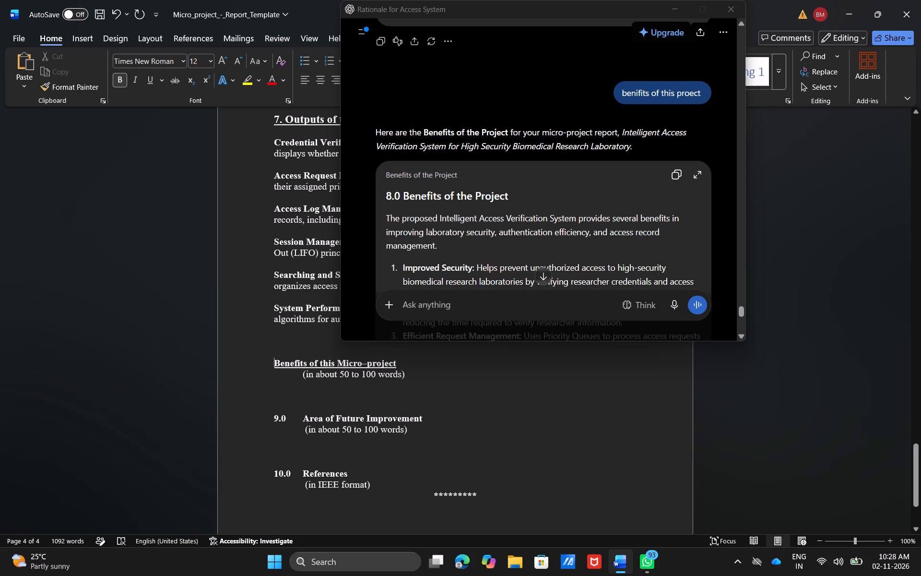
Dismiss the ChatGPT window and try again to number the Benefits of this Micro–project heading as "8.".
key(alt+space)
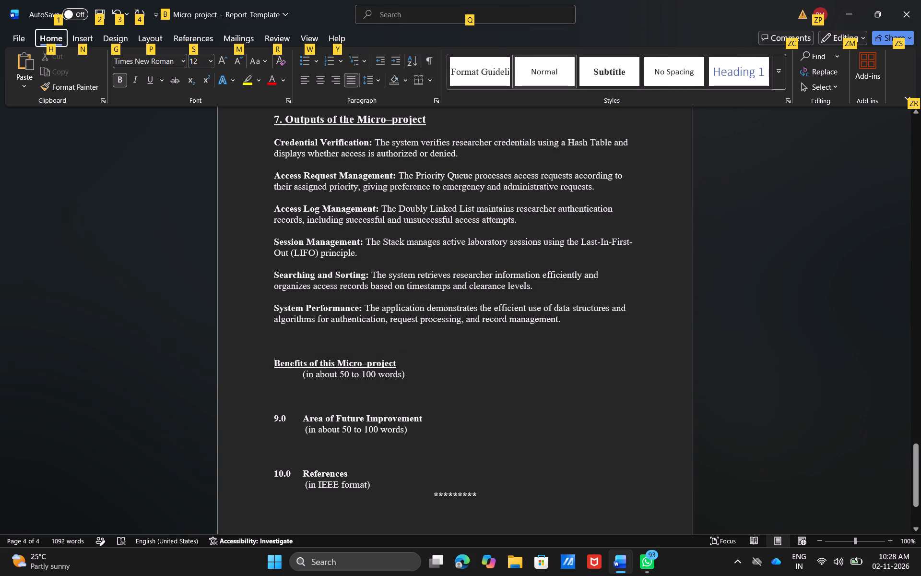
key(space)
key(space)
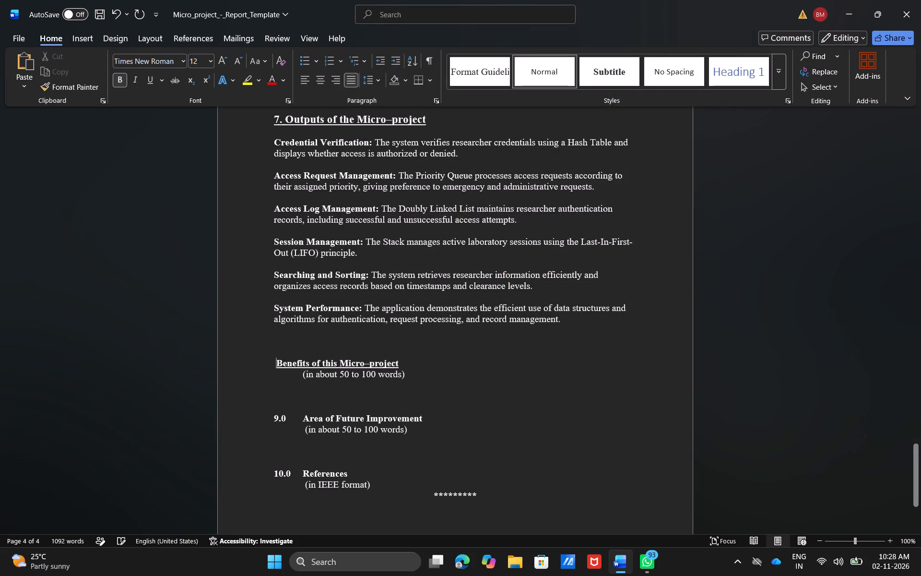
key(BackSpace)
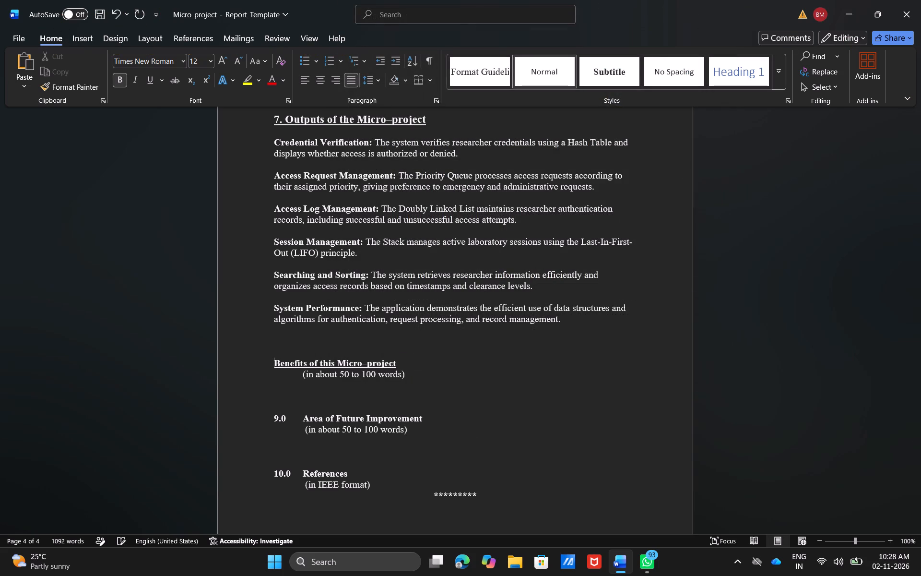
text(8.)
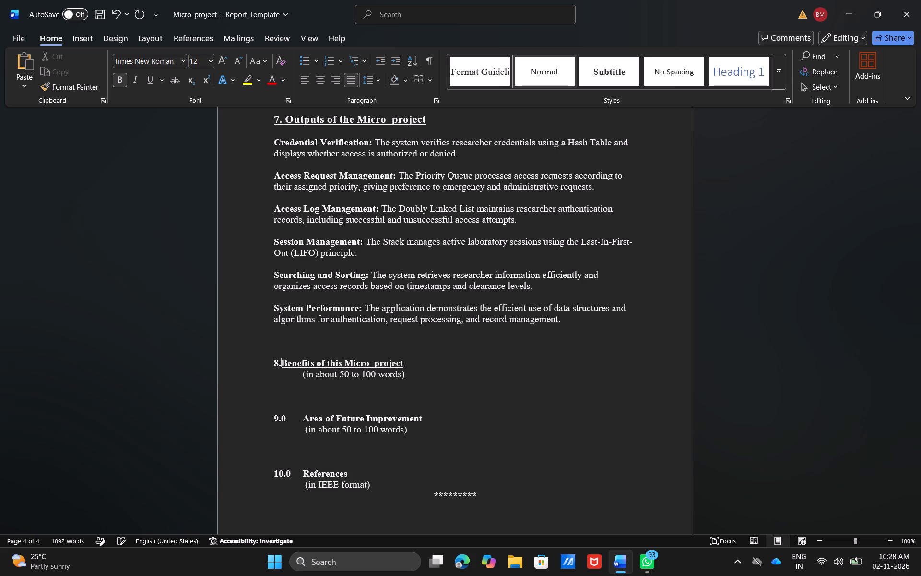
Undo the recent edits to the Benefits of this Micro–project heading back to its original, non-underlined form numbered 8.0.
key(ctrl+z)
key(ctrl+z)
key(ctrl+z)
key(ctrl+z)
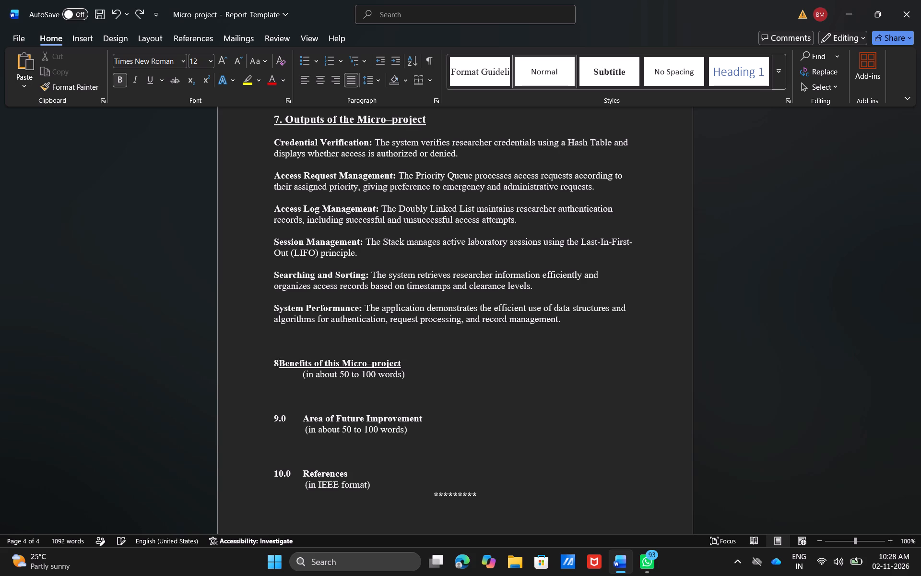
key(ctrl+z)
key(ctrl+z)
key(ctrl+z)
key(ctrl+z)
key(ctrl+z)
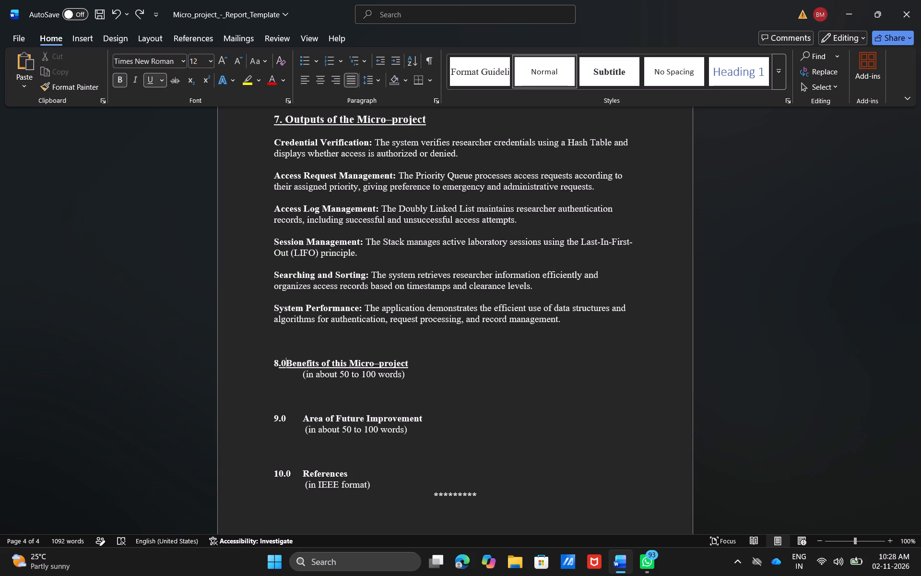
key(ctrl+z)
key(ctrl+z)
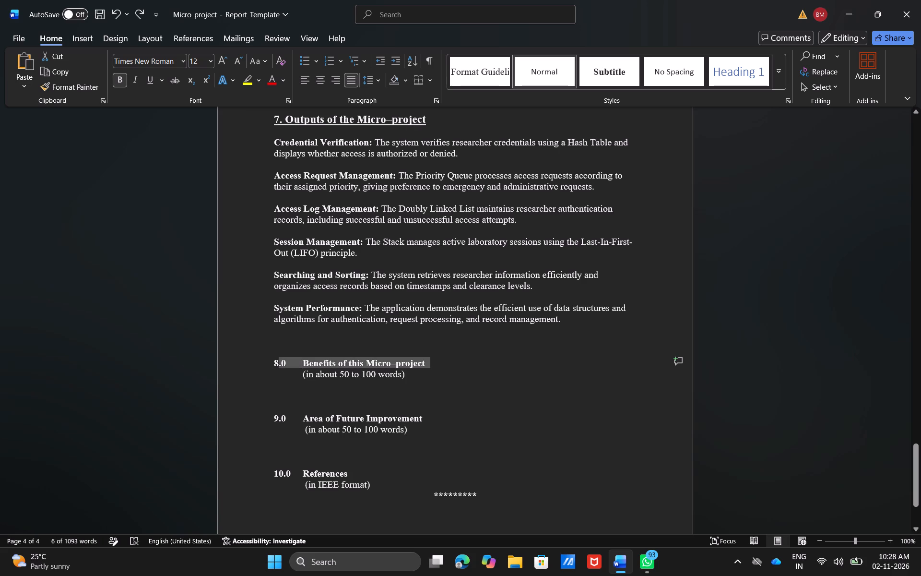
Underline the whole section 8 heading, including its 8.0 number, and set its font size to 14.
click(422, 369)
drag(425, 362, 278, 363)
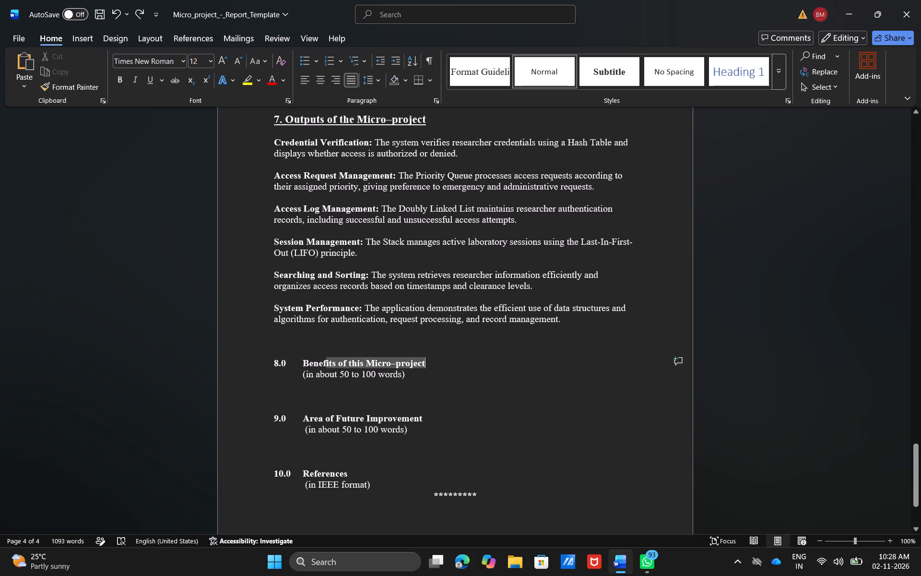
drag(278, 363, 248, 365)
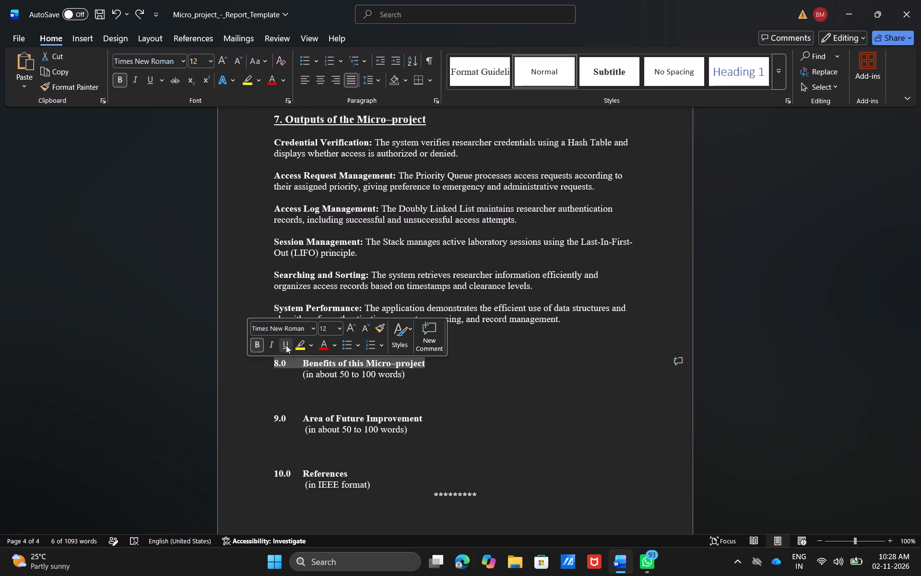
click(284, 345)
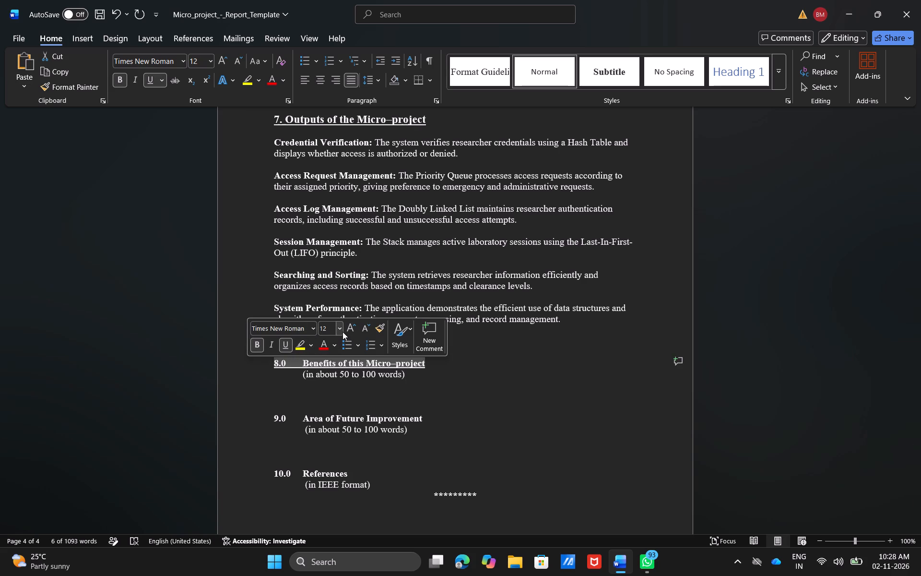
click(342, 332)
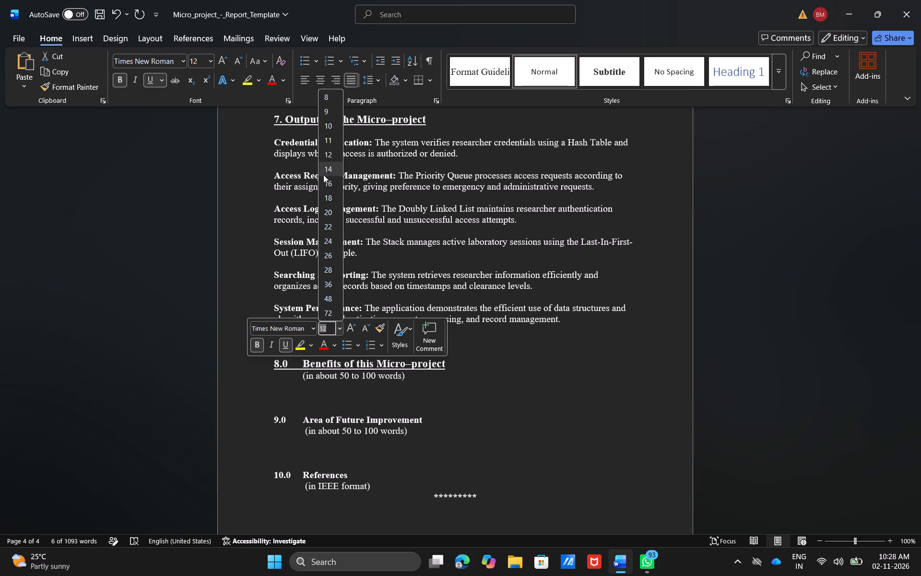
click(323, 175)
Shorten the section 8 heading's number to "8." followed by a single space before Benefits of this Micro–project.
click(300, 363)
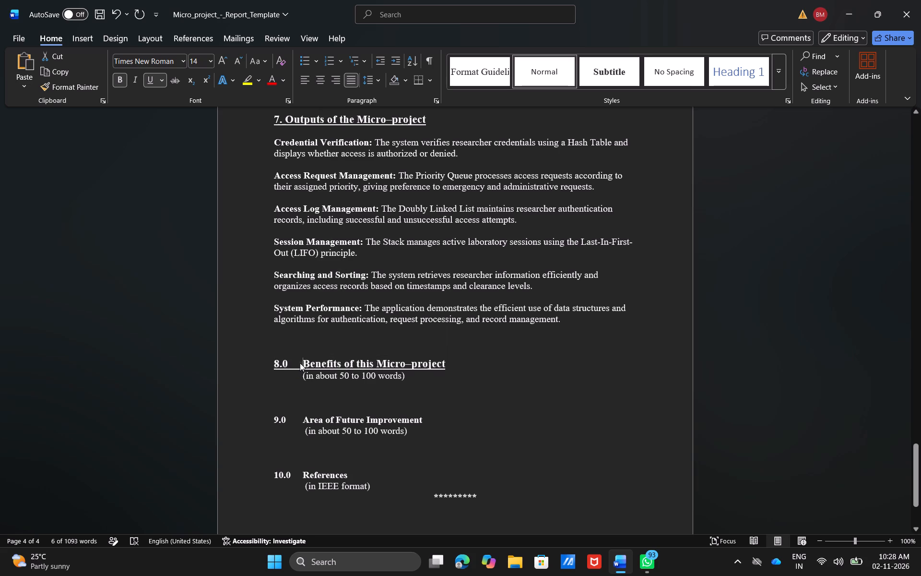
key(BackSpace)
key(BackSpace)
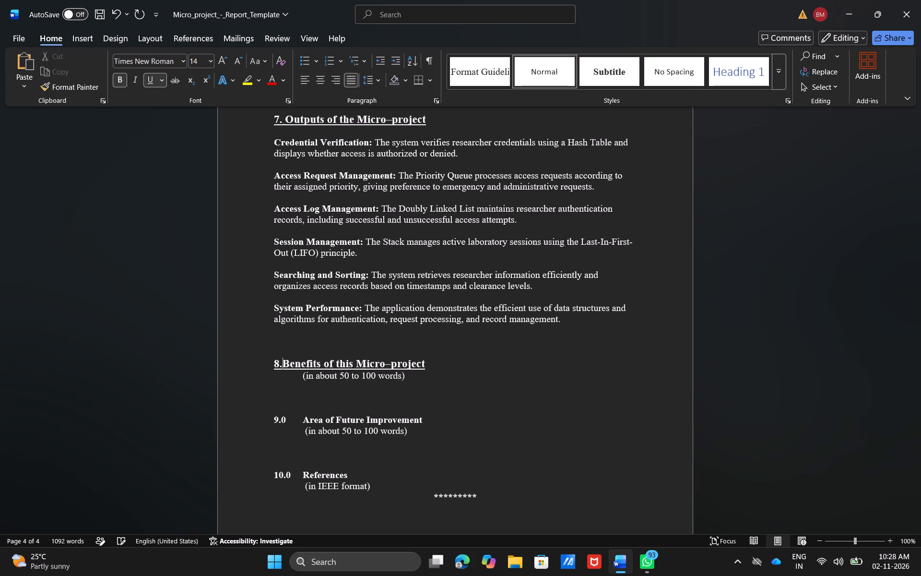
key(space)
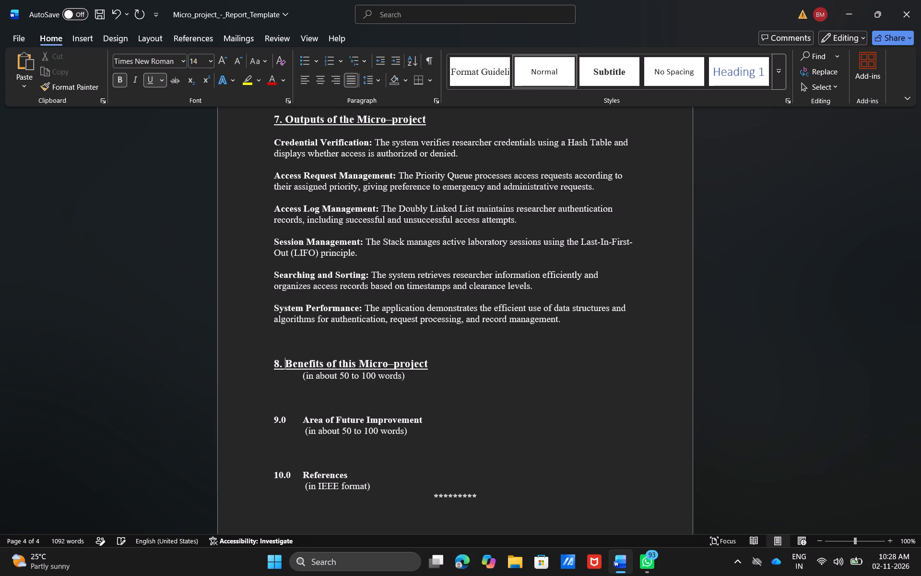
Replace the "(in about 50 to 100 words)" placeholder under section 8 with the copied five benefits, leaving a blank line below the heading.
drag(412, 371, 275, 388)
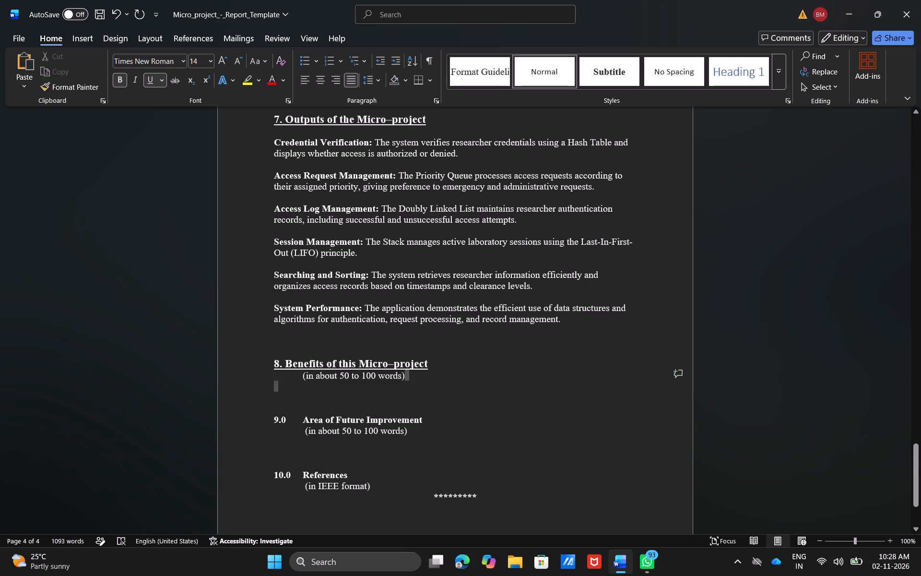
drag(275, 388, 296, 380)
key(BackSpace)
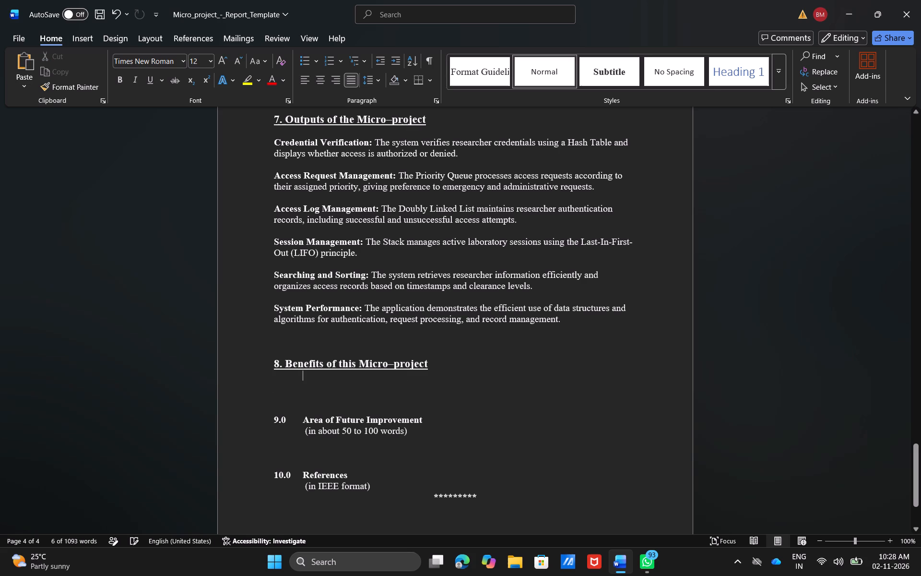
key(BackSpace)
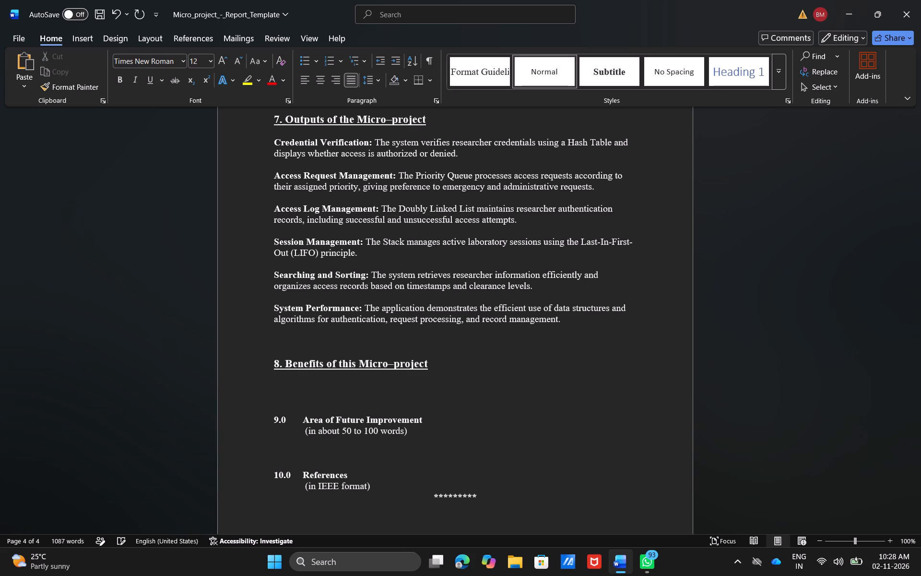
key(Return)
key(ctrl+v)
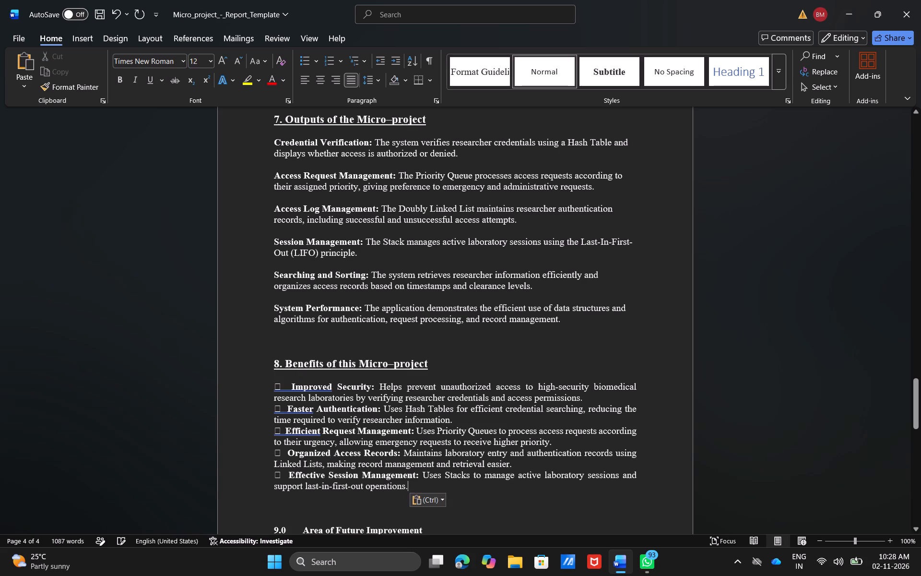
Remove the box symbols before Improved Security and Faster Authentication, and insert a blank line between these two benefits.
click(289, 387)
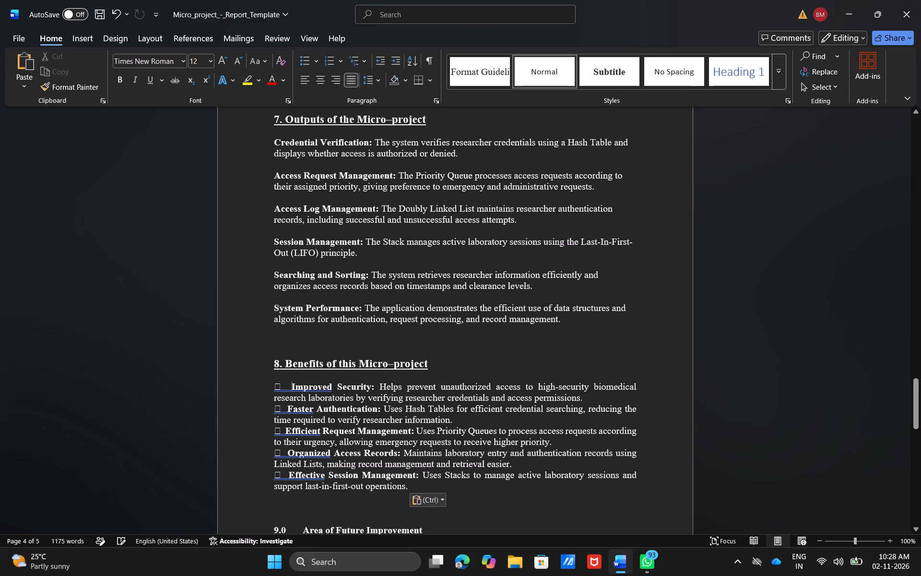
key(BackSpace)
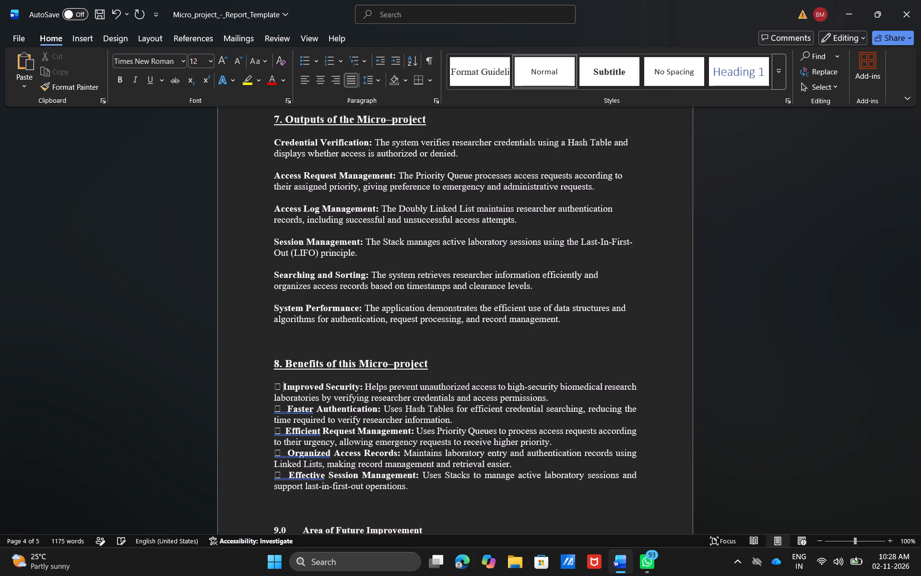
key(BackSpace)
key(BackSpace)
key(Down)
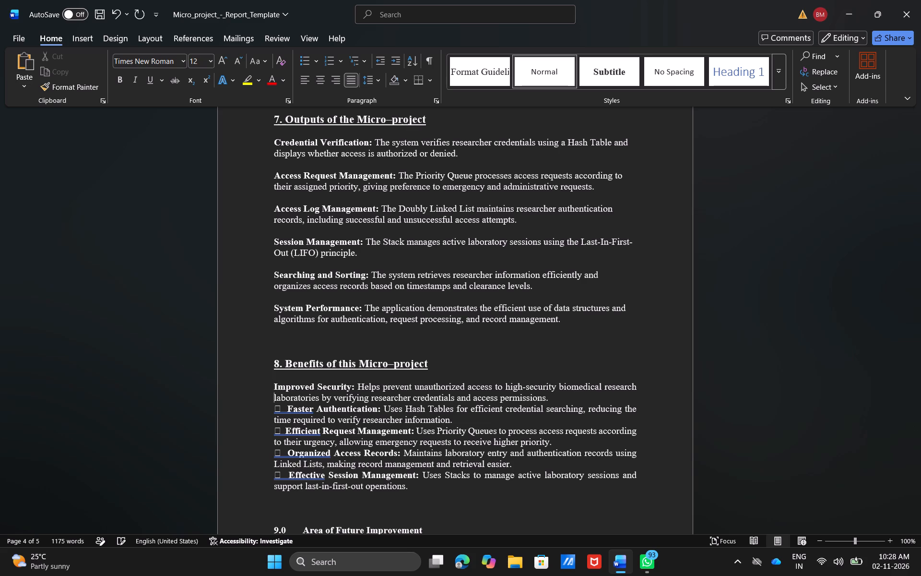
key(Down)
key(Right)
key(Right)
key(Right)
key(BackSpace)
key(BackSpace)
key(BackSpace)
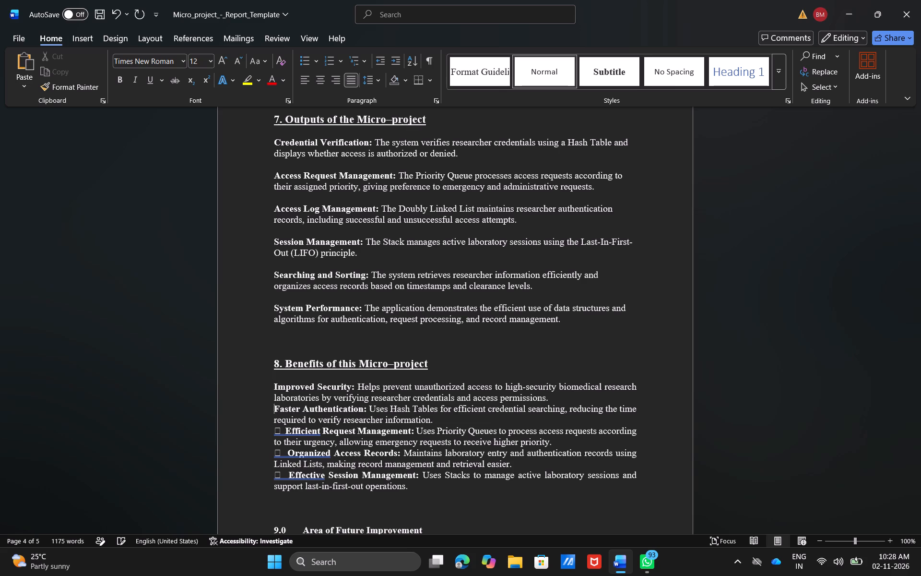
key(Return)
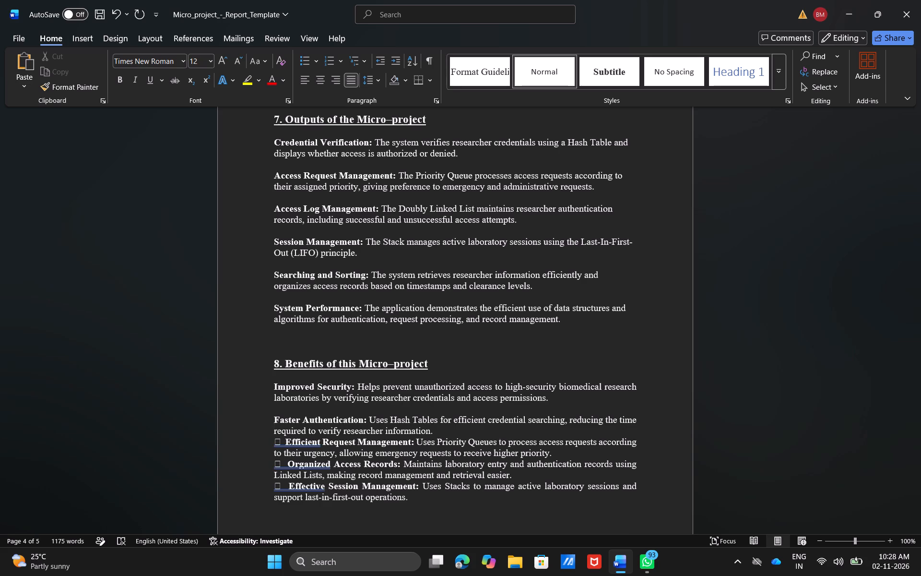
key(Down)
key(Down)
key(Right)
key(Right)
key(Right)
key(BackSpace)
key(BackSpace)
key(BackSpace)
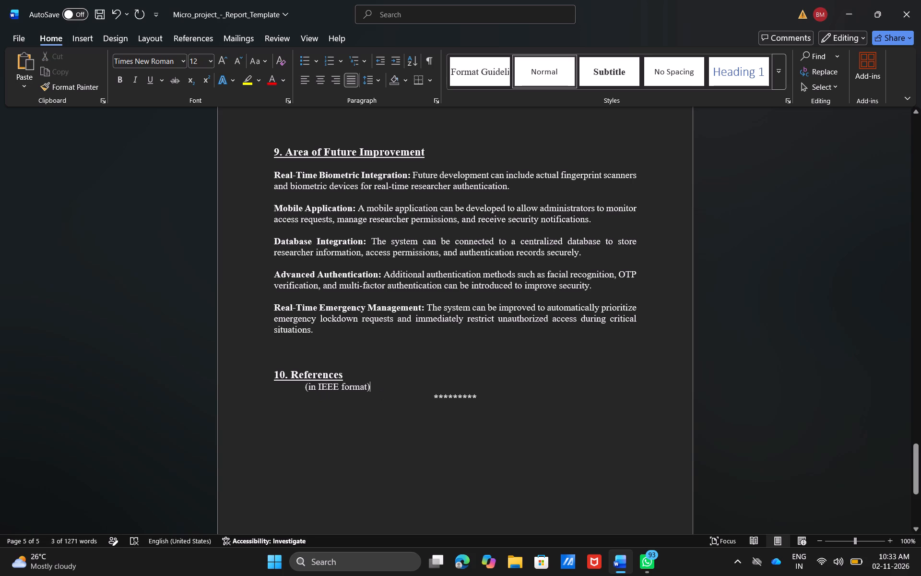
right_drag(380, 387, 295, 386)
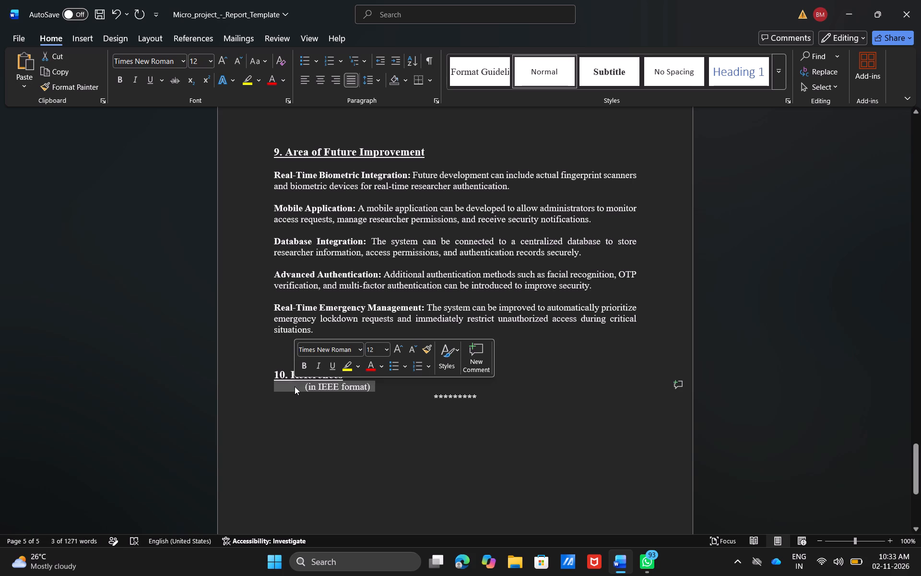
key(ctrl+v)
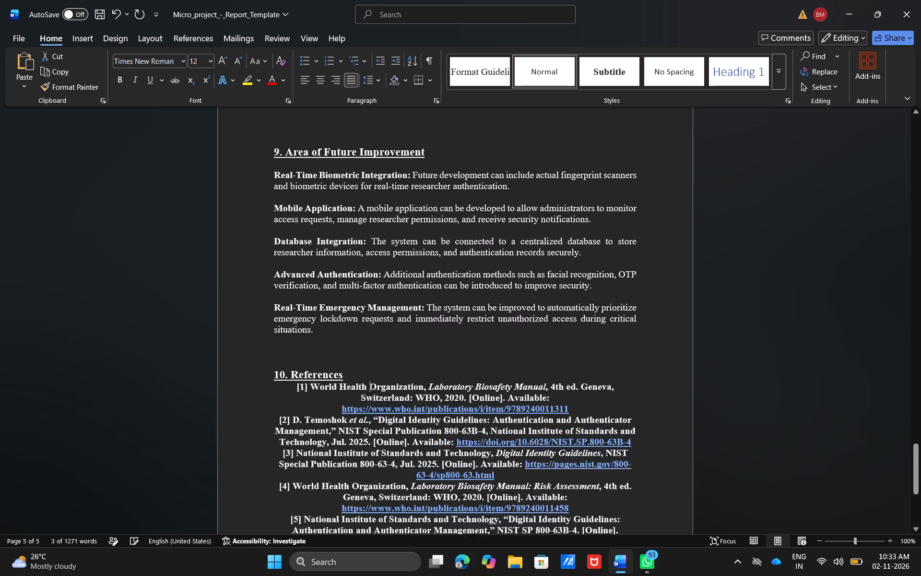
Left-align references [1] to [3] and insert a blank line before each of them under the 10. References heading.
click(296, 348)
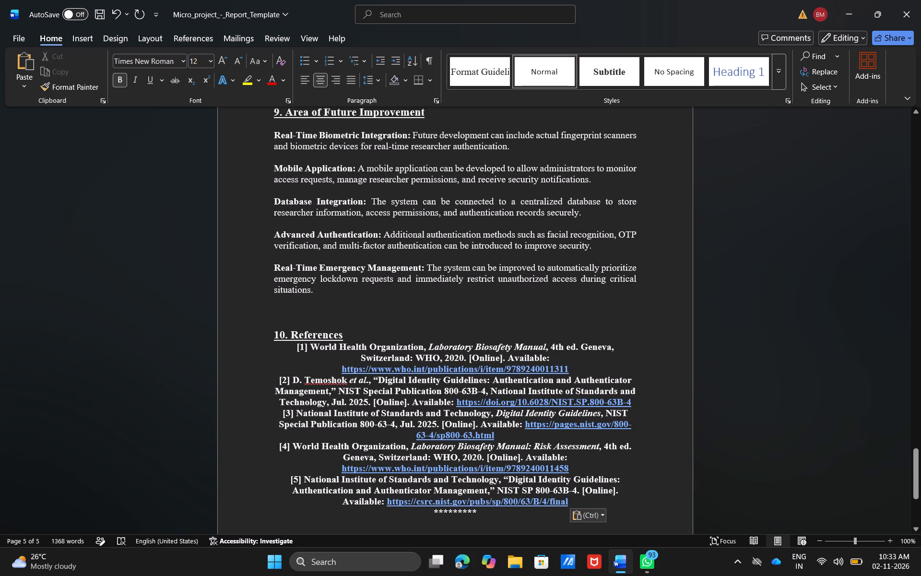
key(BackSpace)
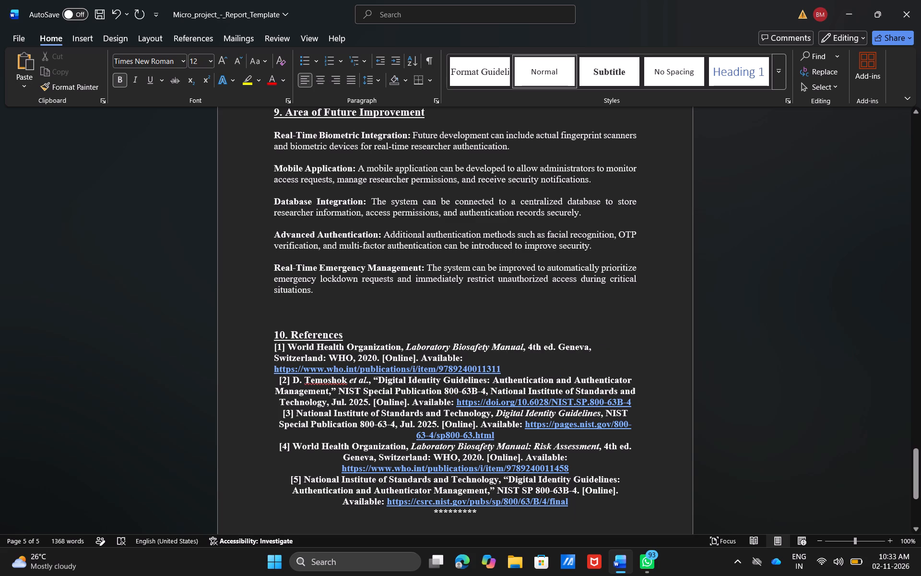
key(Return)
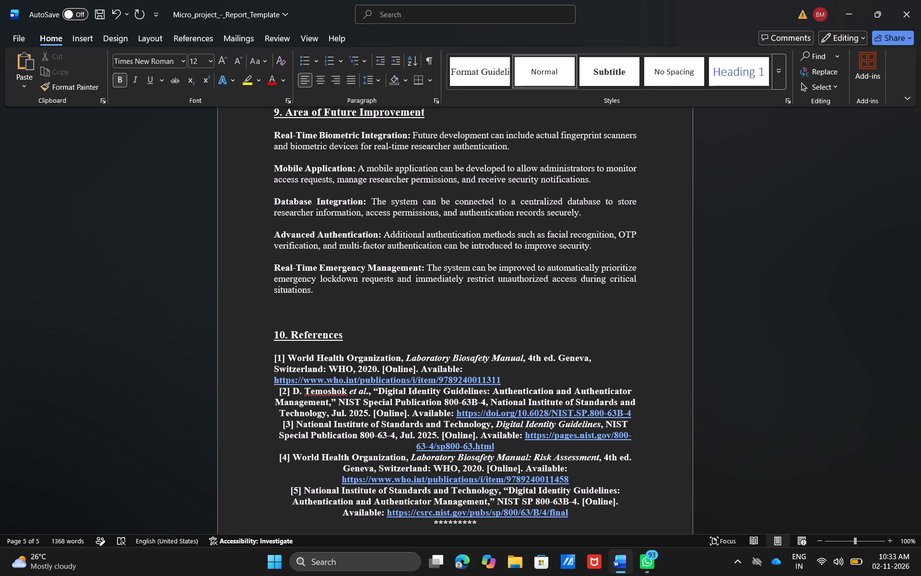
key(Down)
key(Down)
key(Down)
key(BackSpace)
key(Return)
key(Down)
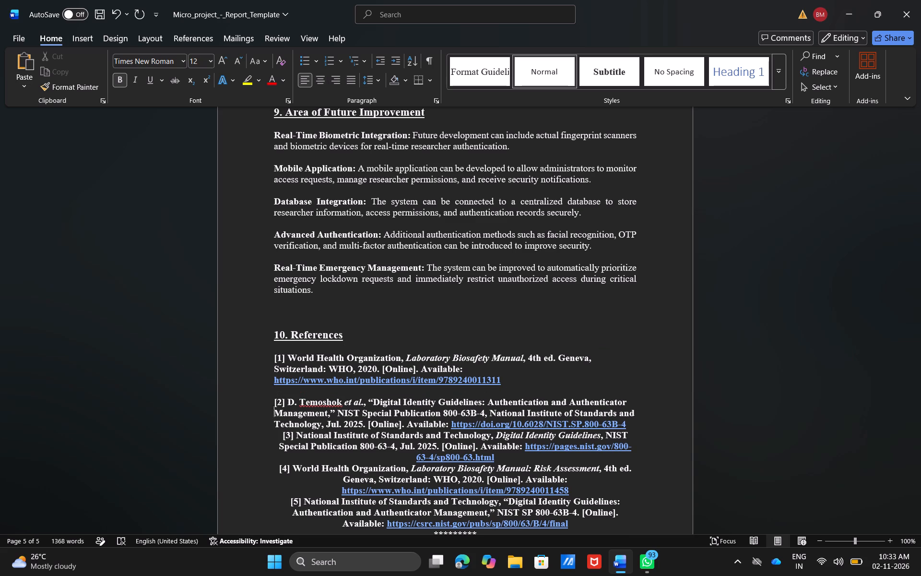
key(Down)
key(Down)
key(BackSpace)
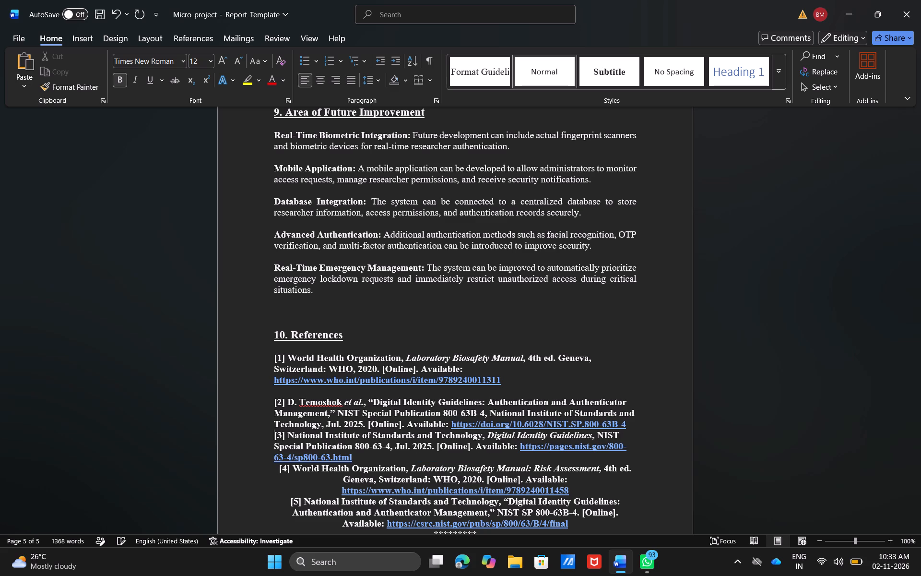
key(Return)
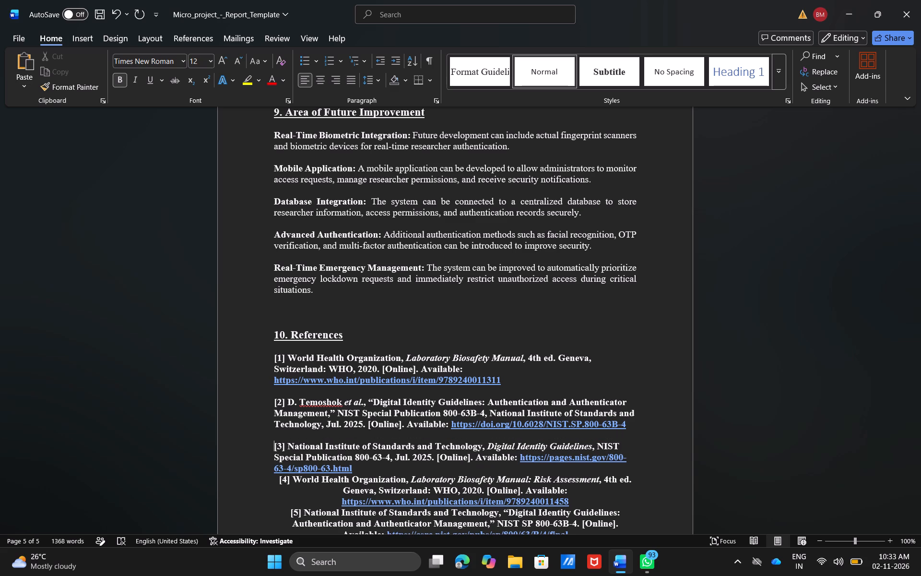
Delete references [4] and [5] and insert four blank lines before the closing row of asterisks.
scroll(305, 361, down, 2)
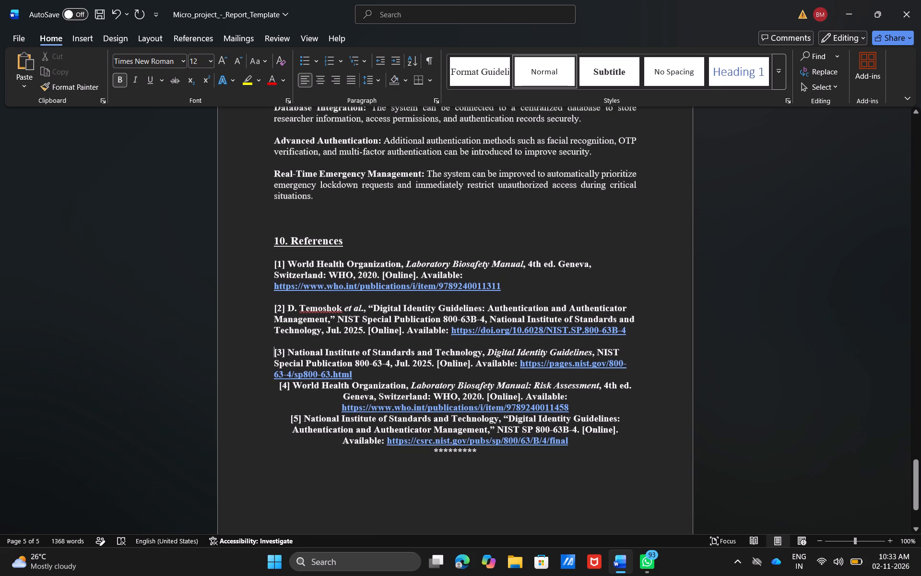
drag(277, 388, 318, 401)
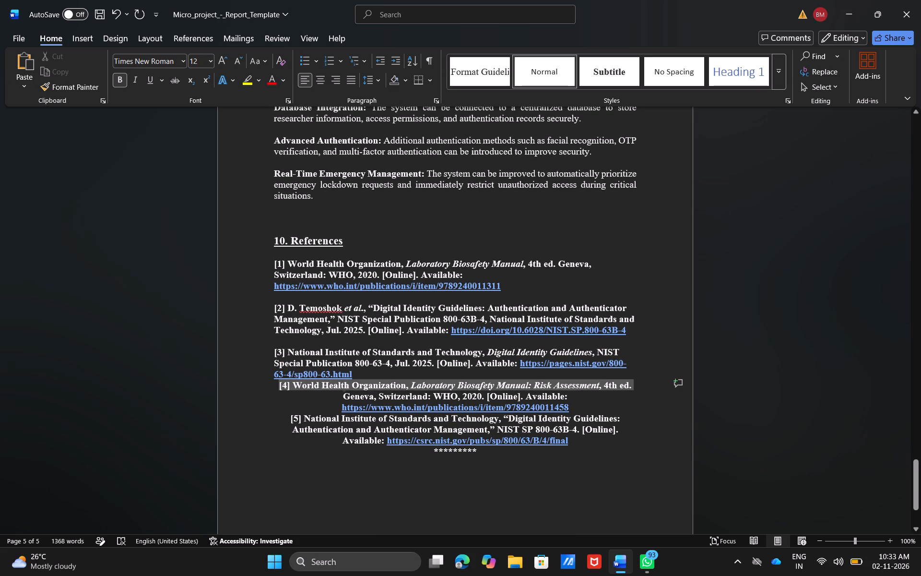
drag(318, 401, 480, 439)
key(BackSpace)
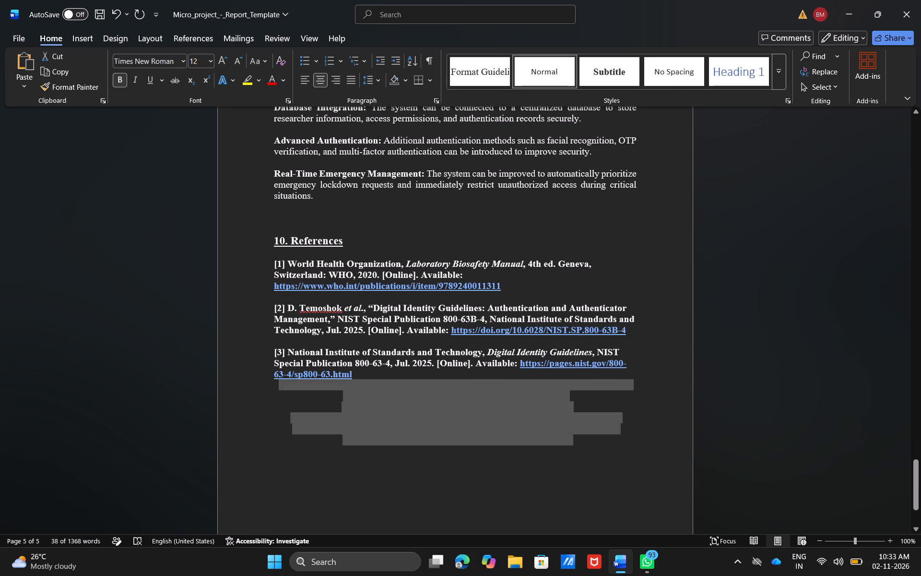
key(Return)
key(Return)
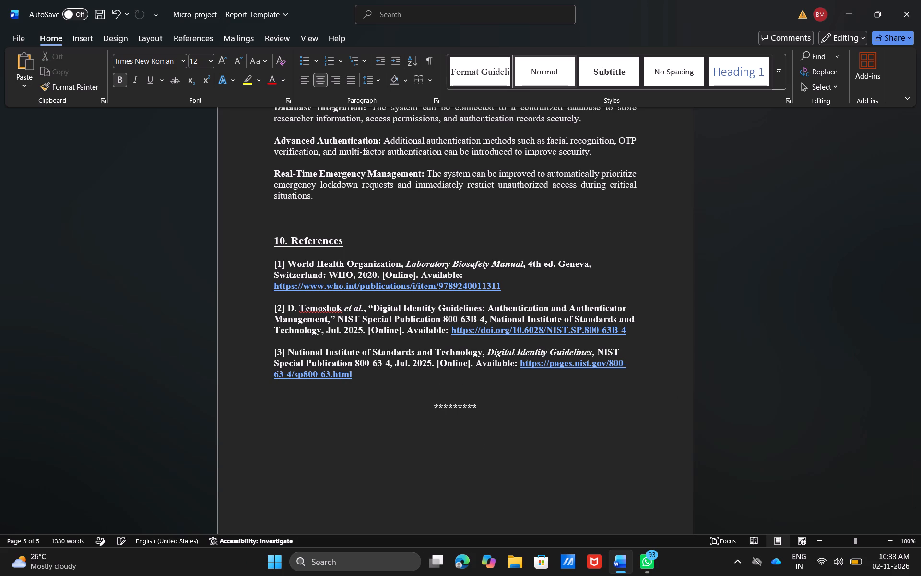
key(Return)
key(Return)
Review the whole report from the References section back to the title on the first page.
scroll(480, 439, up, 1)
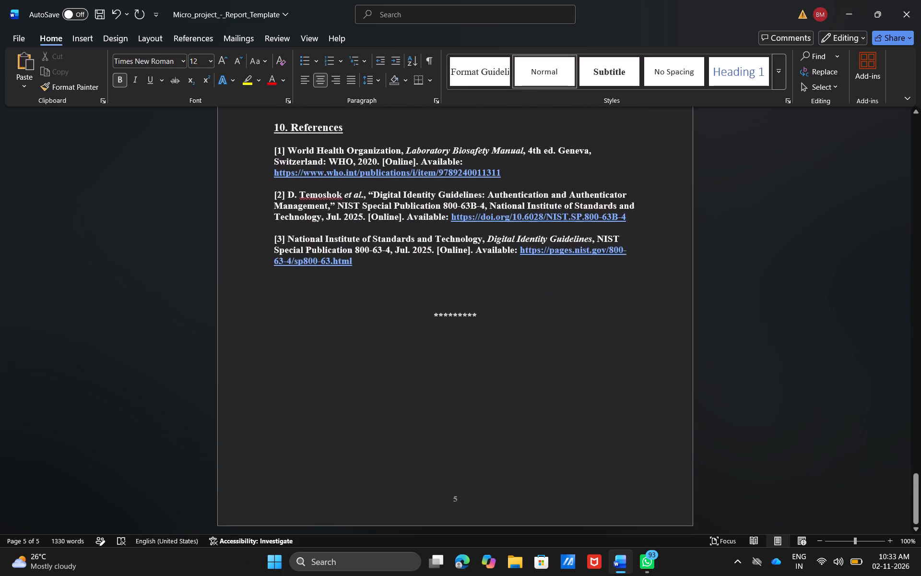
scroll(480, 439, up, 1)
scroll(480, 439, down, 4)
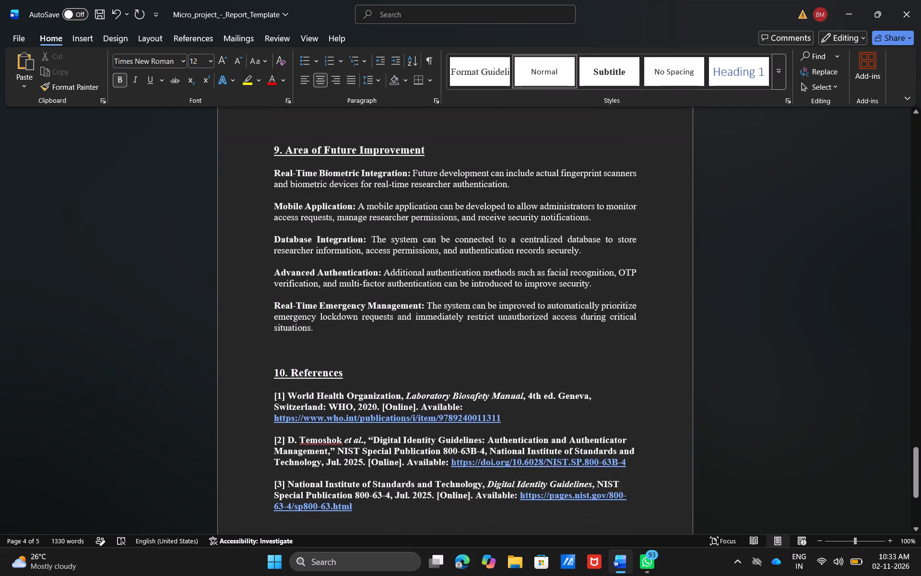
scroll(480, 439, down, 1)
scroll(480, 439, up, 5)
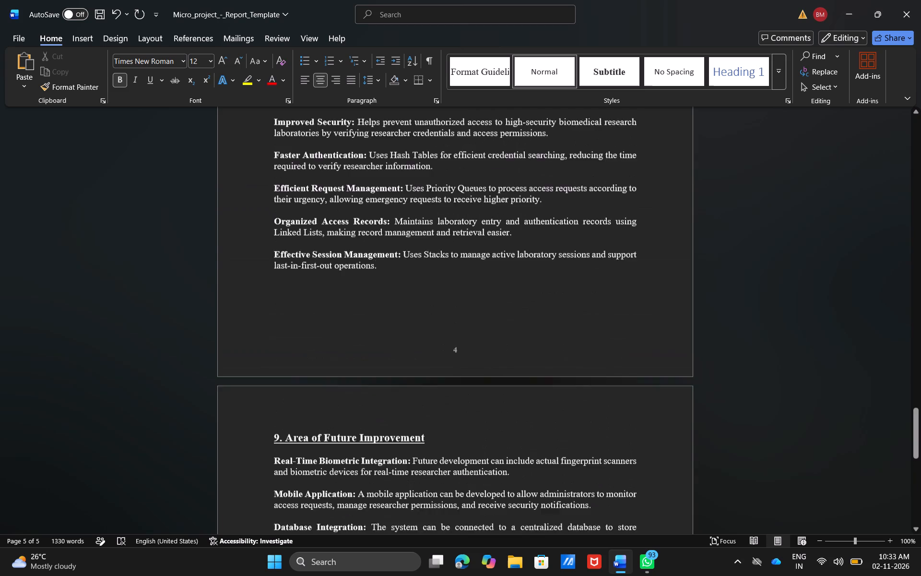
scroll(480, 439, up, 8)
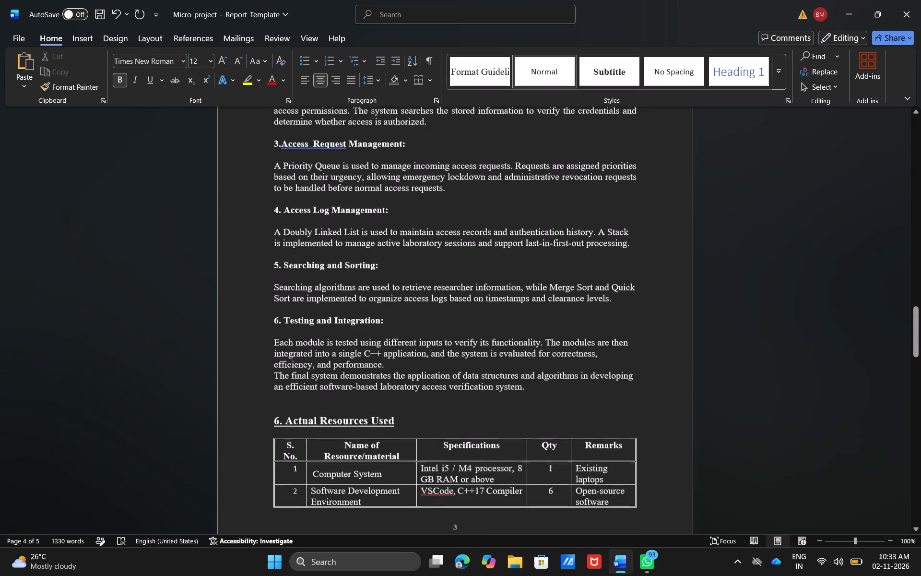
scroll(480, 439, up, 7)
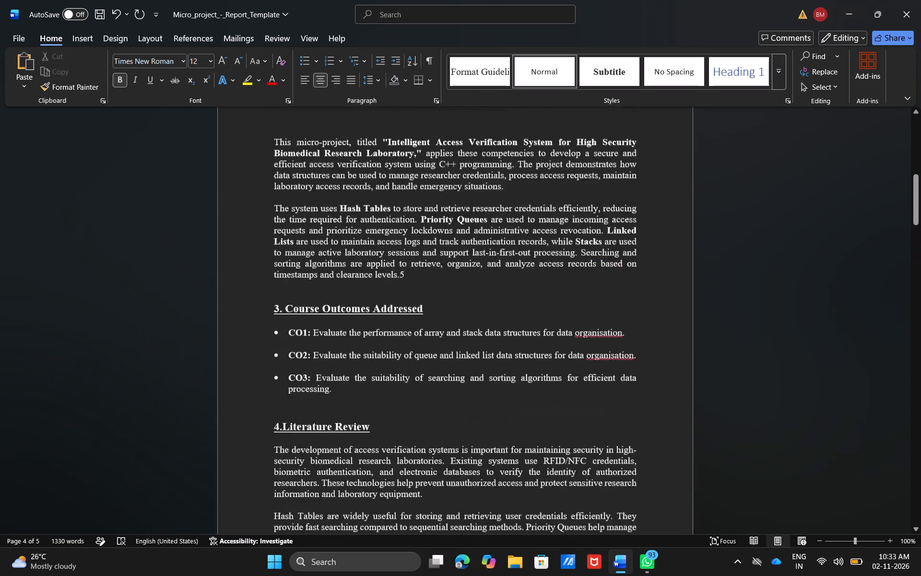
scroll(480, 439, up, 5)
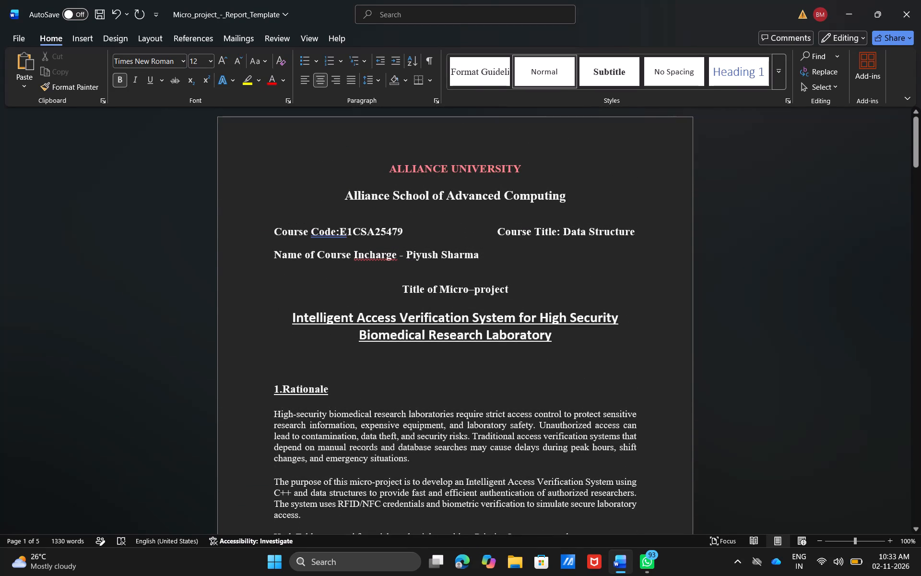
Save the report as a PDF named Micro_project_-_Report_Template in the Downloads folder, with standard optimization.
click(18, 32)
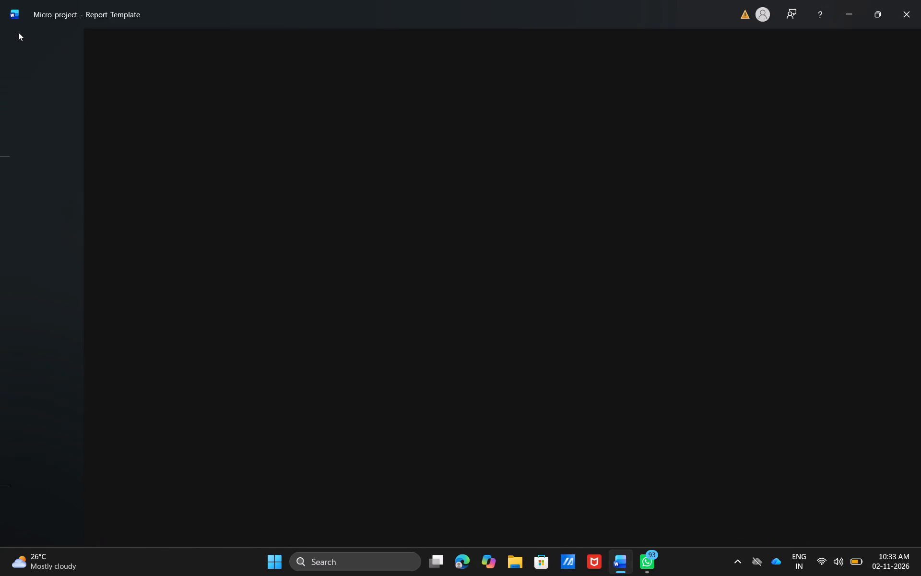
click(24, 216)
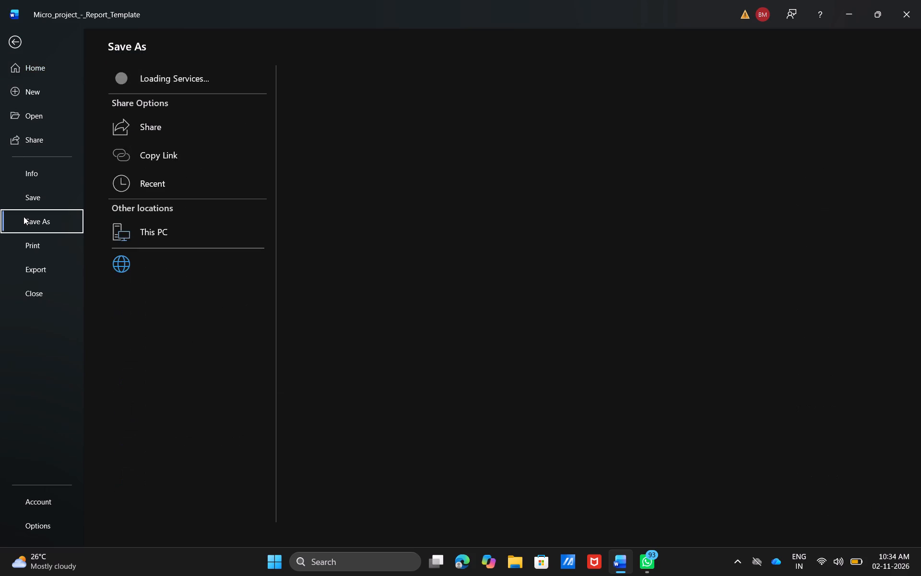
click(196, 242)
click(355, 144)
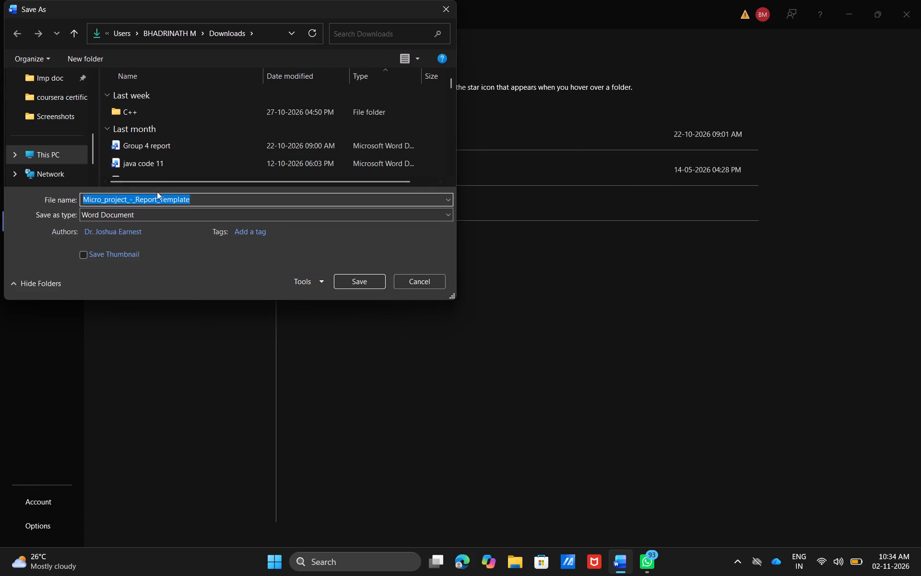
click(147, 210)
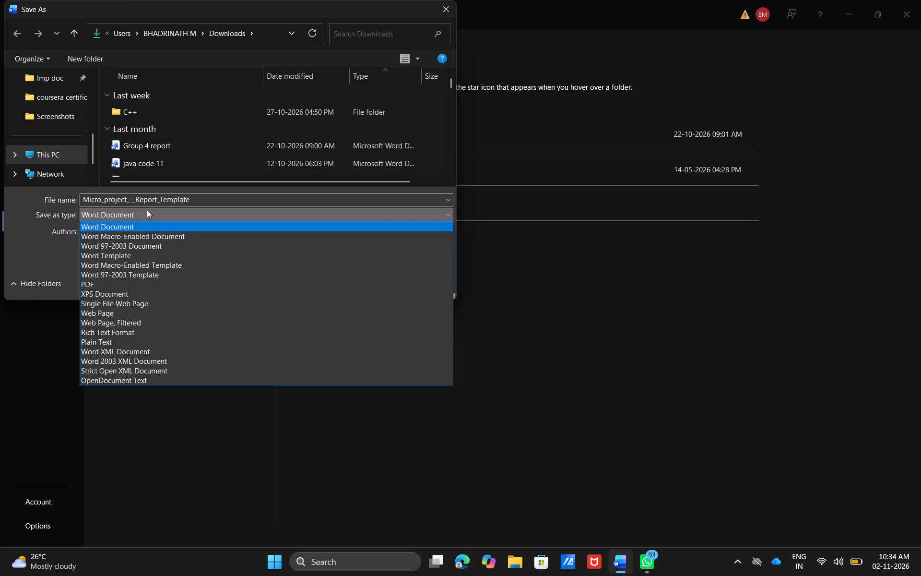
click(103, 284)
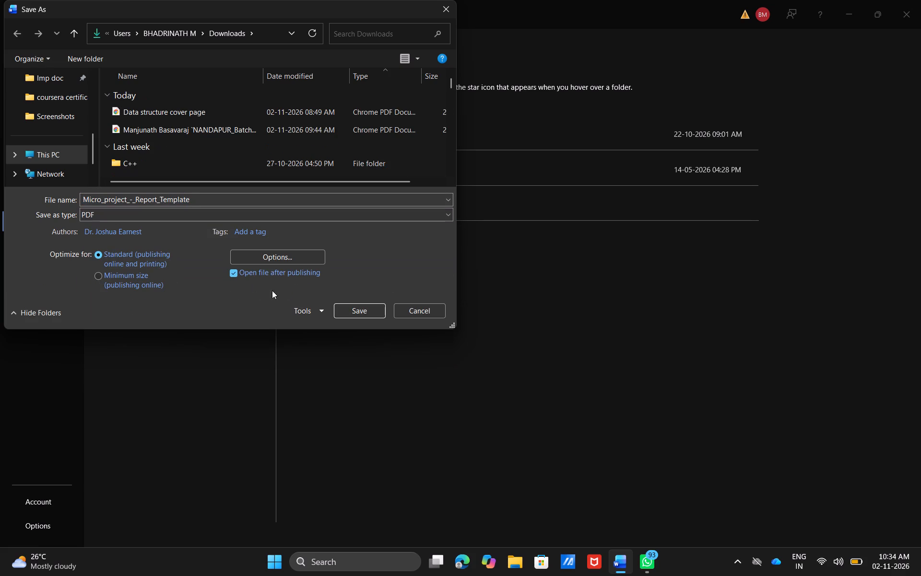
scroll(47, 142, down, 1)
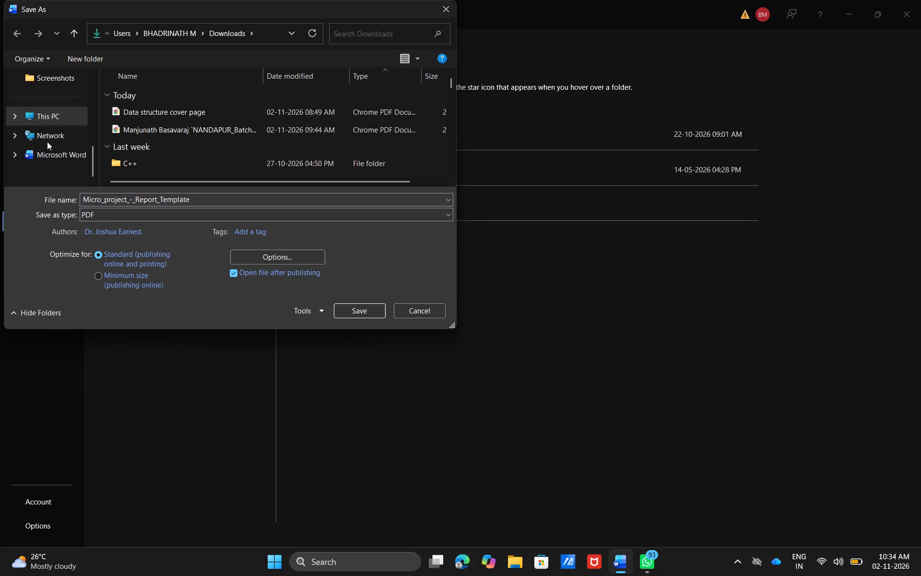
scroll(47, 142, down, 1)
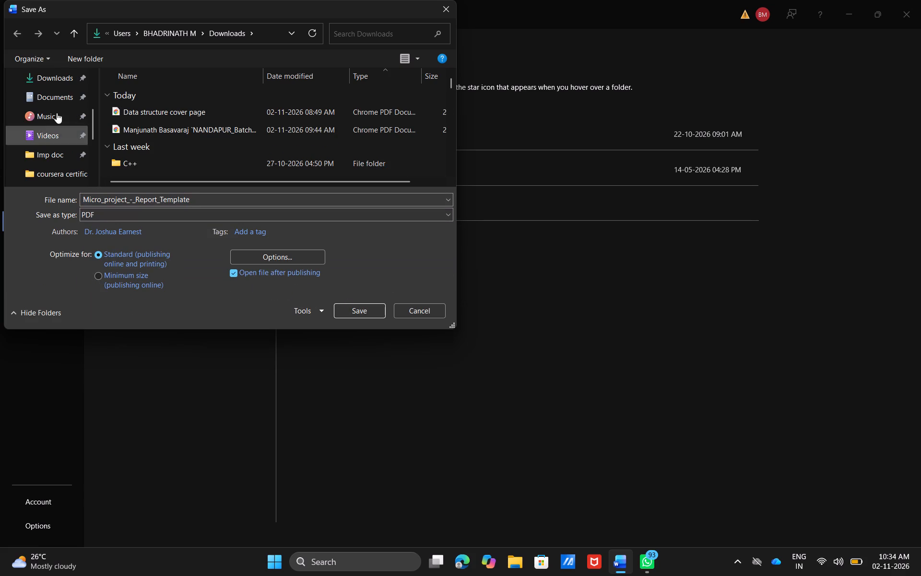
click(59, 84)
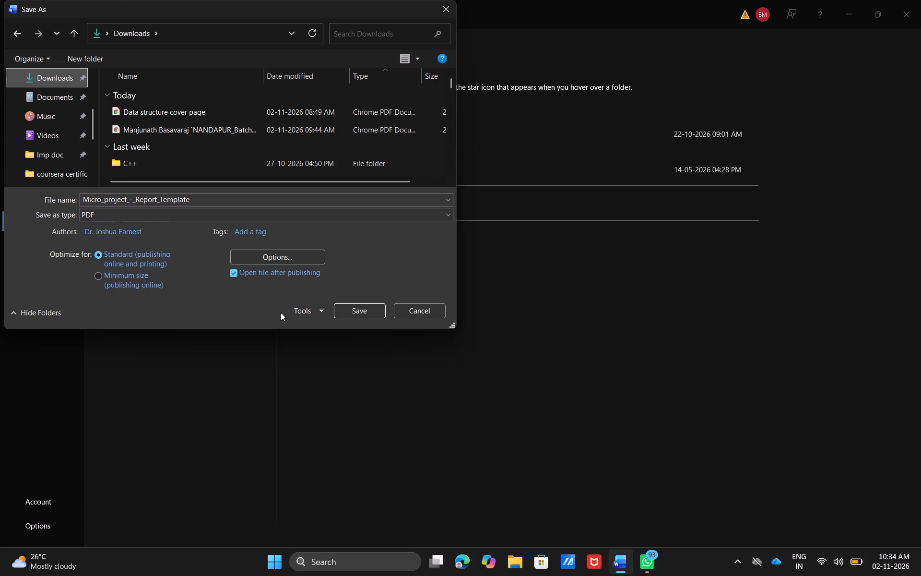
click(354, 312)
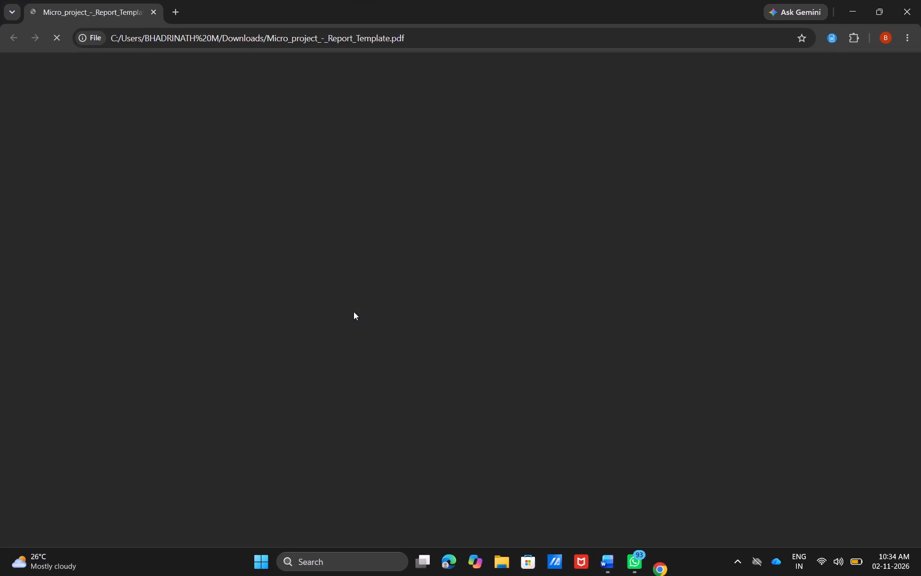
Review the exported PDF in Chrome from the first page to the References section and back to the title.
scroll(354, 312, down, 6)
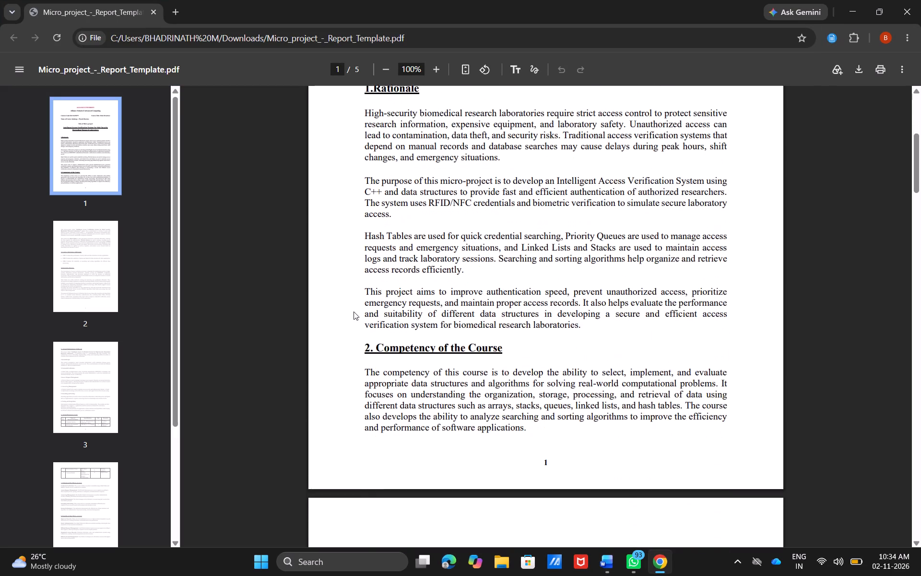
scroll(354, 312, down, 13)
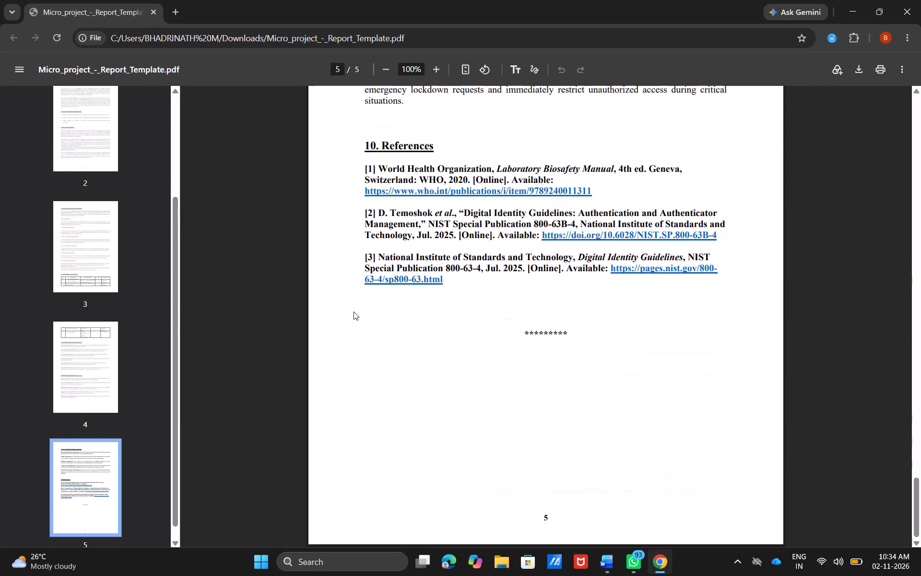
scroll(354, 312, up, 10)
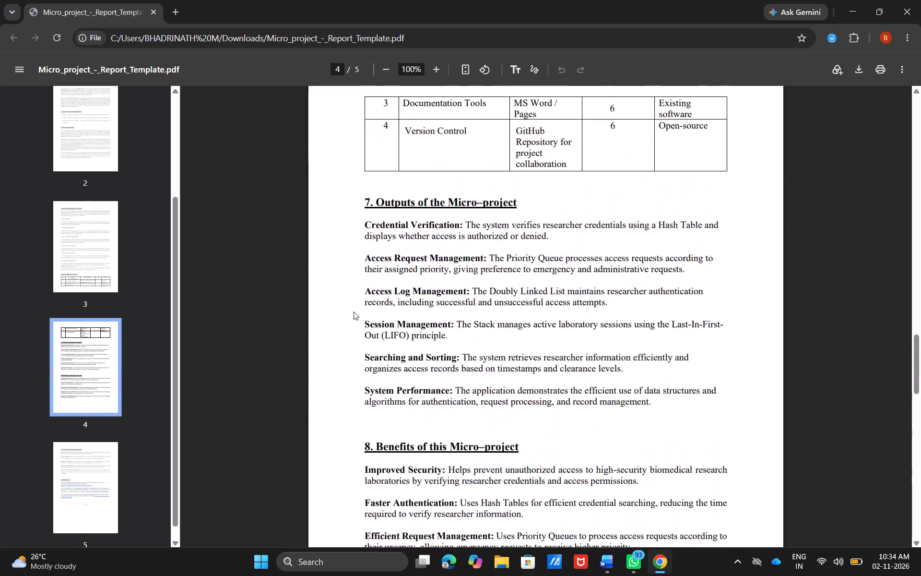
scroll(354, 312, up, 3)
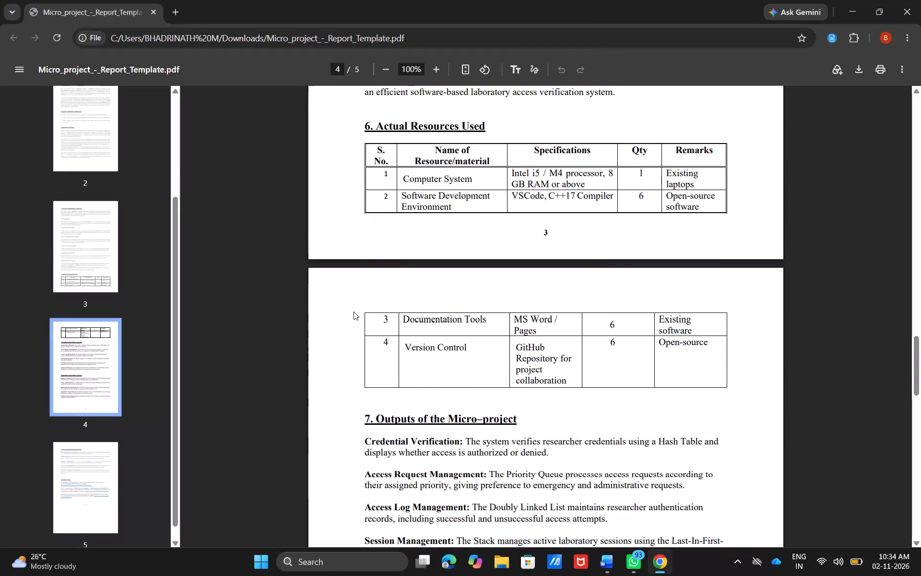
scroll(354, 312, up, 4)
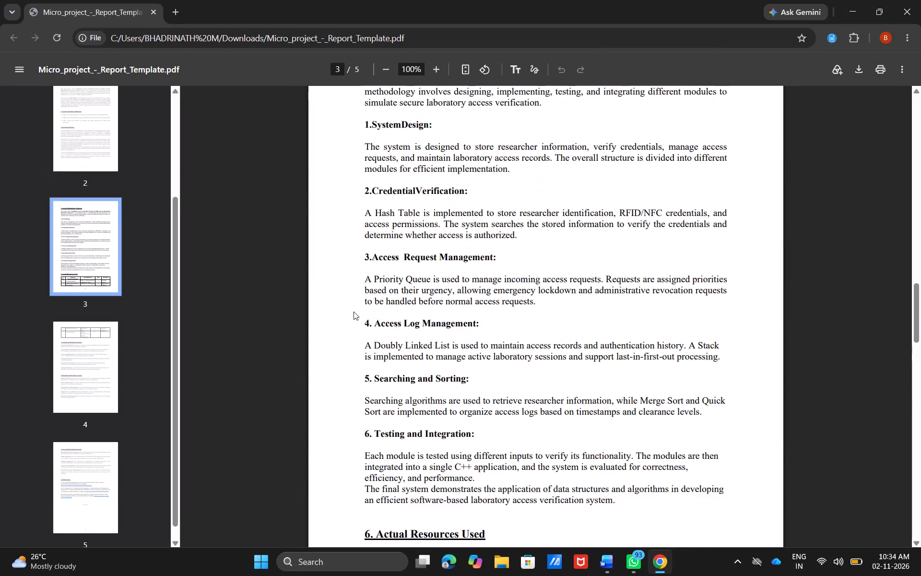
scroll(354, 312, up, 10)
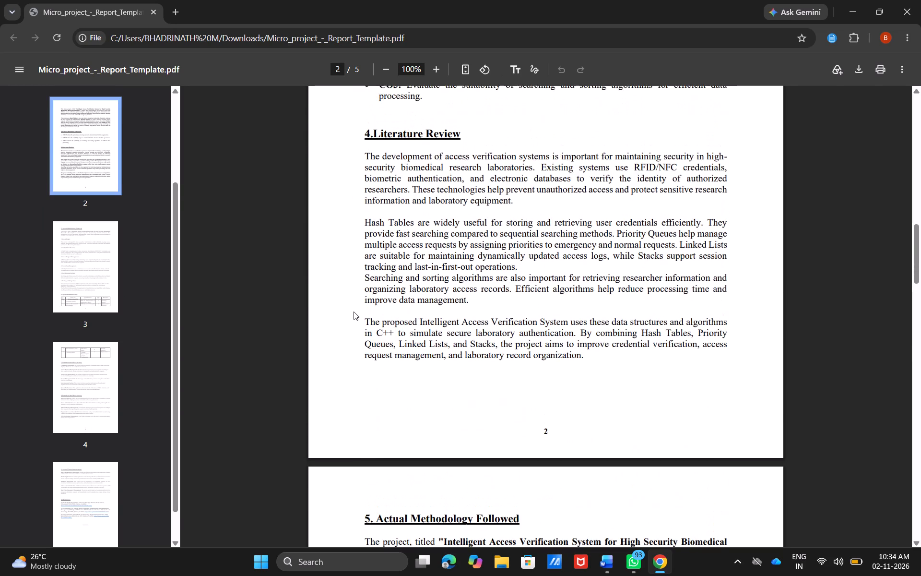
scroll(354, 312, up, 10)
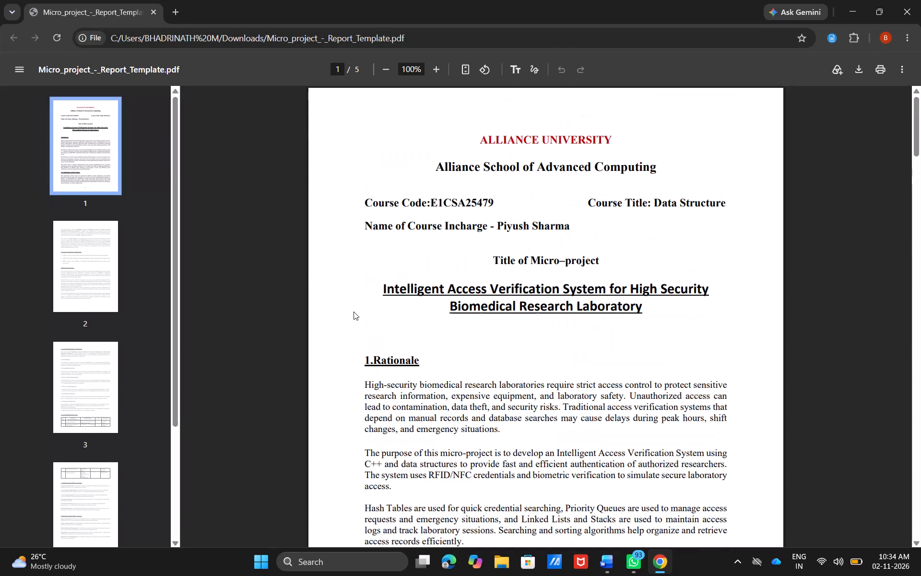
scroll(354, 312, up, 2)
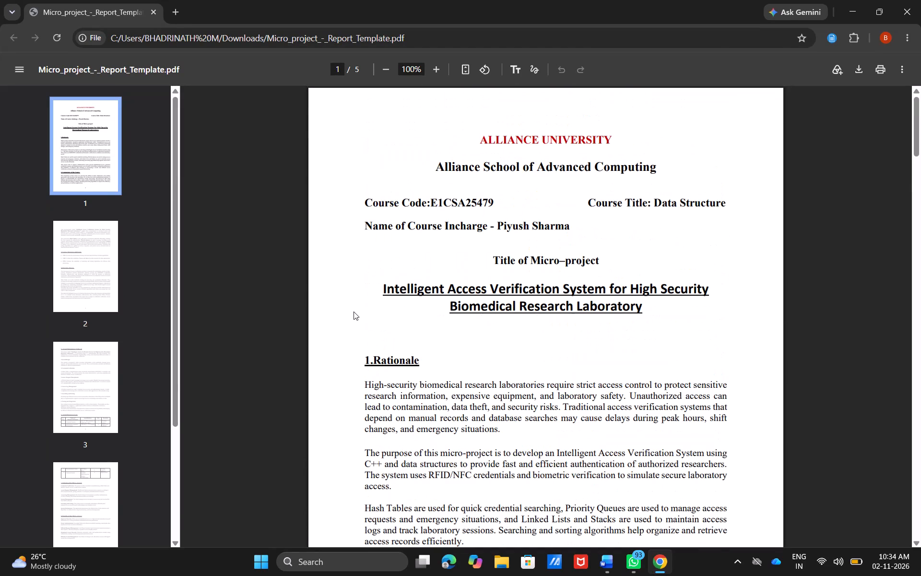
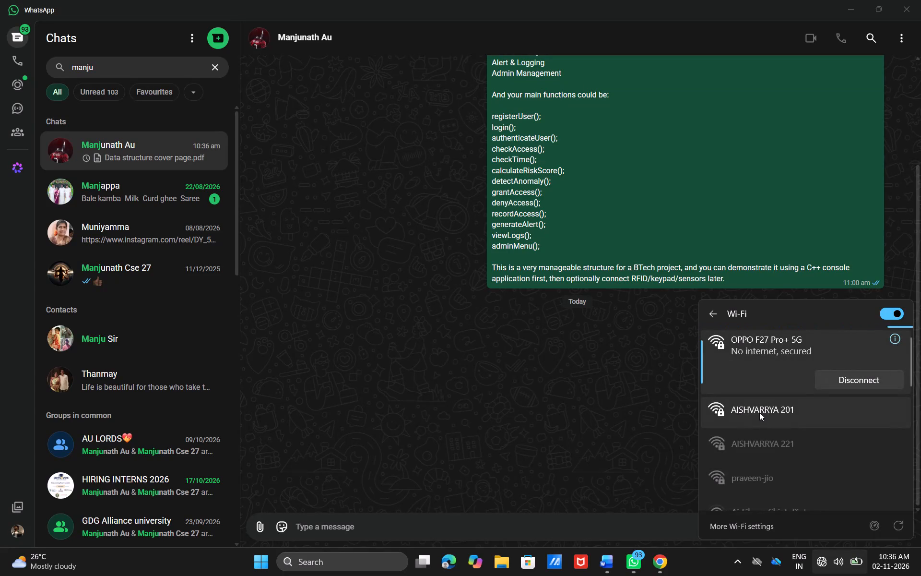
Connect the computer to the AISHVARRYA 201 Wi-Fi network, keeping automatic connection enabled.
click(759, 412)
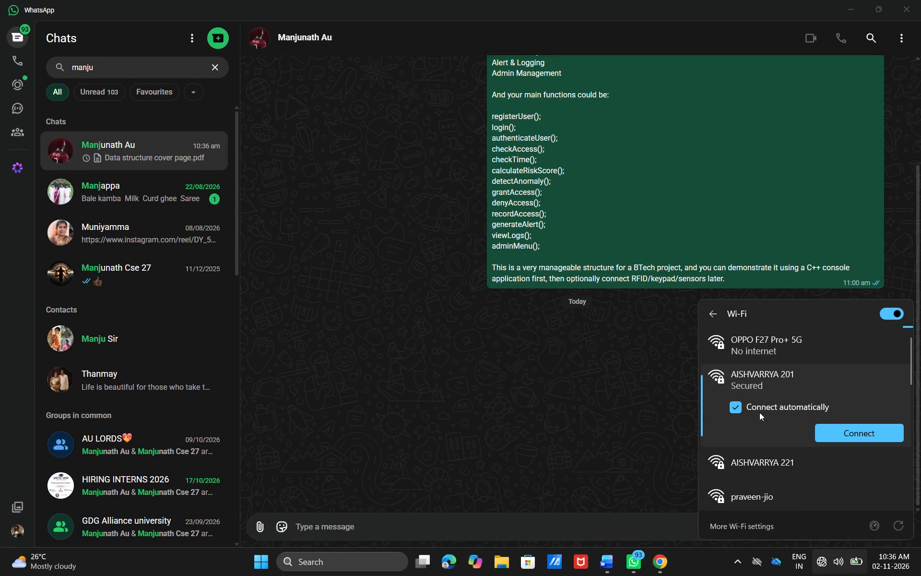
click(831, 428)
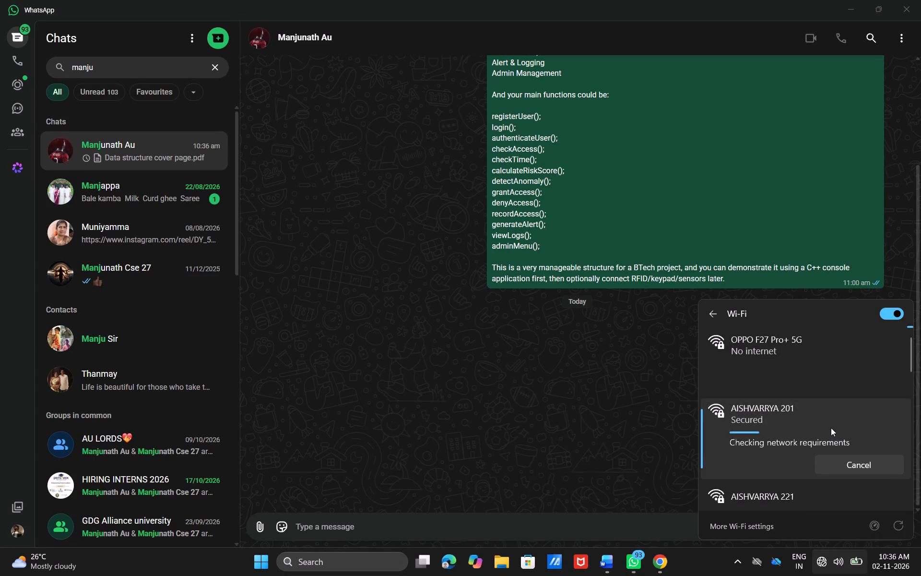
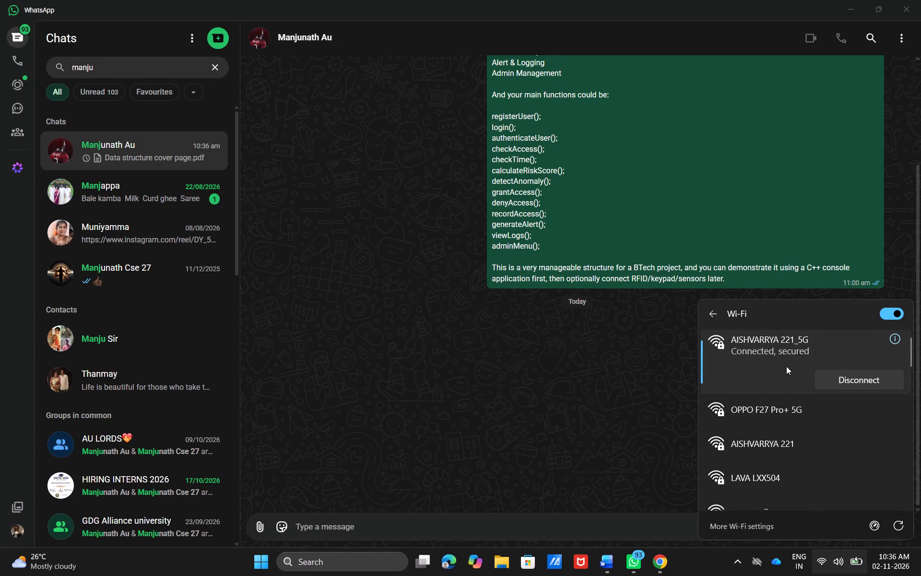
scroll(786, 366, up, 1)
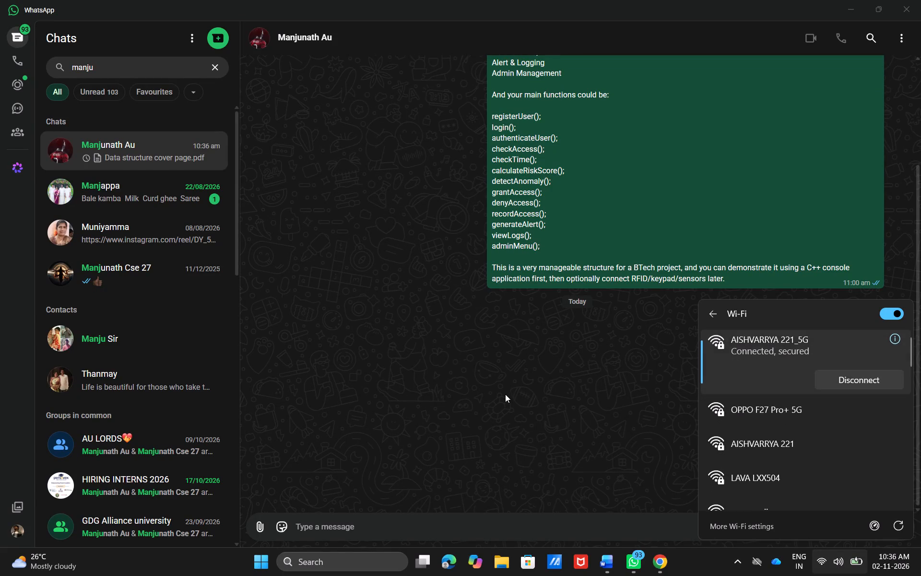
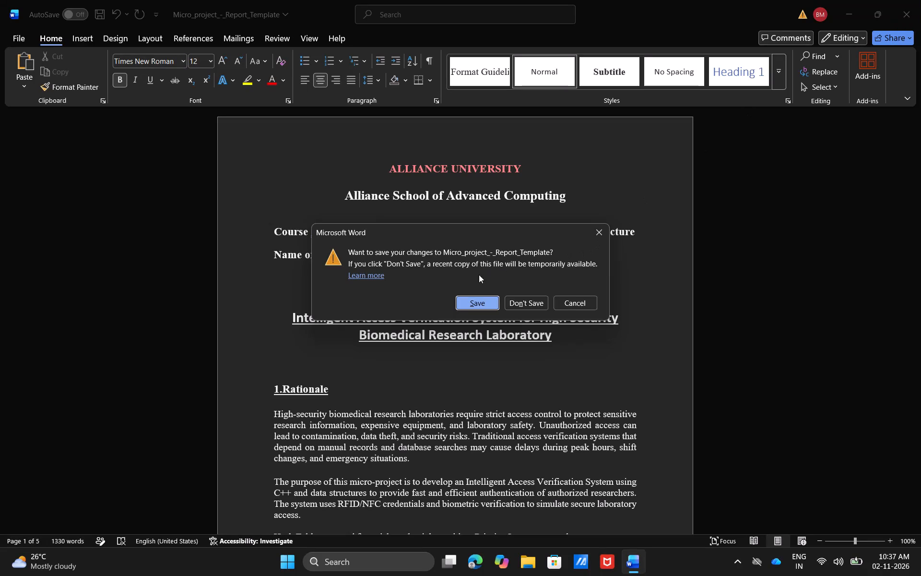
Save the changes to Micro_project_-_Report_Template while closing the document.
click(468, 301)
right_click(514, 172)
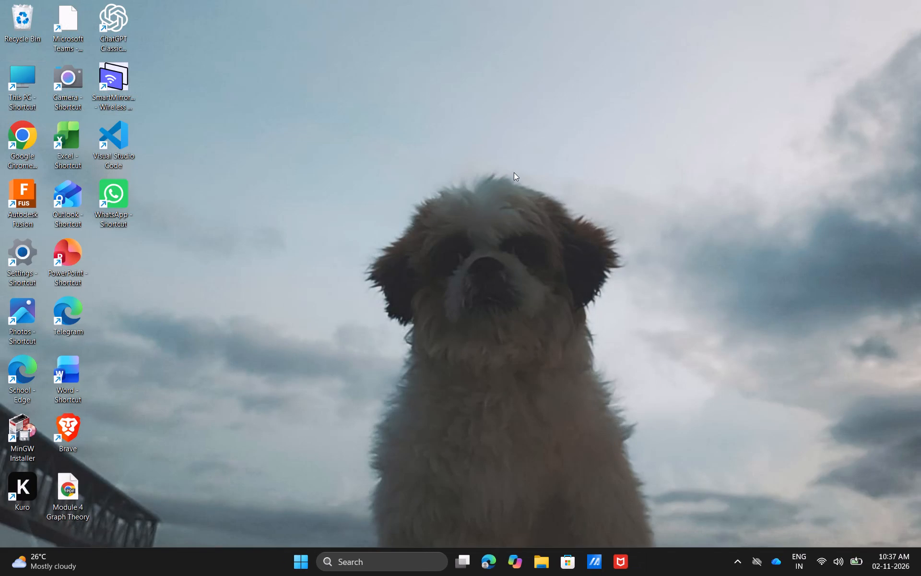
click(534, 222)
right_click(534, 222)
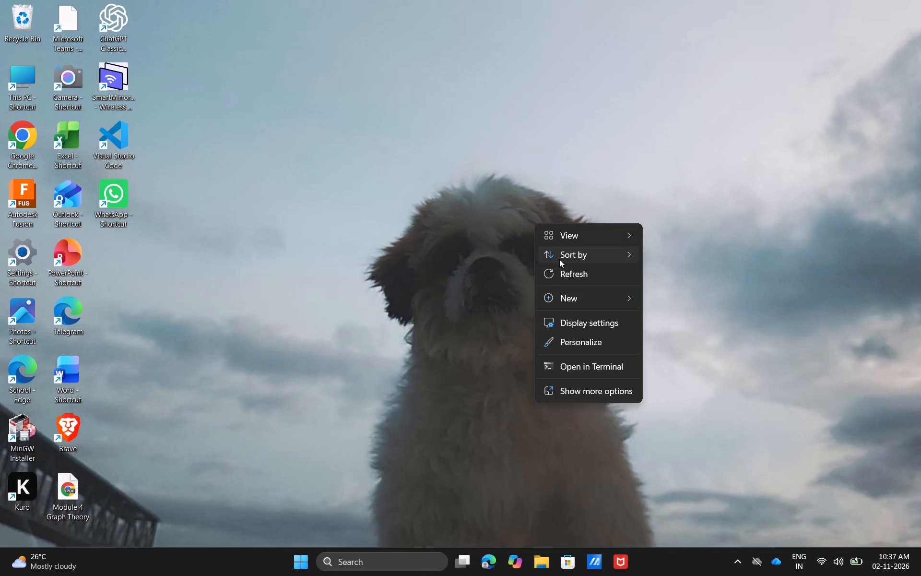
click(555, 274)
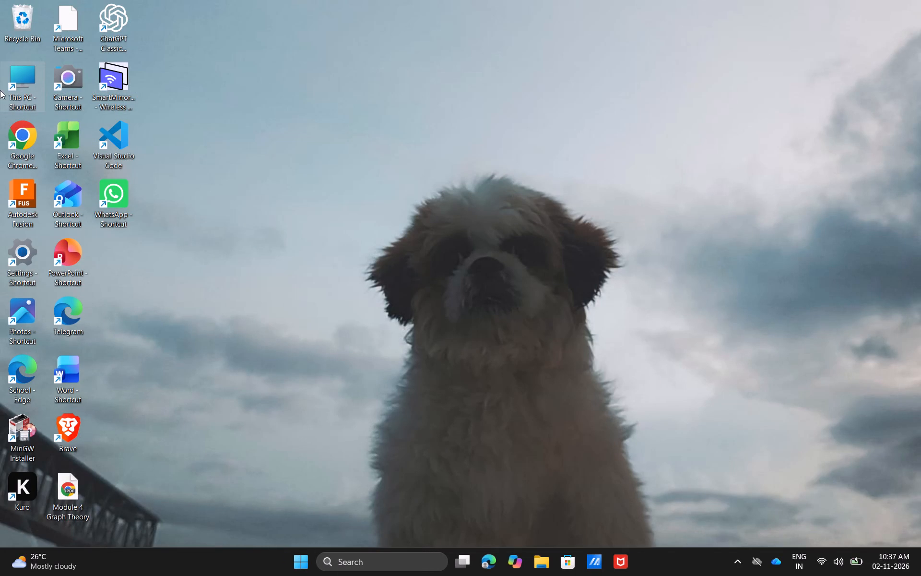
Open This PC in File Explorer from its desktop shortcut.
double_click(23, 75)
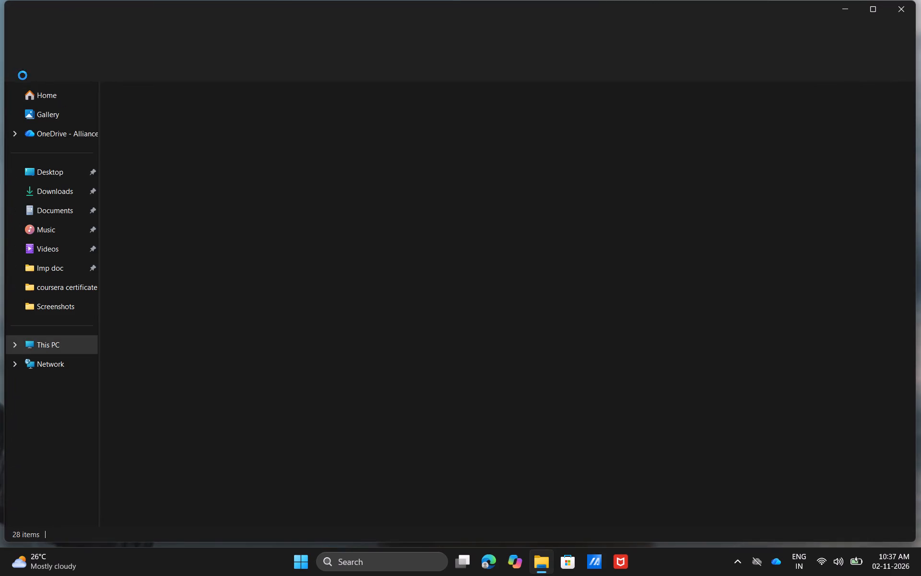
Open the Data structure cover page PDF from the Downloads folder and read through the cover page.
click(52, 187)
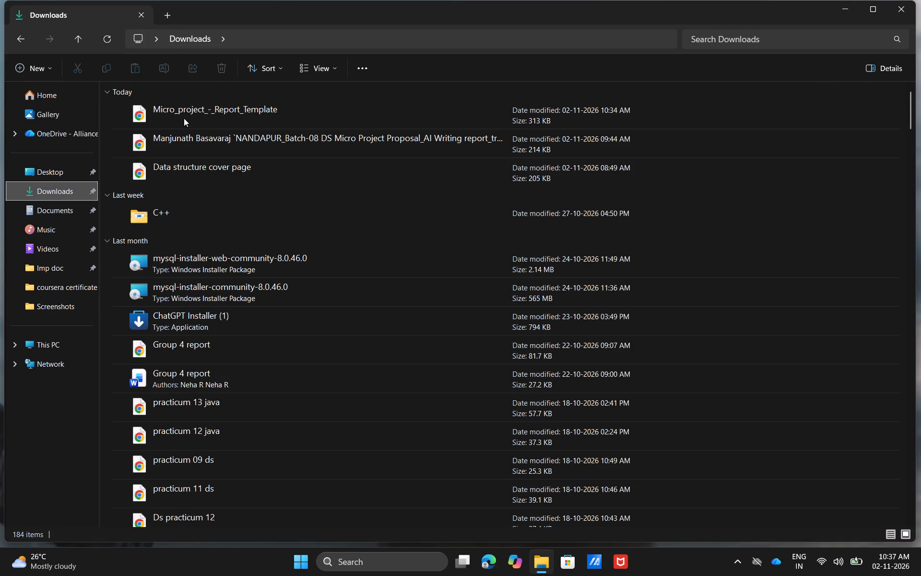
double_click(190, 176)
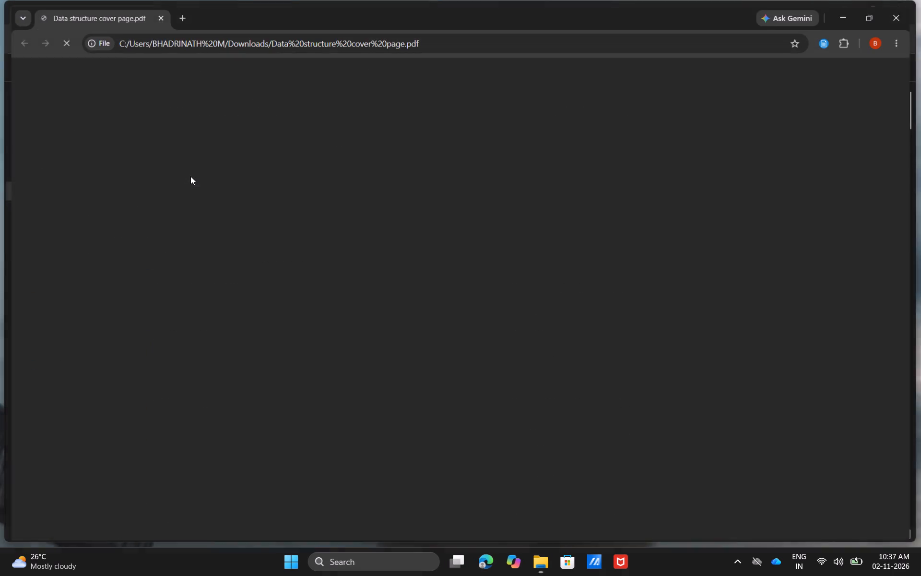
scroll(495, 312, down, 5)
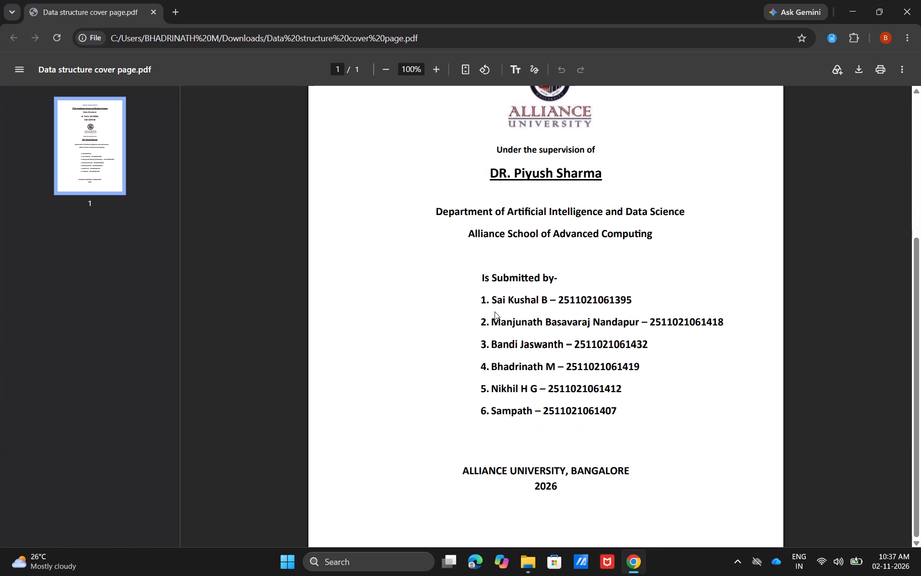
scroll(495, 312, up, 8)
scroll(495, 312, down, 1)
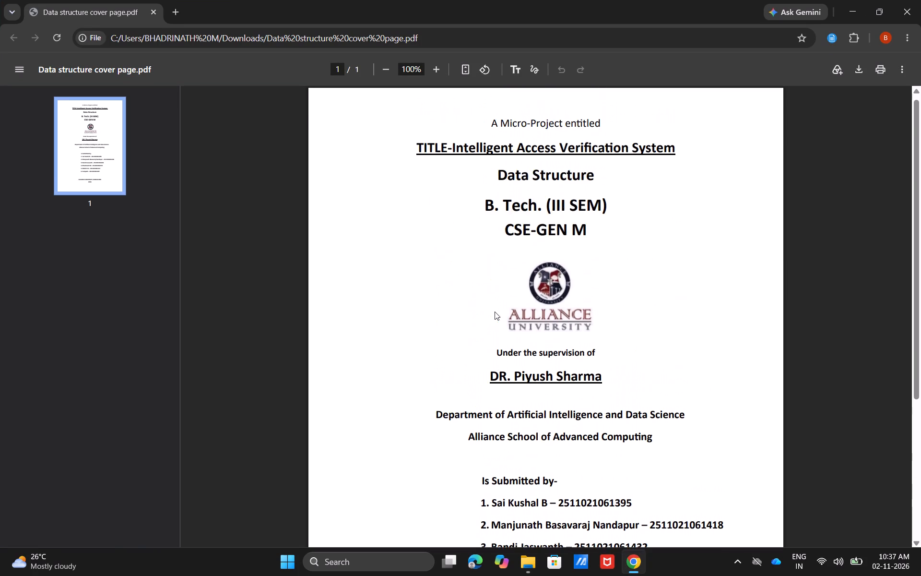
scroll(495, 312, down, 2)
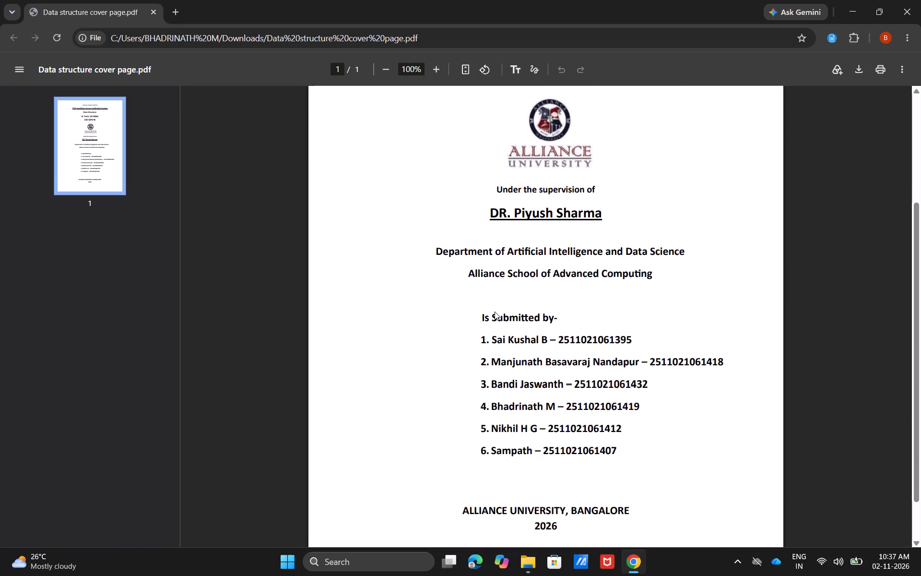
scroll(495, 312, up, 1)
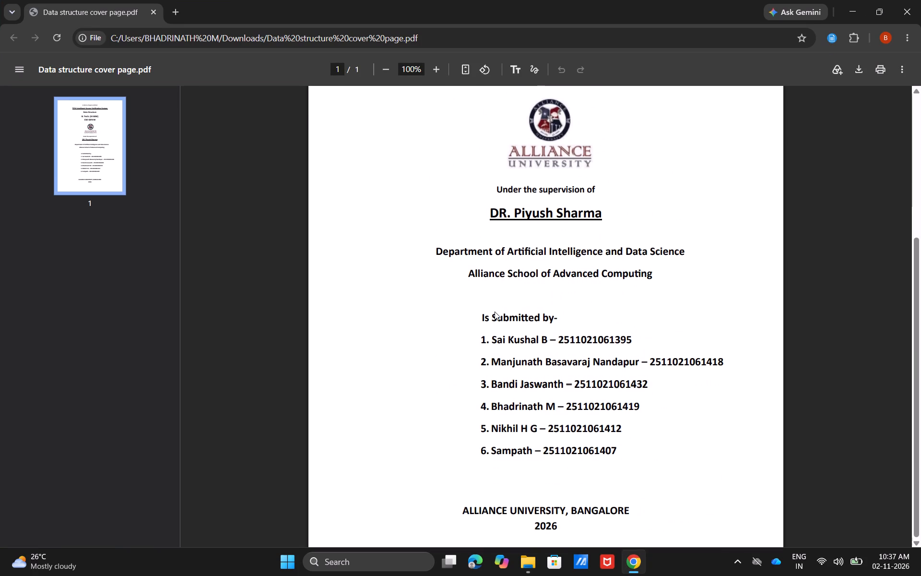
scroll(495, 312, up, 1)
scroll(495, 312, down, 3)
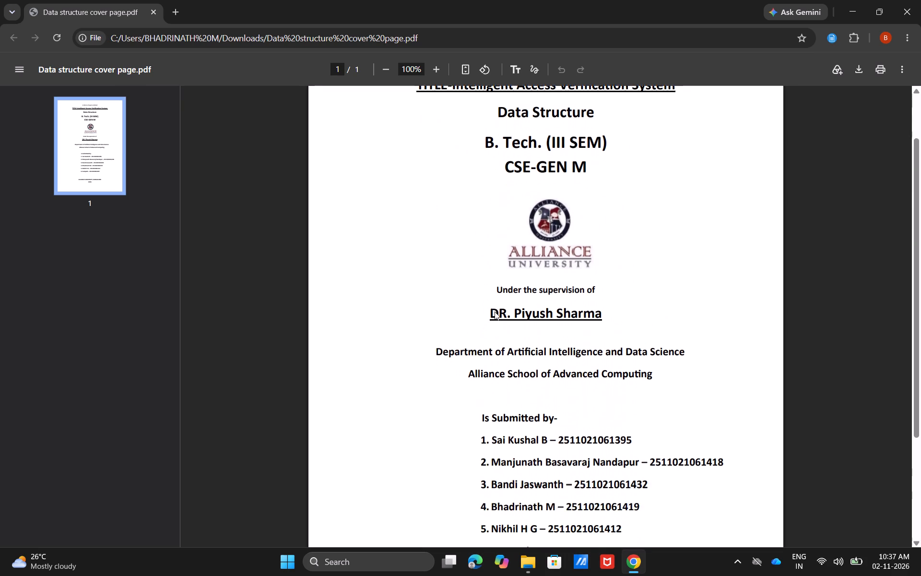
scroll(495, 312, down, 2)
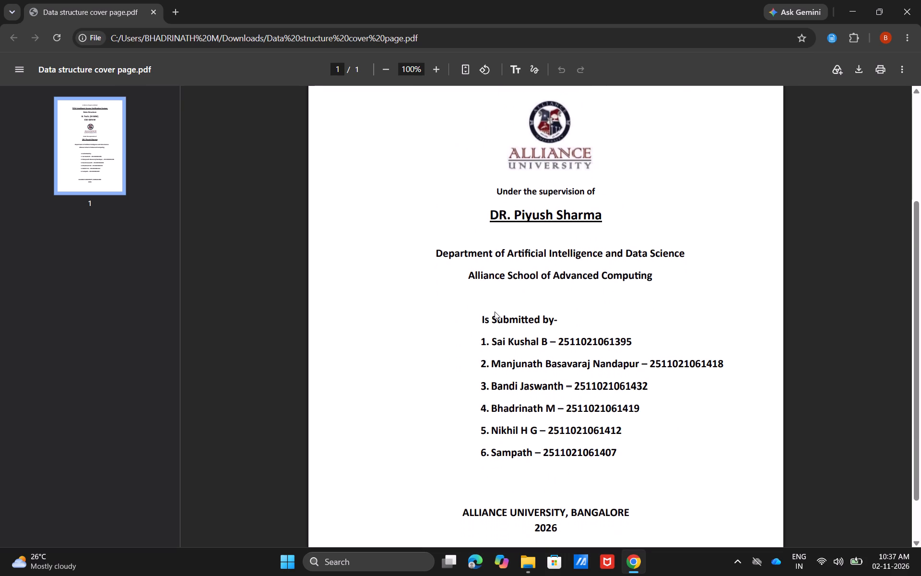
scroll(495, 312, up, 1)
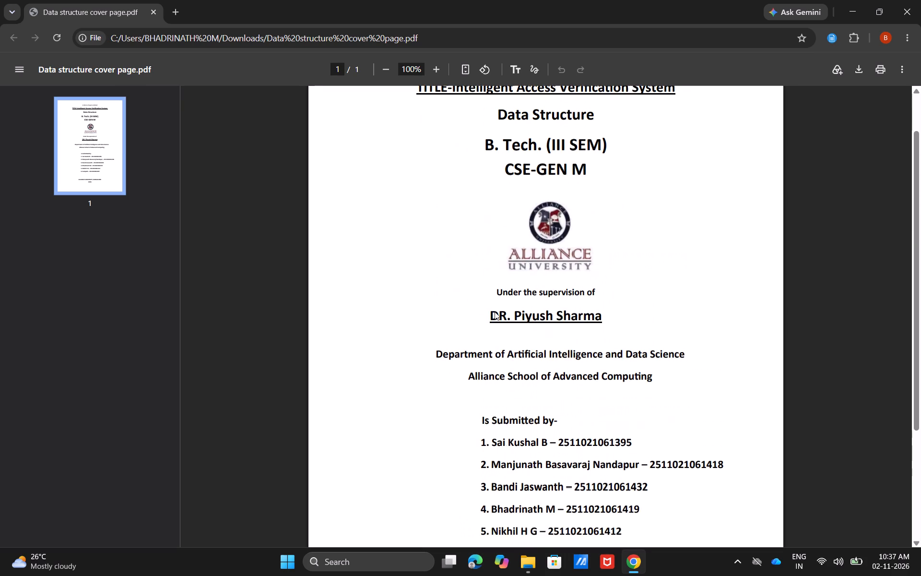
scroll(495, 312, up, 1)
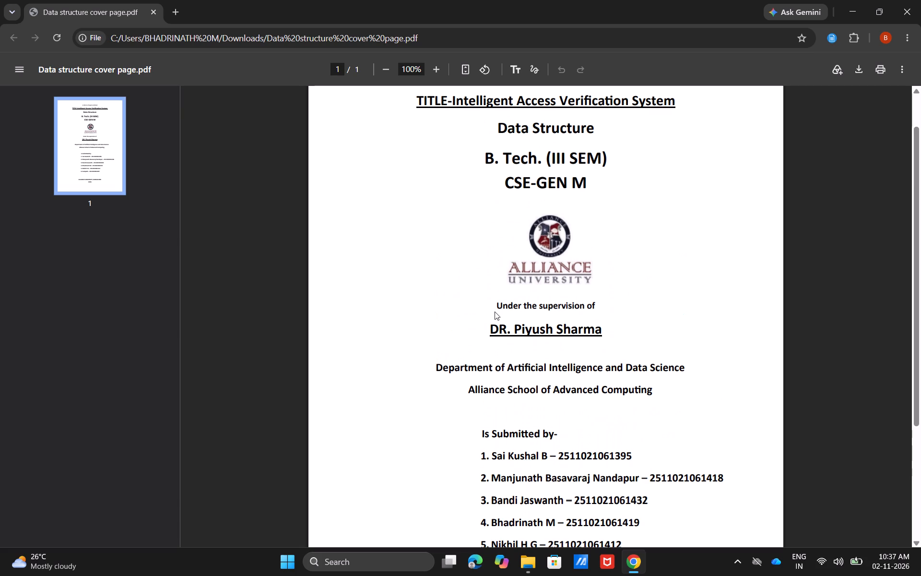
scroll(495, 312, down, 4)
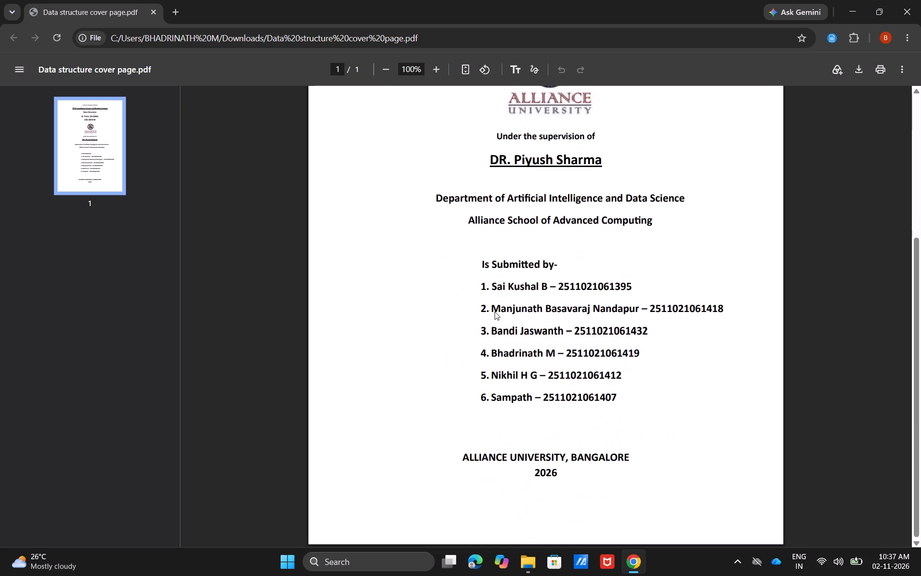
scroll(495, 312, down, 1)
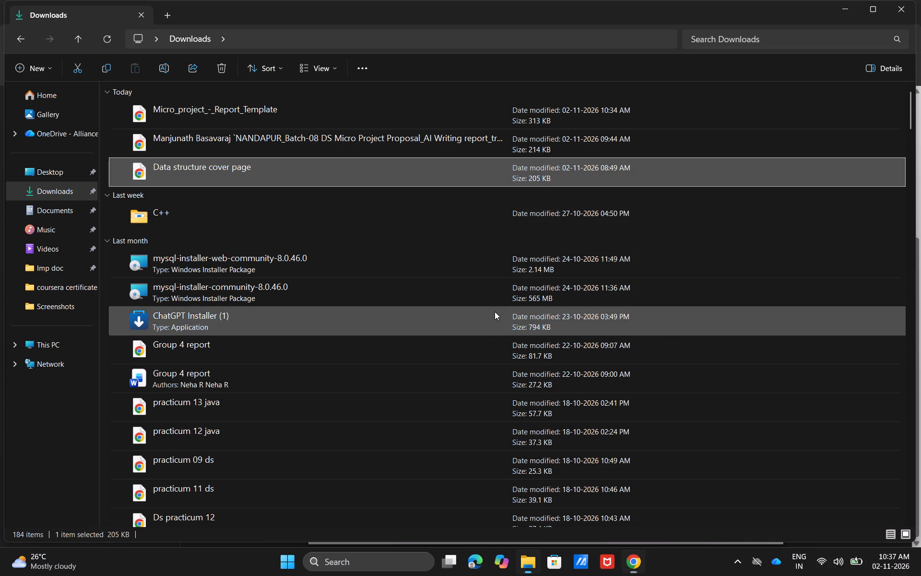
Open the DS Micro Project Proposal AI writing report PDF from the Downloads folder to view it.
double_click(376, 136)
scroll(477, 389, down, 6)
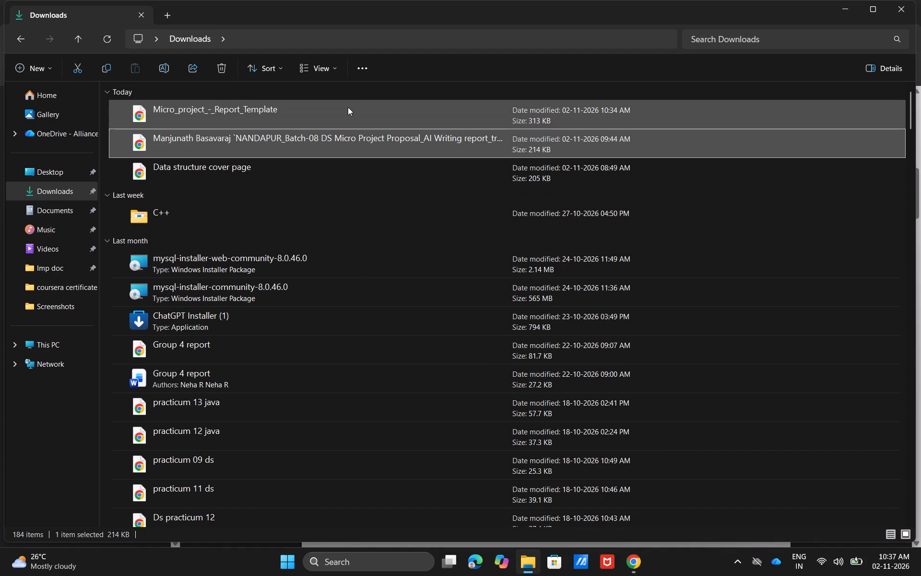
Open the Micro_project_-_Report_Template PDF from the Downloads folder and skim its sections from the first page to the last.
double_click(348, 107)
scroll(437, 250, down, 5)
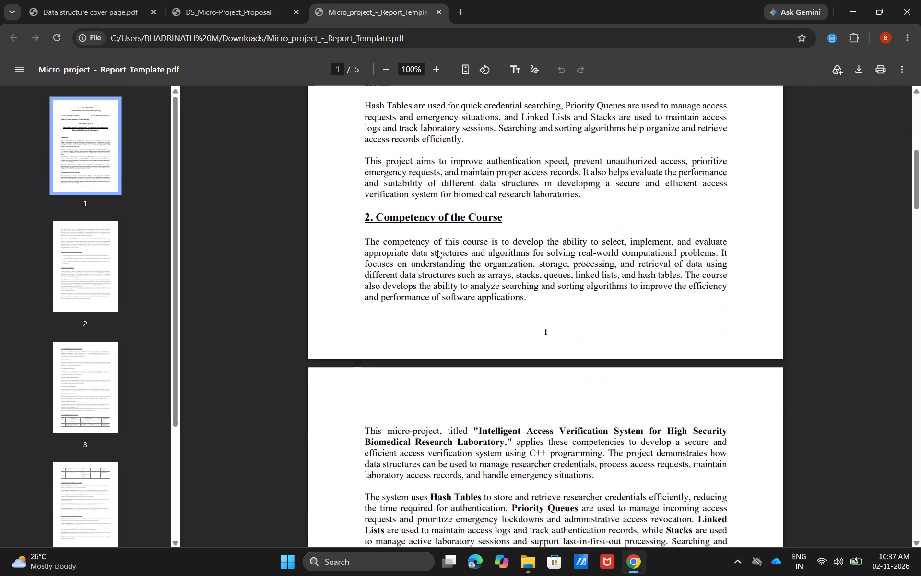
scroll(437, 250, down, 16)
scroll(437, 250, up, 7)
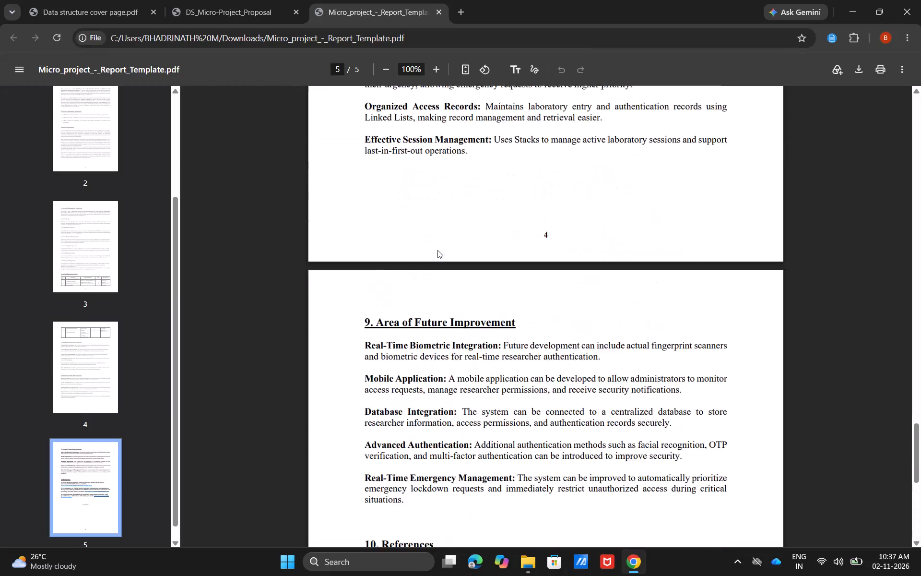
scroll(437, 250, up, 15)
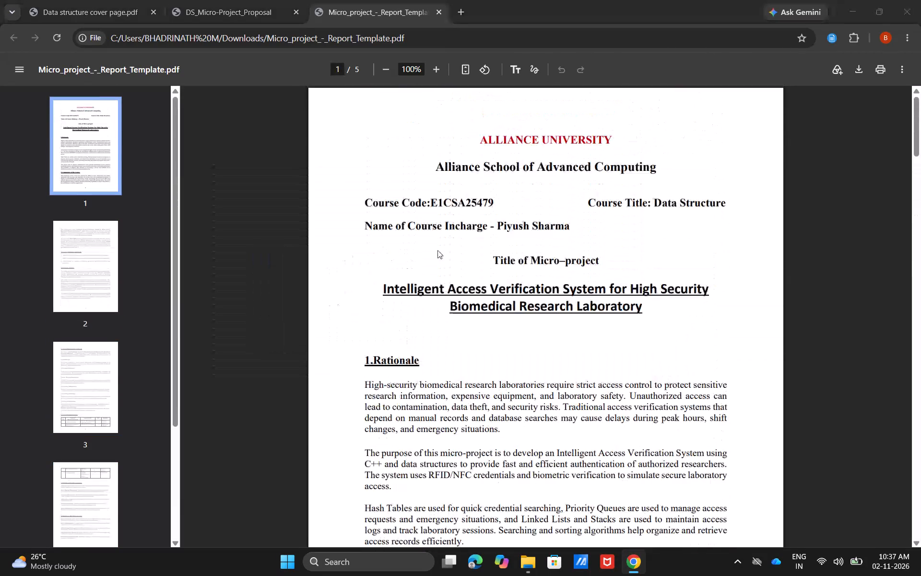
Close the DS_Micro-Project_Proposal document, keeping the cover page and the report template open.
drag(258, 4, 295, 17)
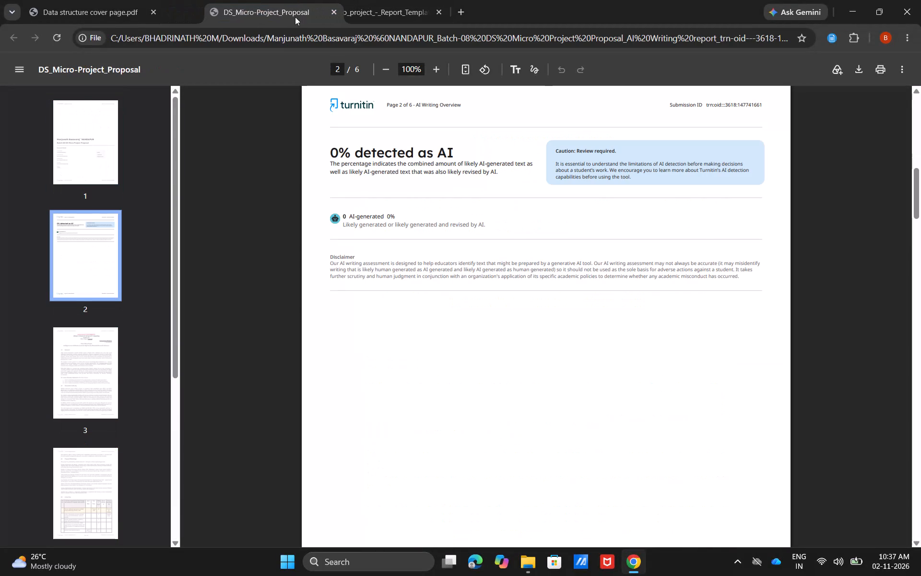
drag(295, 17, 215, 4)
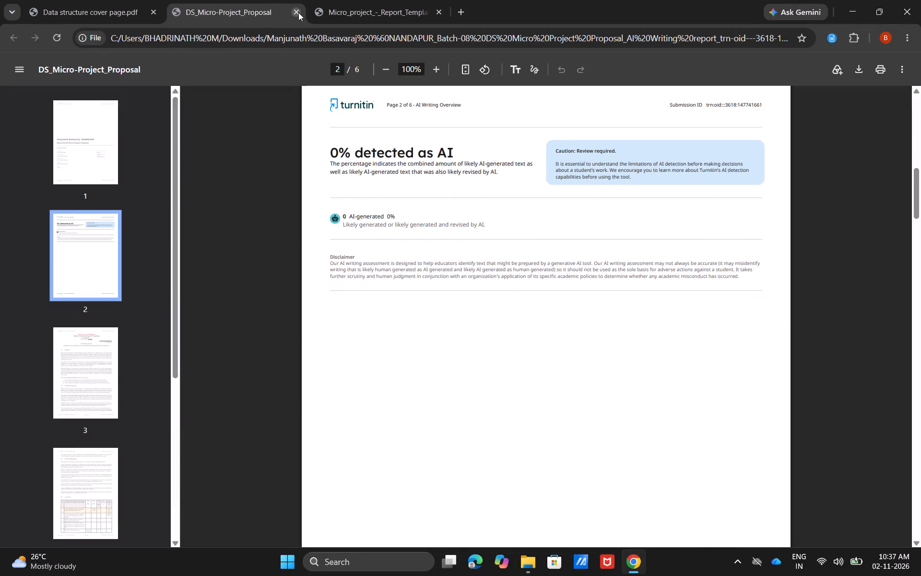
click(297, 13)
scroll(364, 294, up, 3)
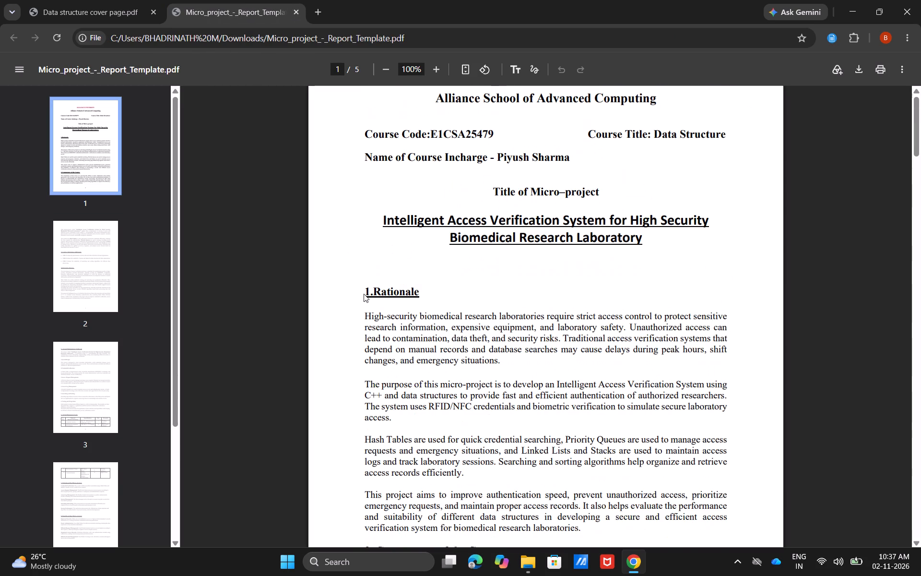
scroll(364, 294, up, 1)
Return to the Data structure cover page and review its title, course details, supervisor and list of submitting students.
click(97, 0)
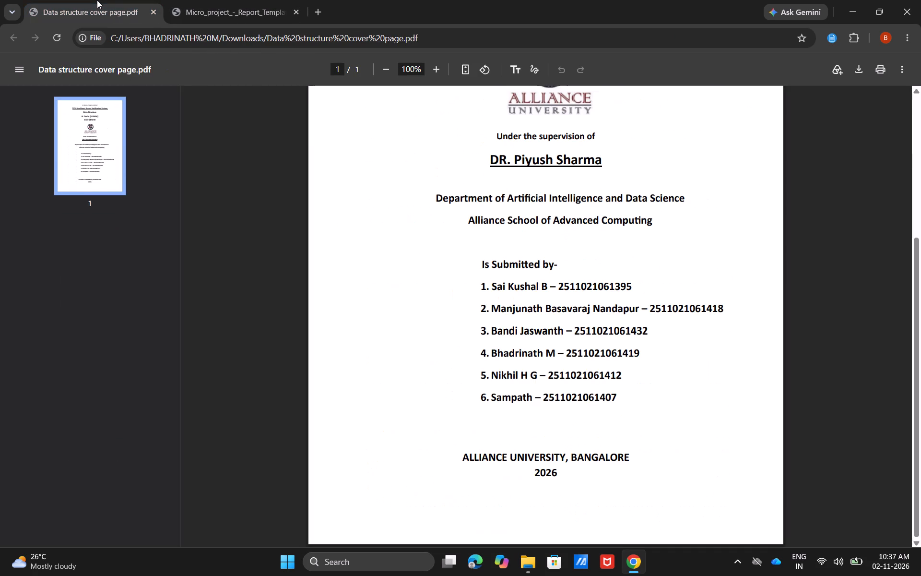
scroll(325, 215, up, 9)
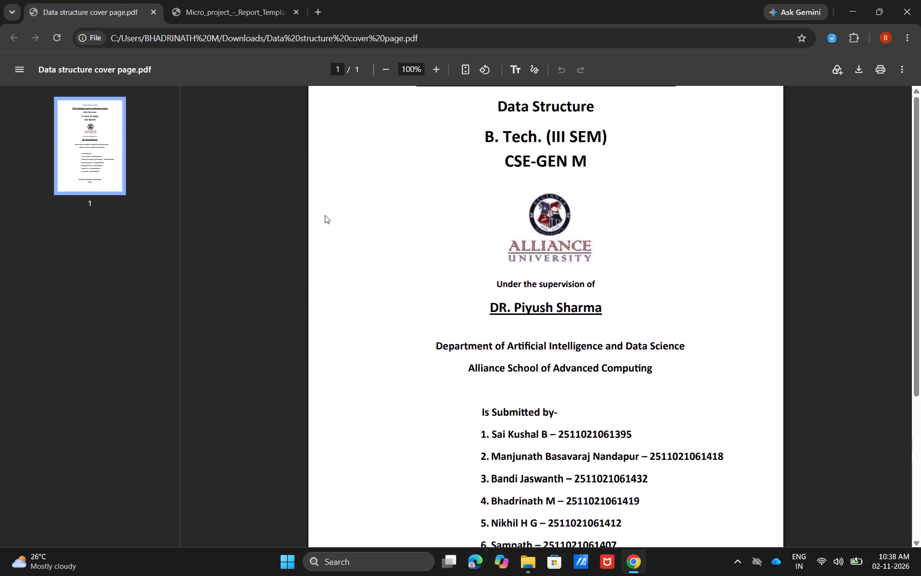
scroll(325, 215, down, 6)
scroll(325, 215, up, 2)
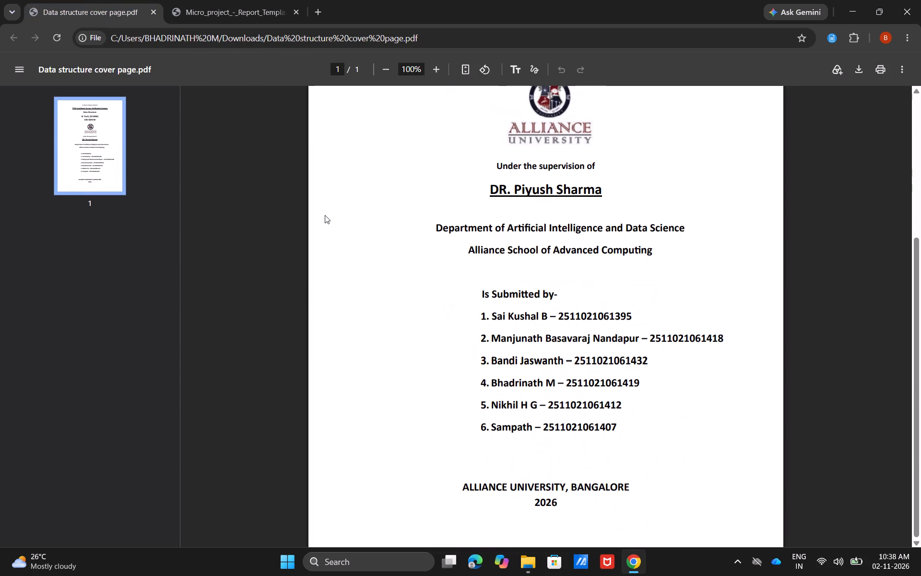
scroll(325, 215, up, 3)
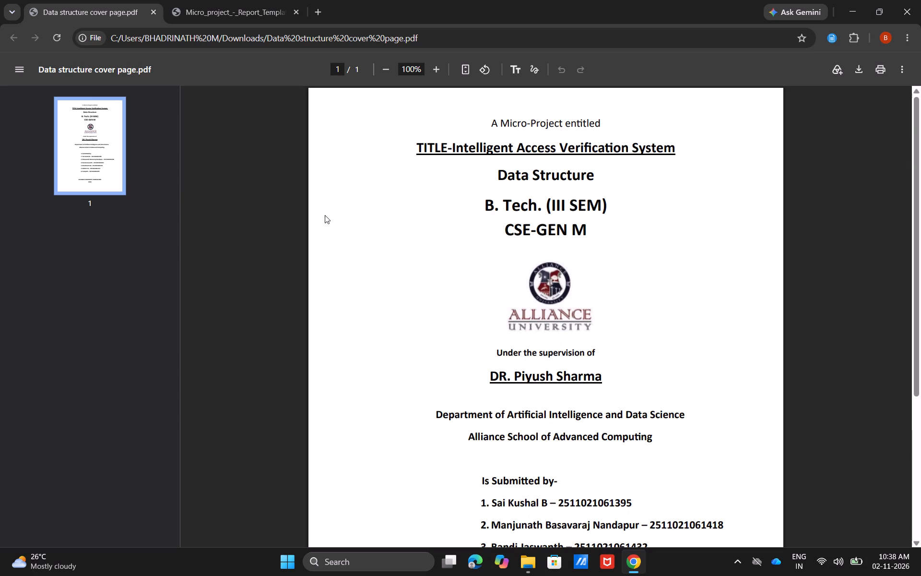
scroll(325, 215, down, 1)
scroll(325, 215, up, 1)
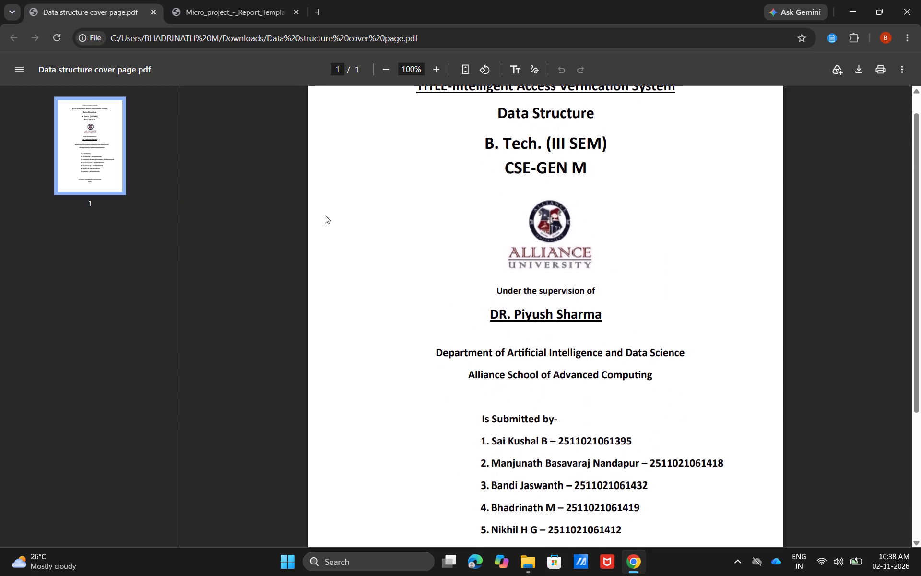
scroll(325, 215, up, 1)
scroll(325, 215, down, 4)
scroll(325, 215, up, 1)
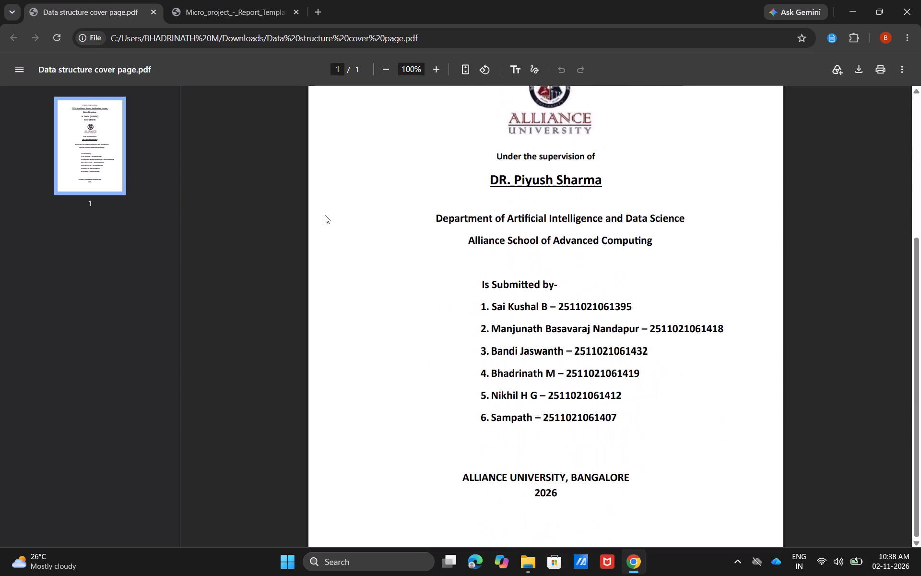
scroll(325, 215, up, 4)
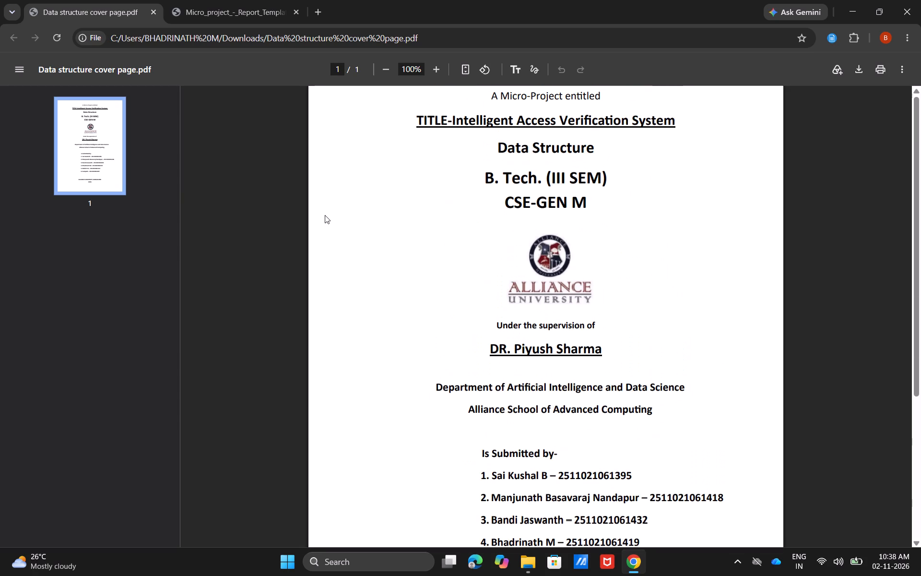
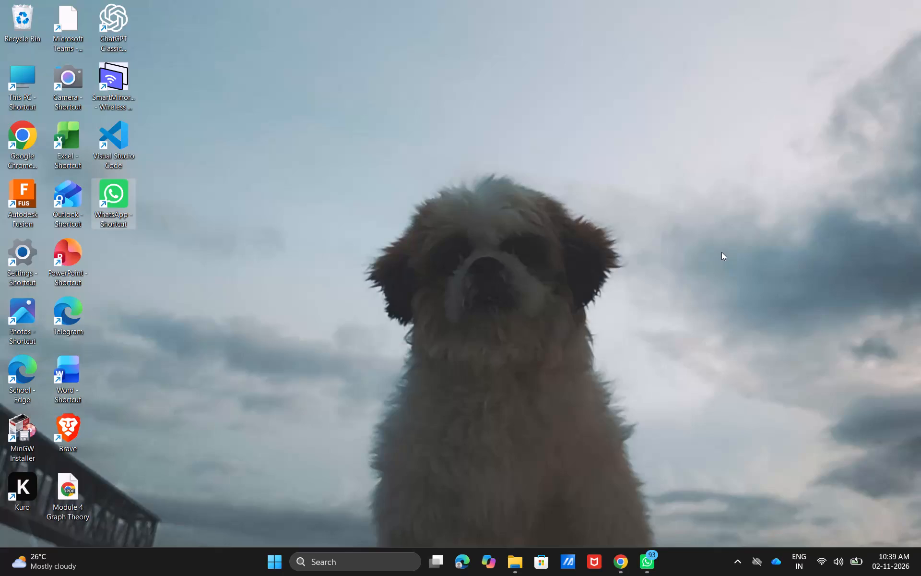
Bring up the computer's shutdown and sign-out choices and select Restart.
key(super+x)
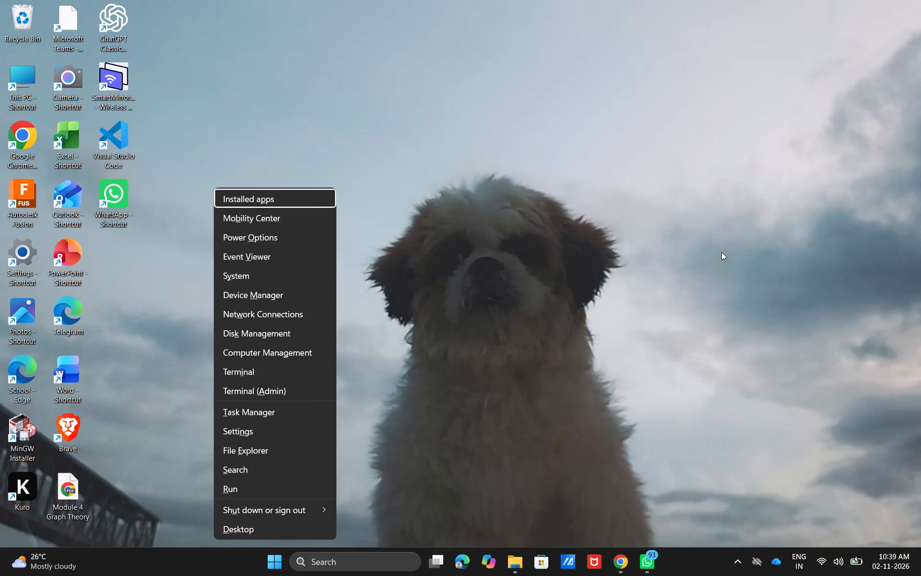
key(u)
key(Down)
key(Down)
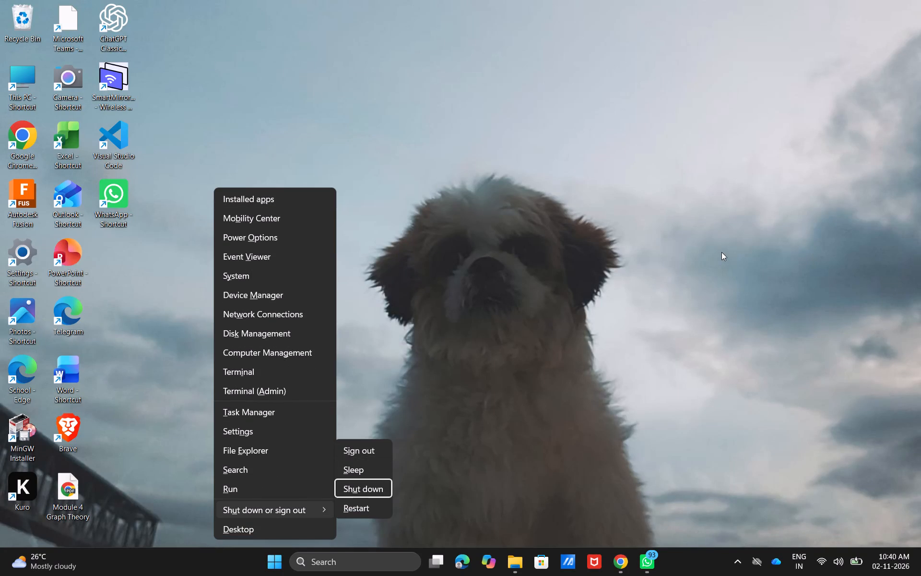
key(Down)
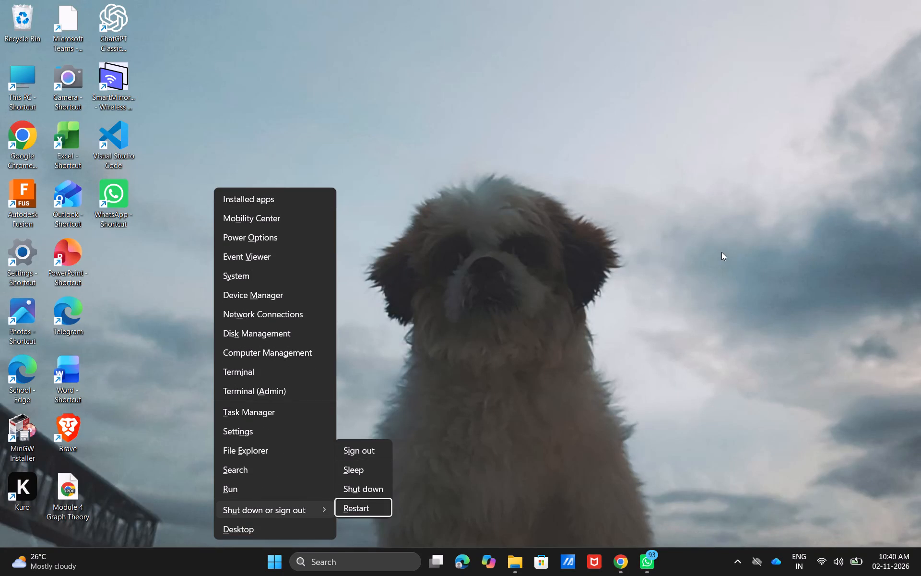